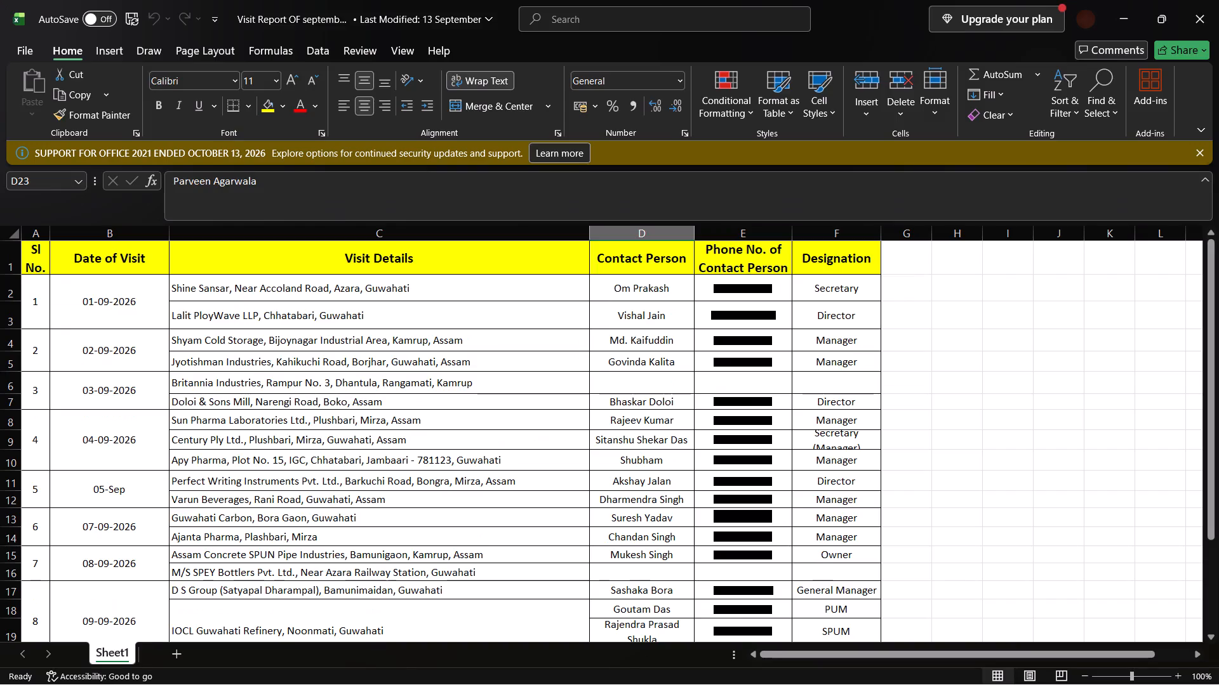
scroll(577, 403, down, 2)
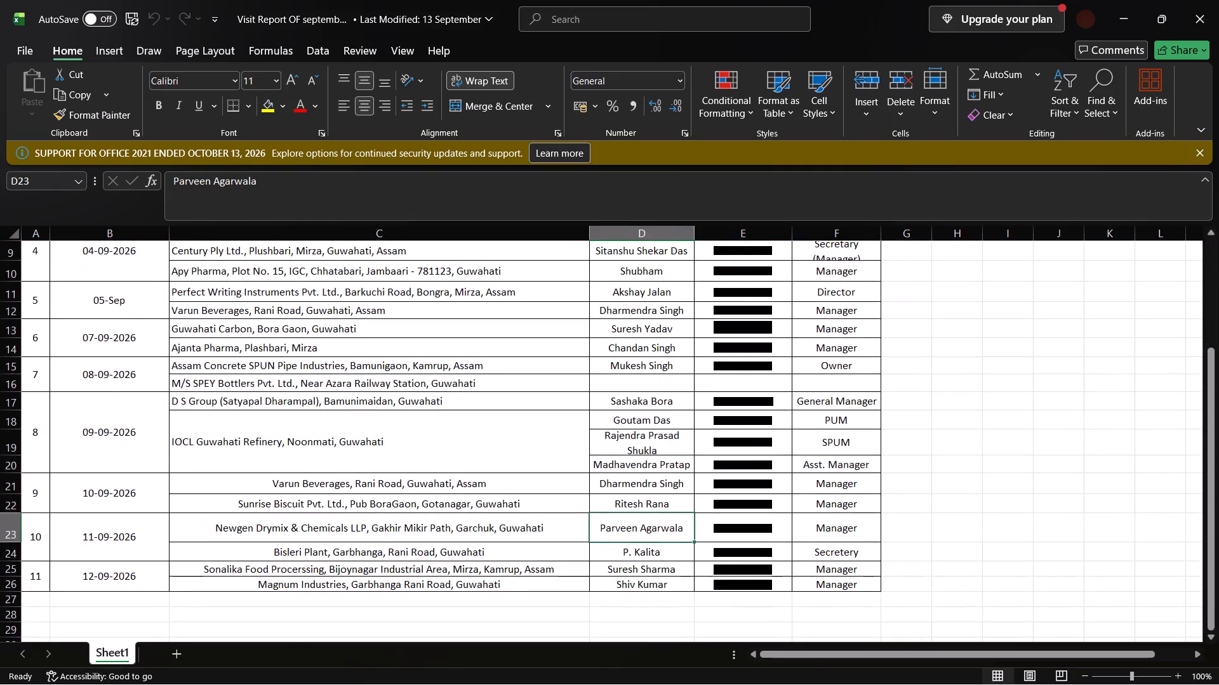
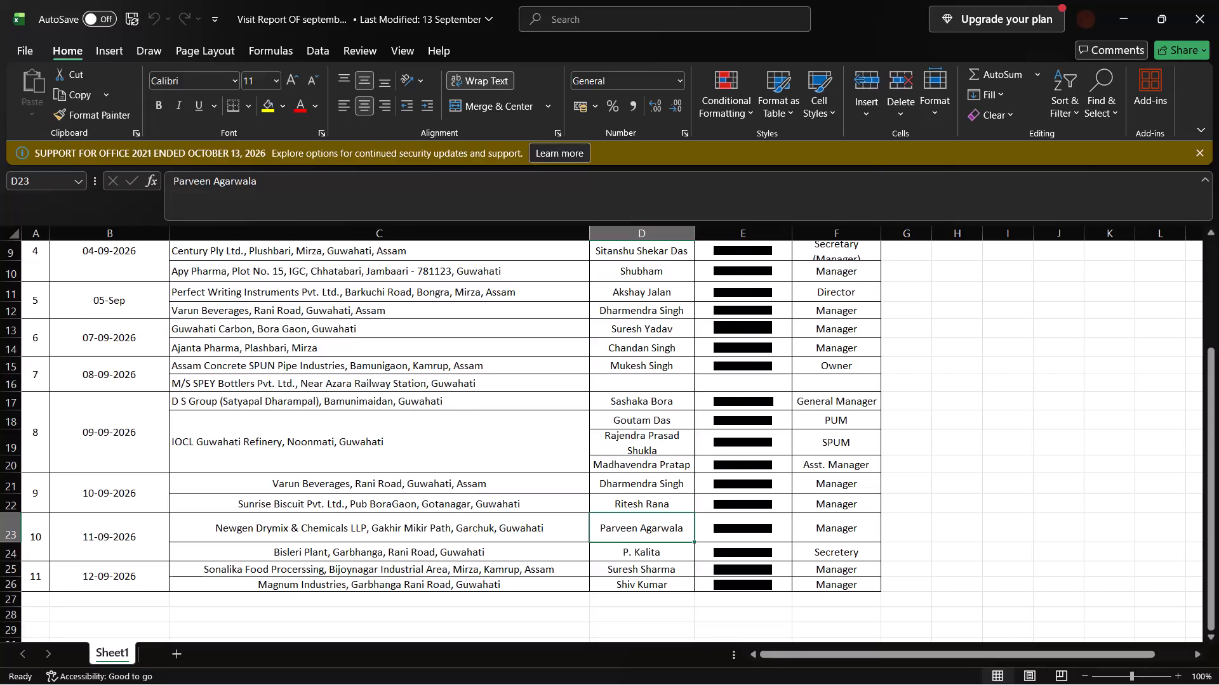
Examine the September visit entries on Sheet1 from the first dates to the last row, including contacts and designations.
scroll(333, 365, up, 3)
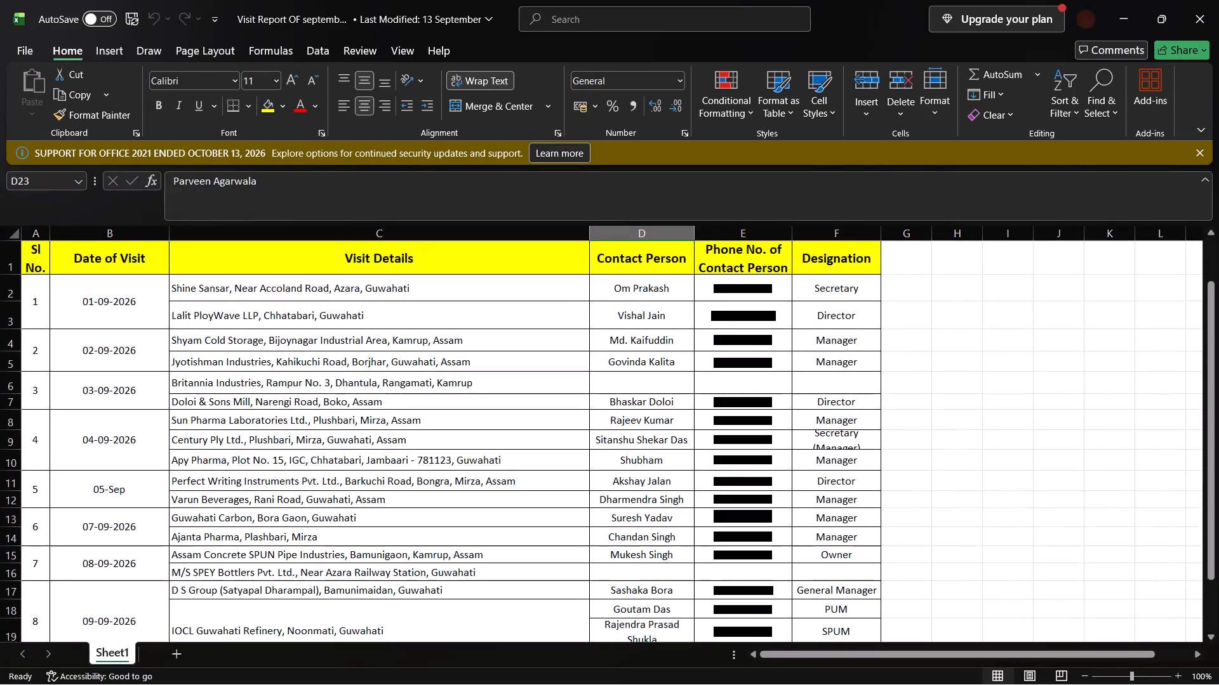
scroll(213, 296, down, 4)
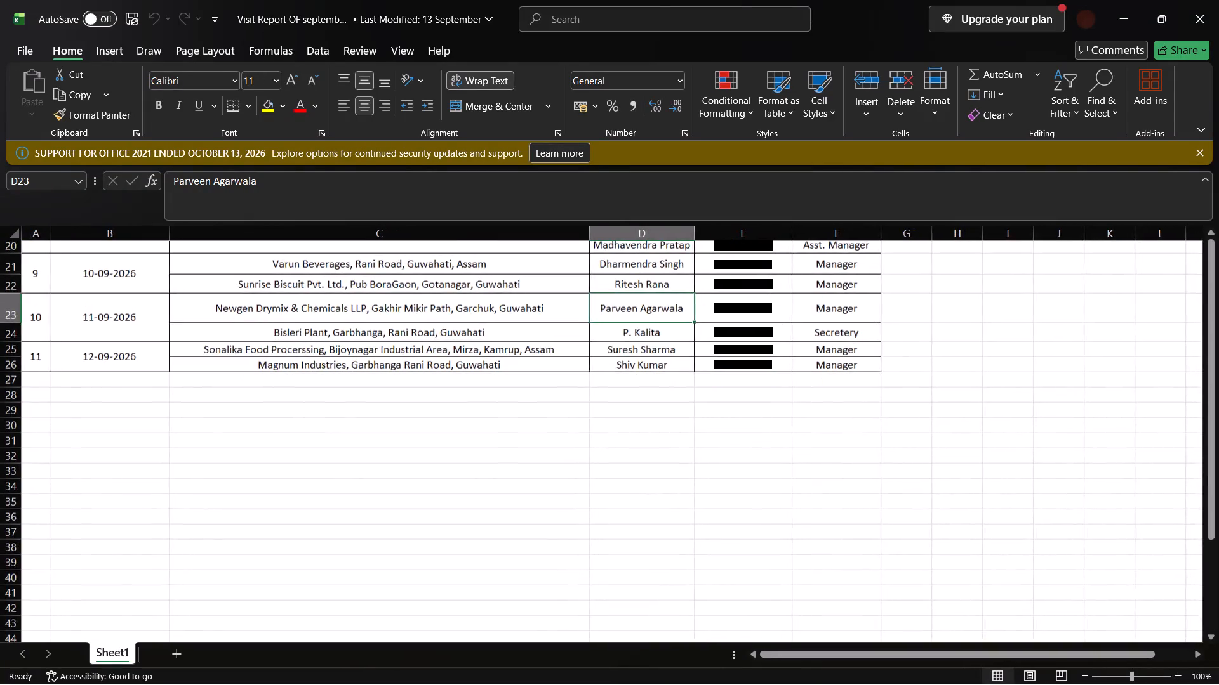
scroll(213, 296, up, 5)
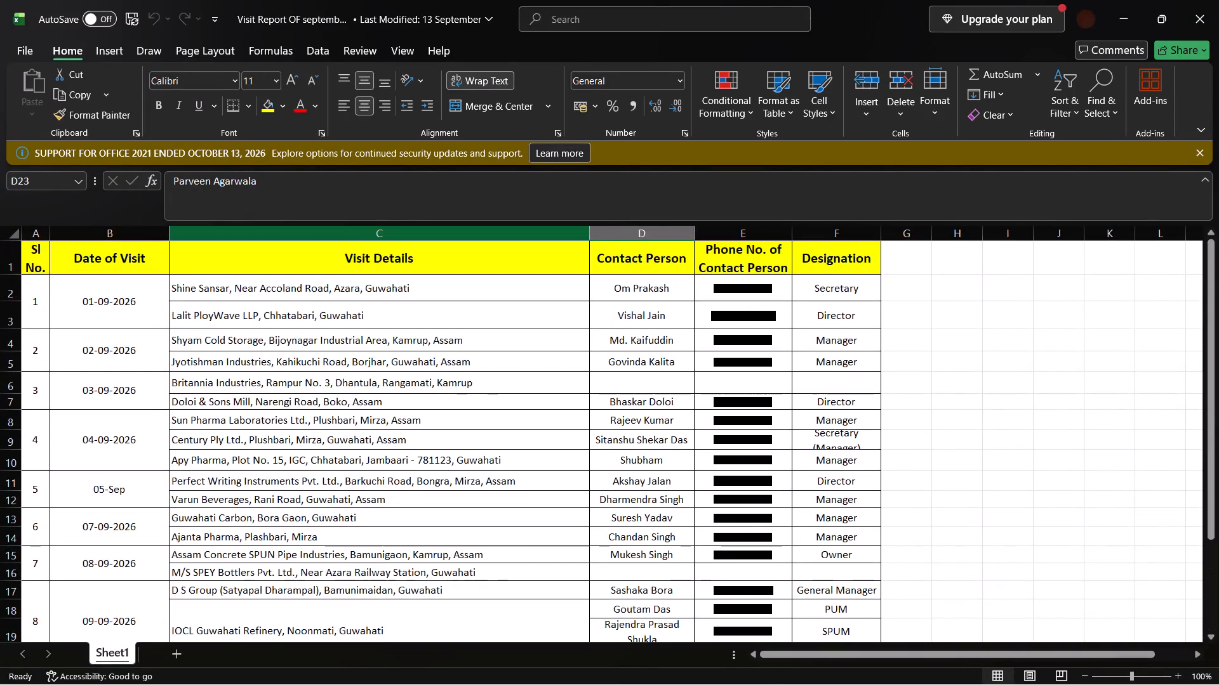
scroll(326, 352, down, 1)
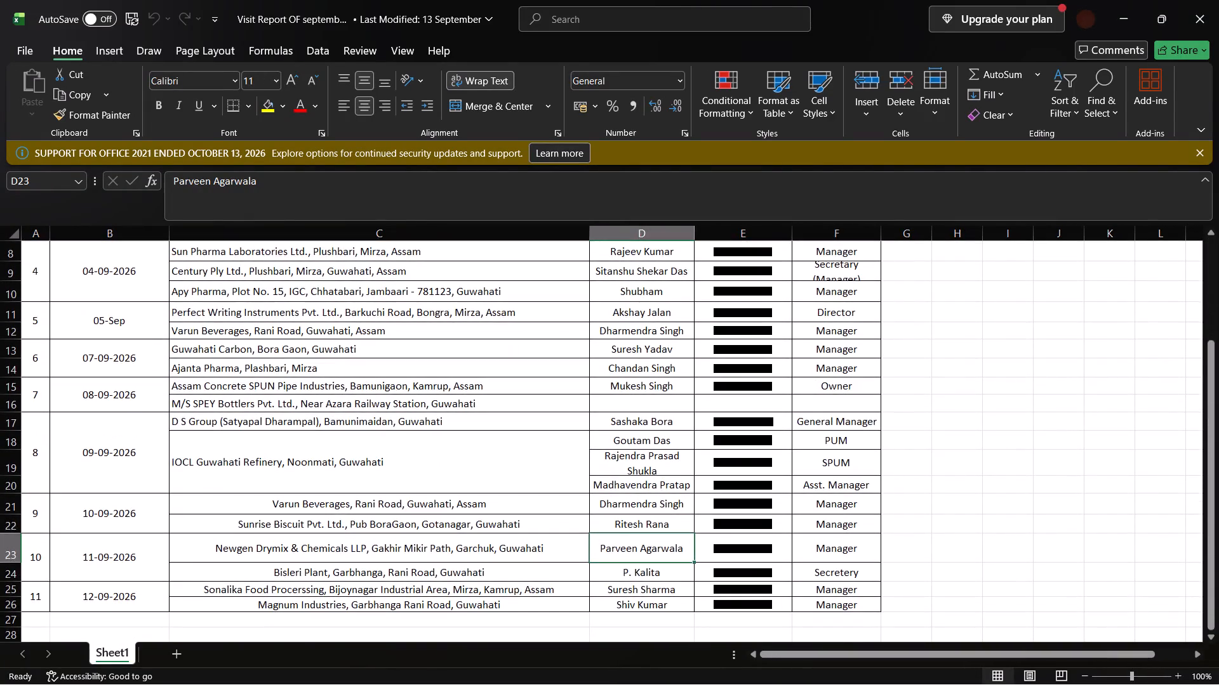
scroll(488, 519, down, 8)
scroll(488, 519, left, 3)
scroll(488, 519, up, 2)
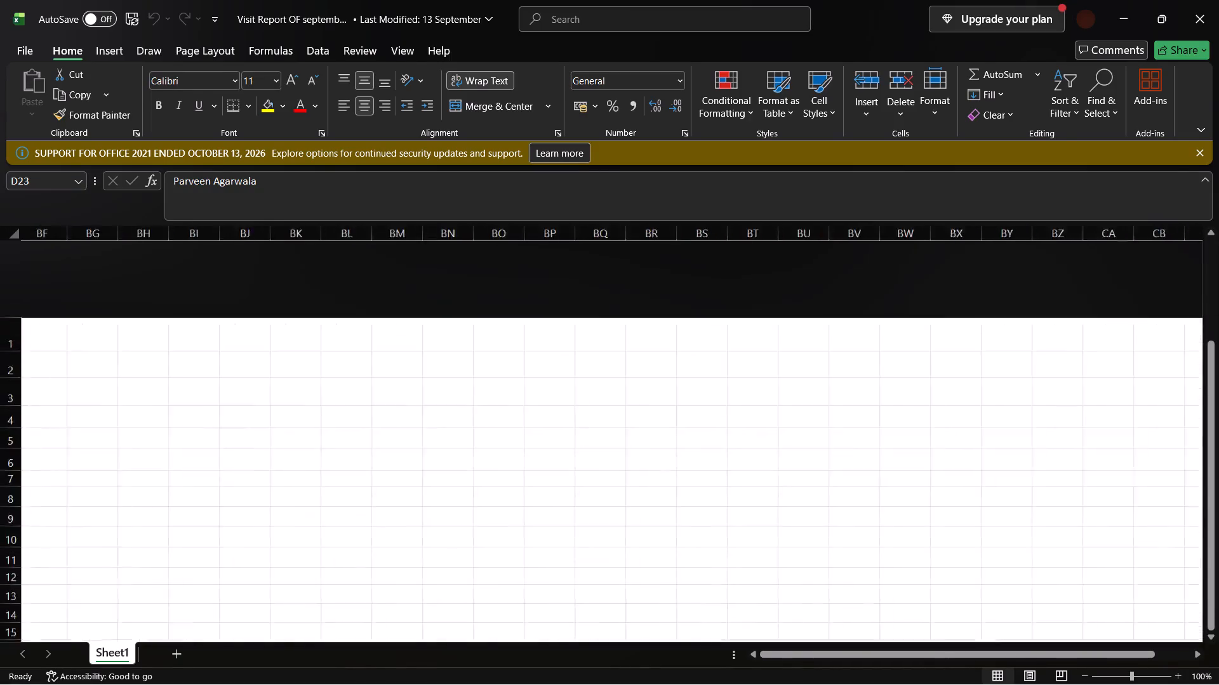
scroll(488, 519, up, 2)
scroll(488, 519, right, 11)
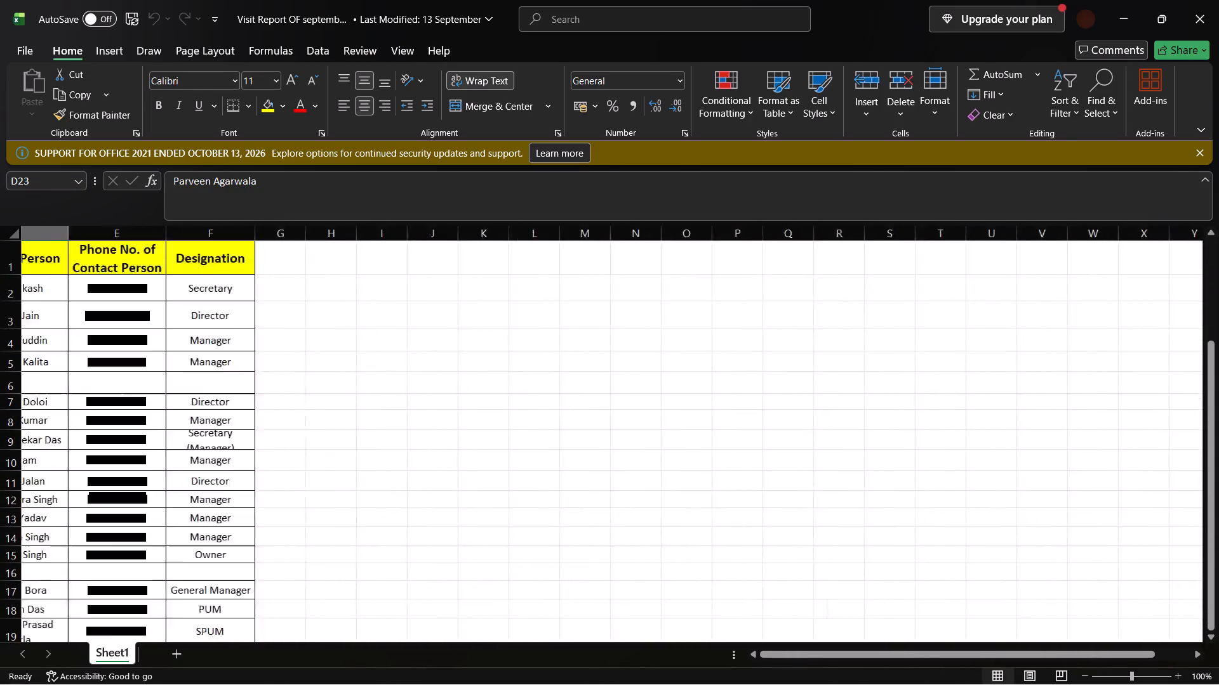
scroll(488, 519, right, 3)
scroll(488, 519, down, 1)
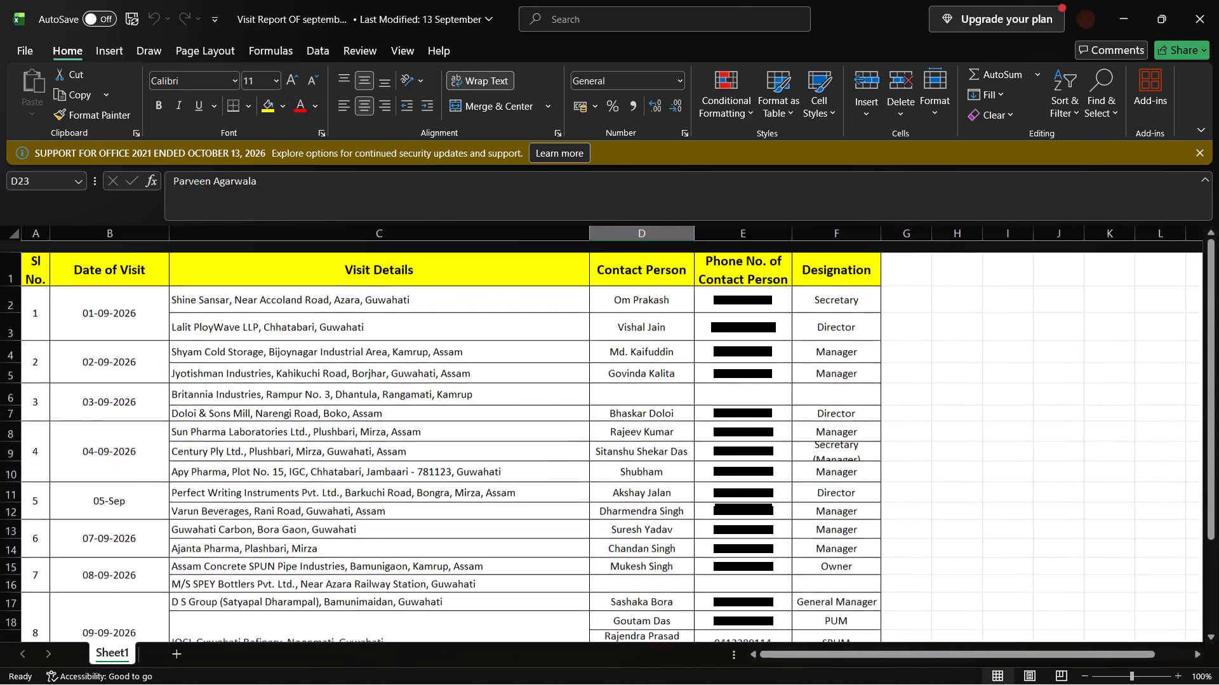
scroll(488, 519, down, 1)
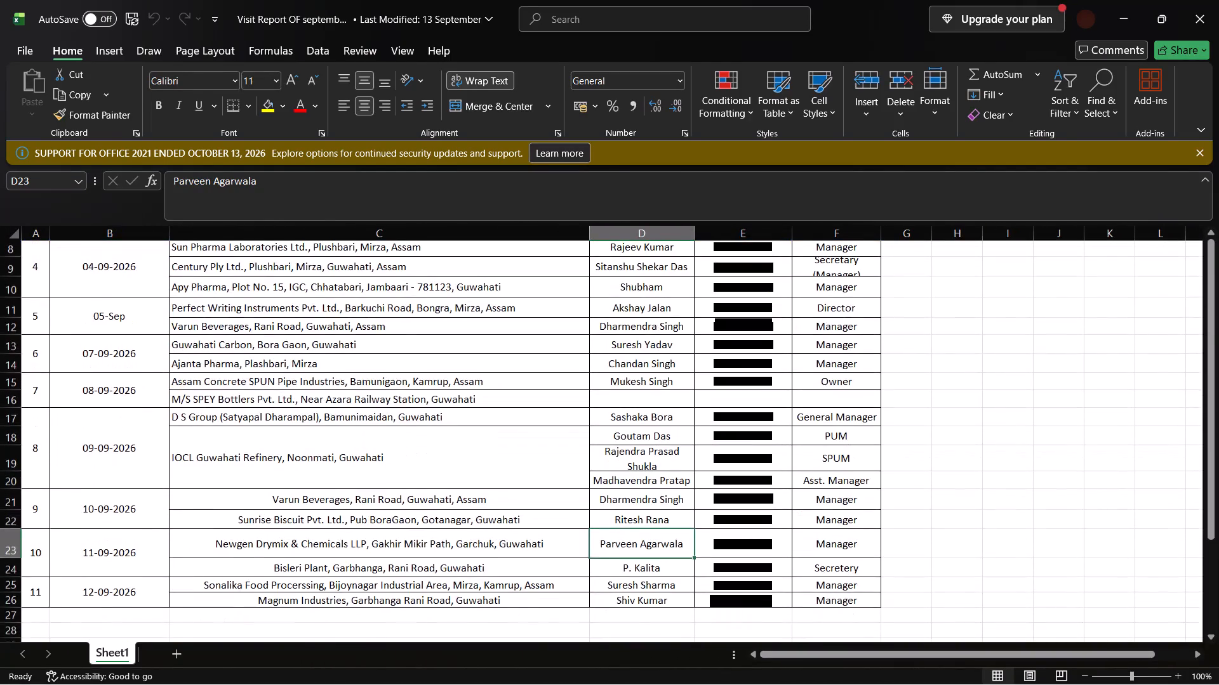
scroll(488, 519, down, 1)
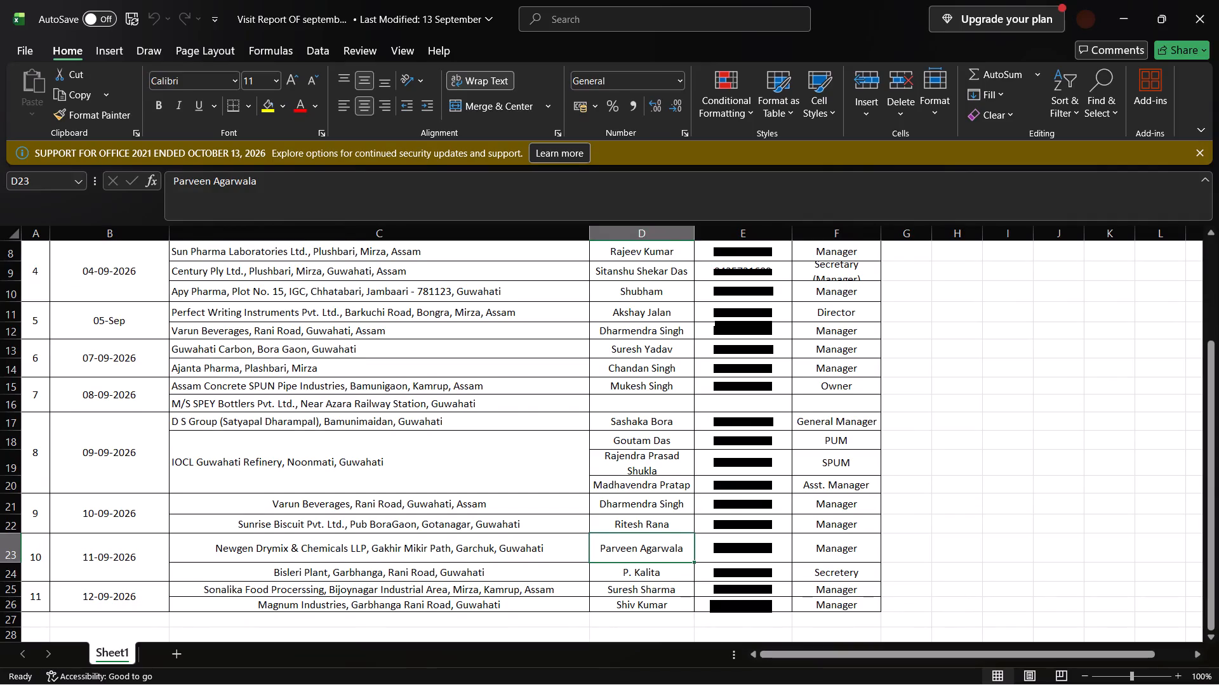
scroll(555, 483, up, 2)
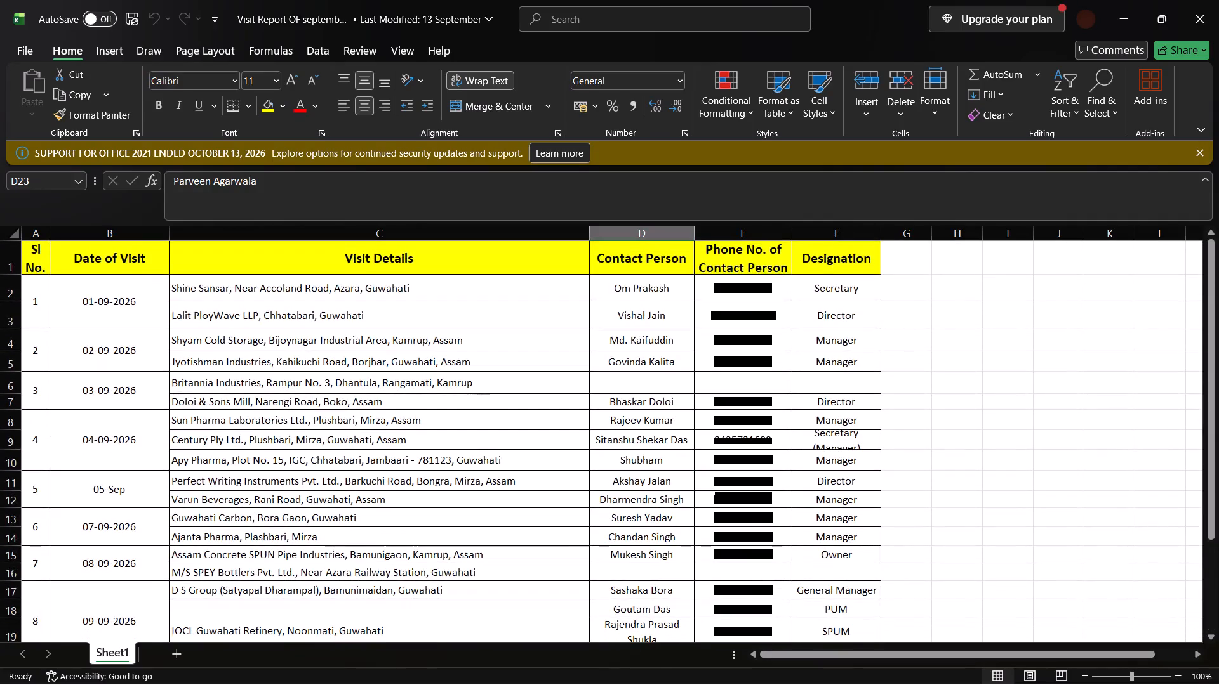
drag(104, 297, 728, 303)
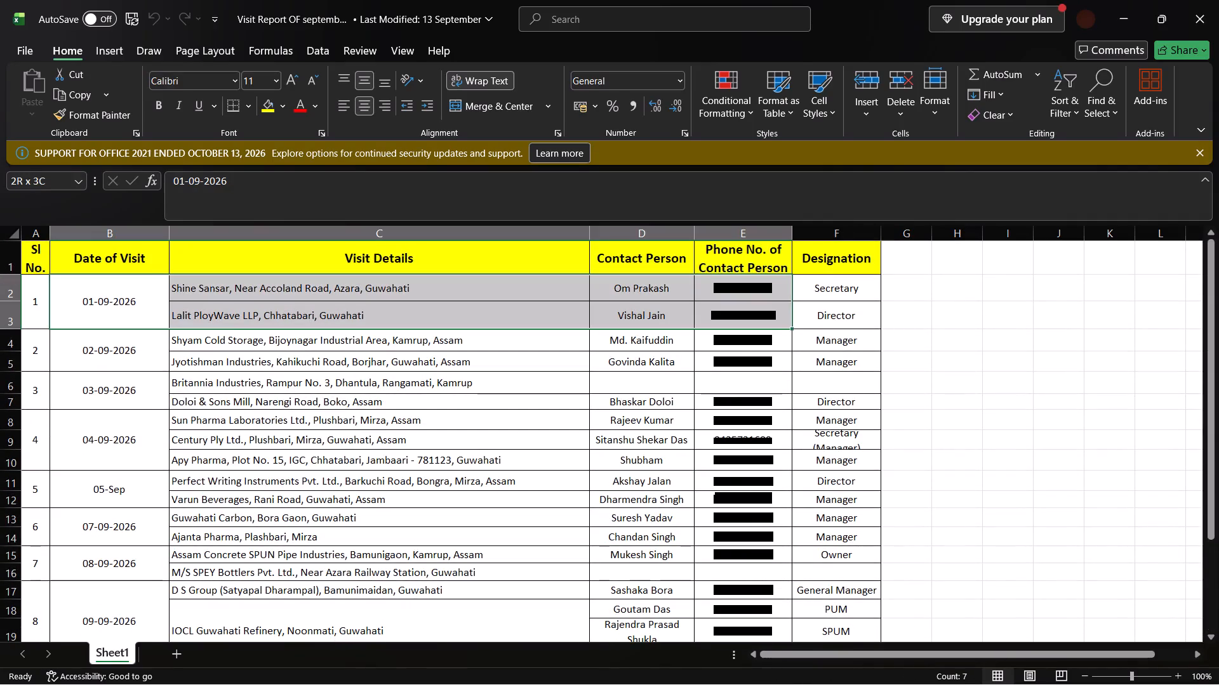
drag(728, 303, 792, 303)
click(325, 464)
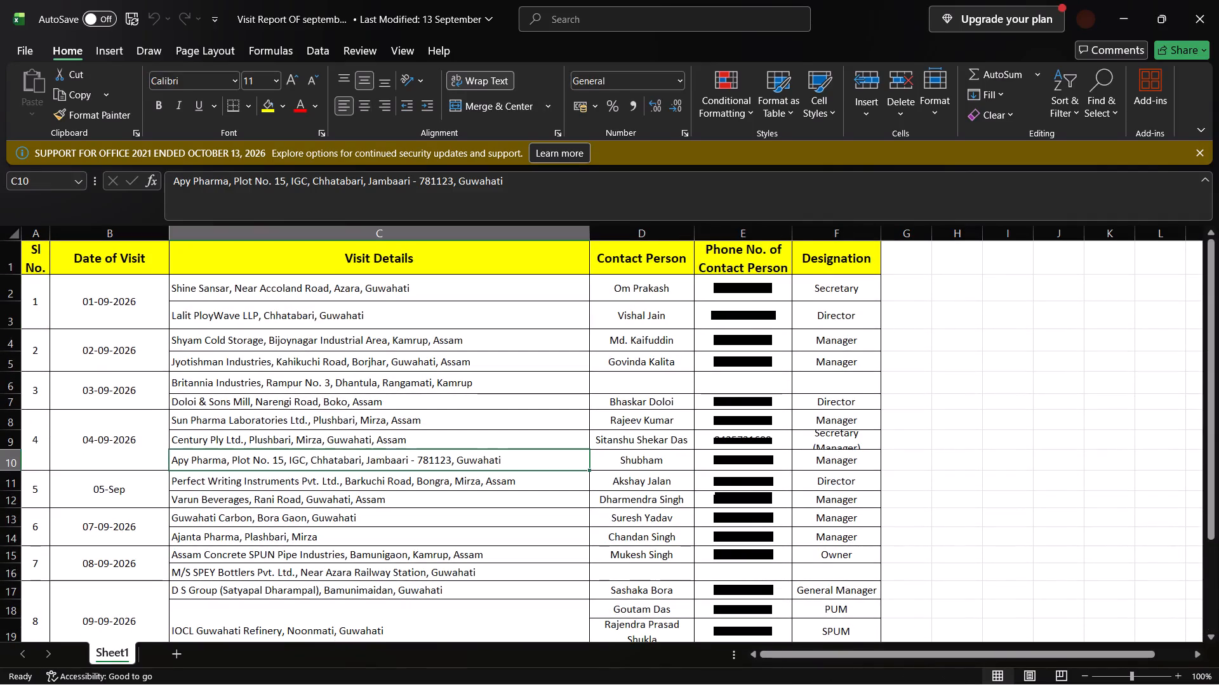
Copy the Shyam Cold Storage entry, from visit details through designation (C4:F4), into row 27 directly below the table.
drag(192, 339, 747, 341)
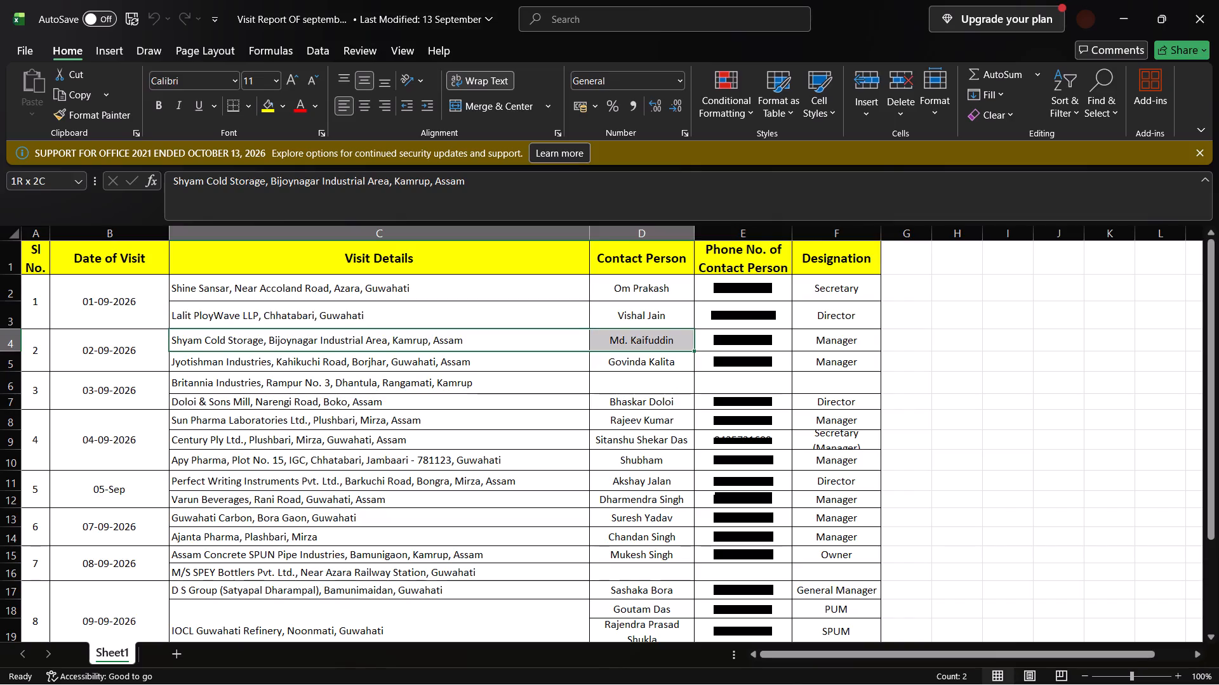
drag(747, 341, 849, 342)
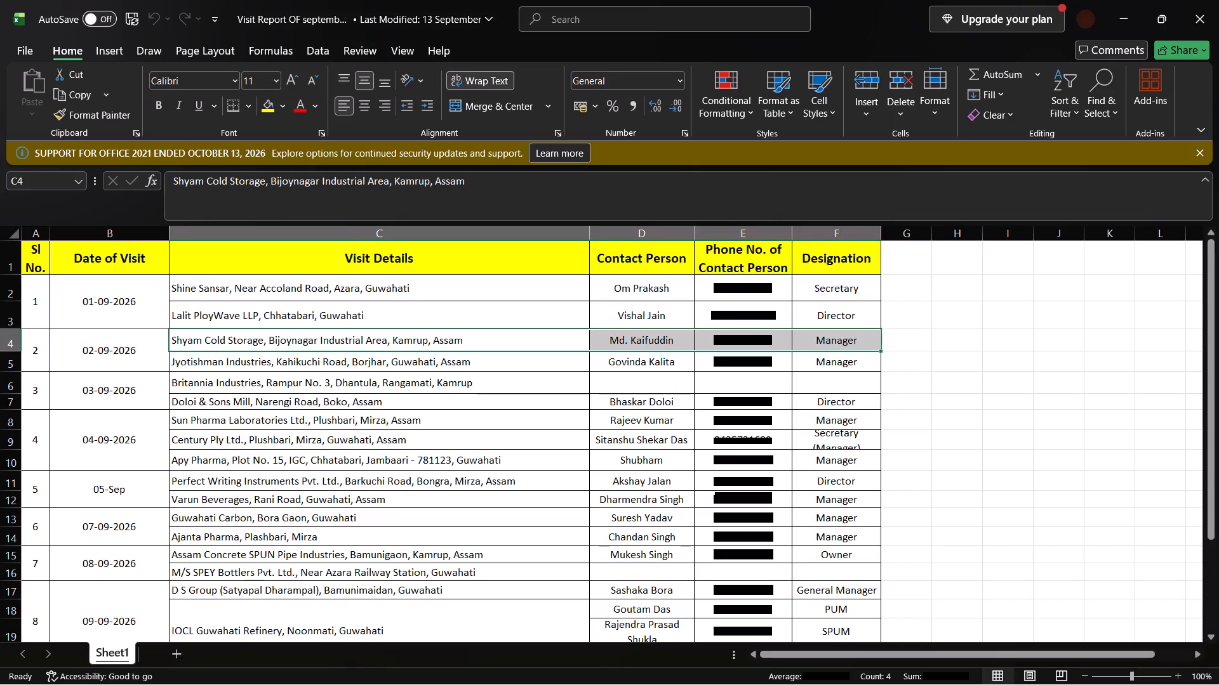
key(ctrl+c)
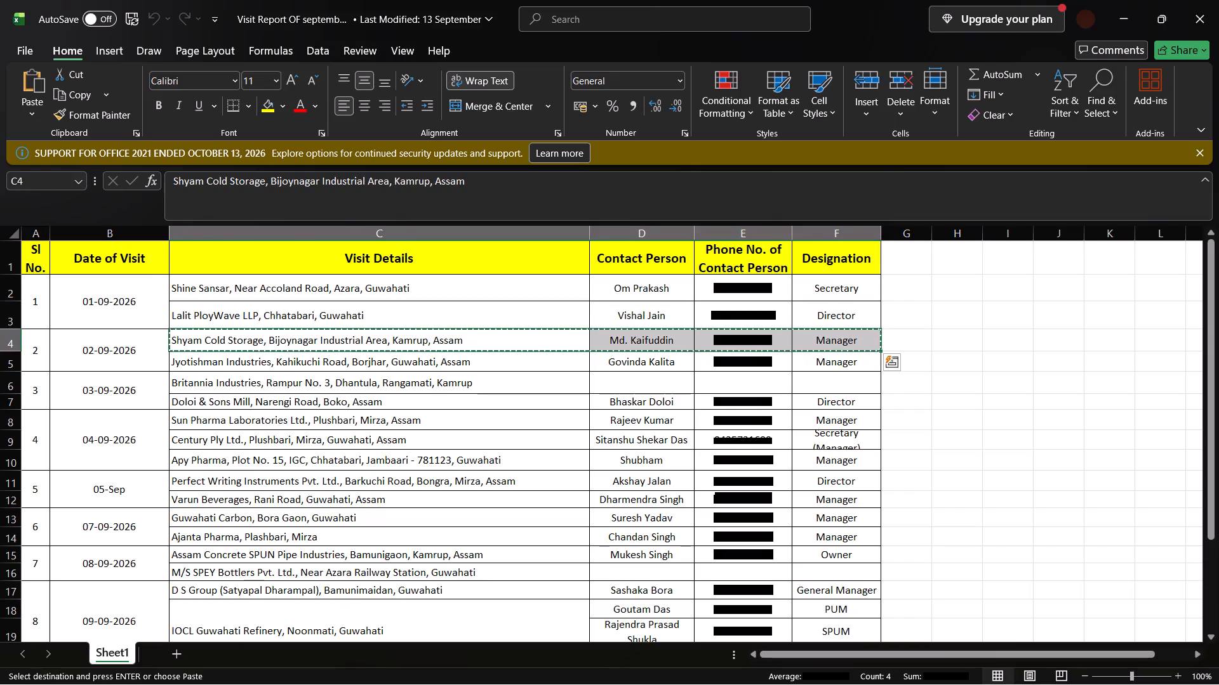
scroll(864, 363, down, 3)
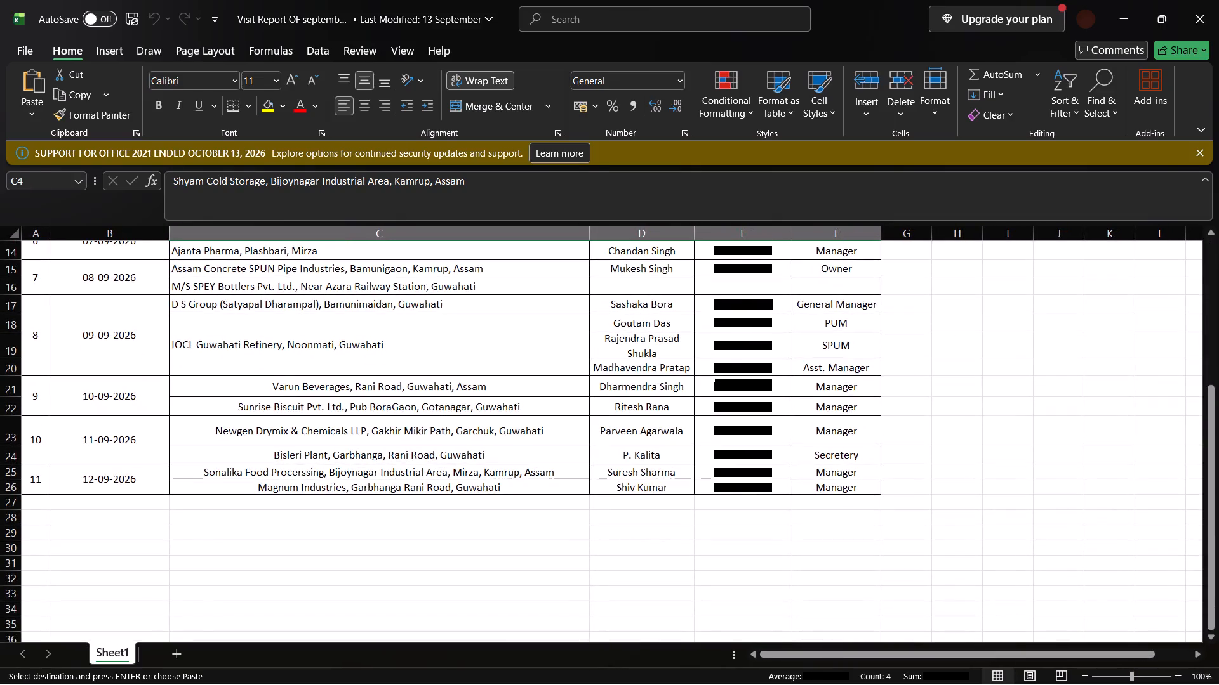
drag(198, 506, 356, 502)
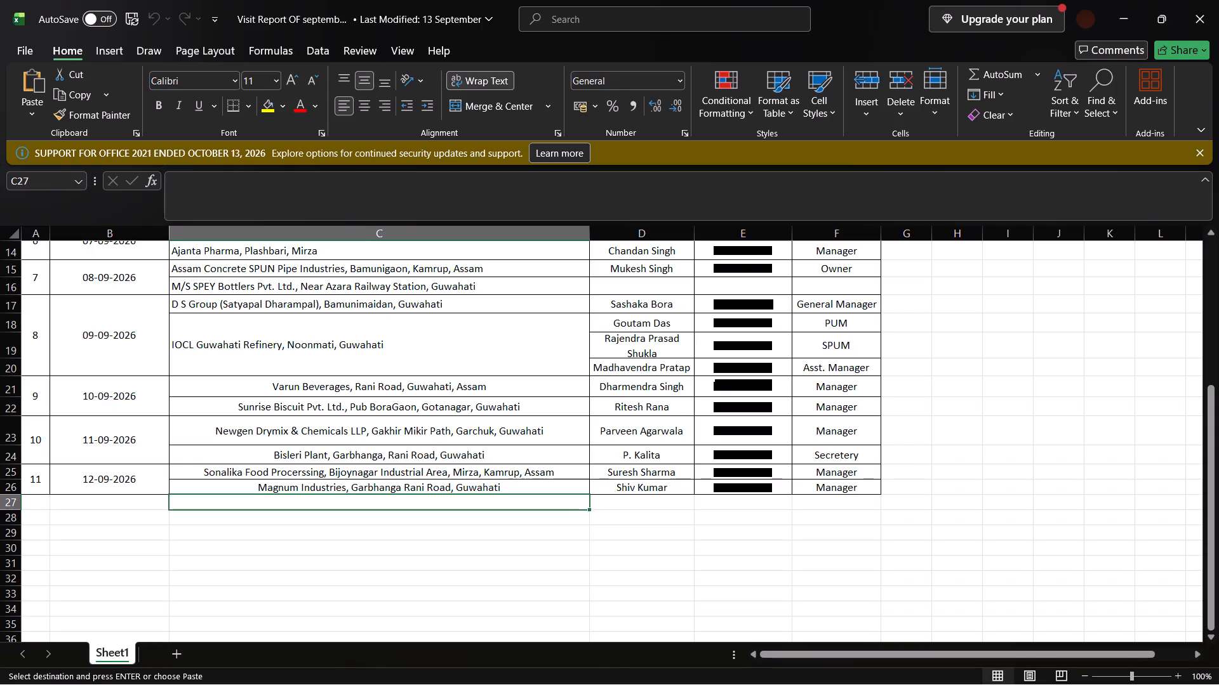
drag(356, 502, 357, 504)
key(ctrl+v)
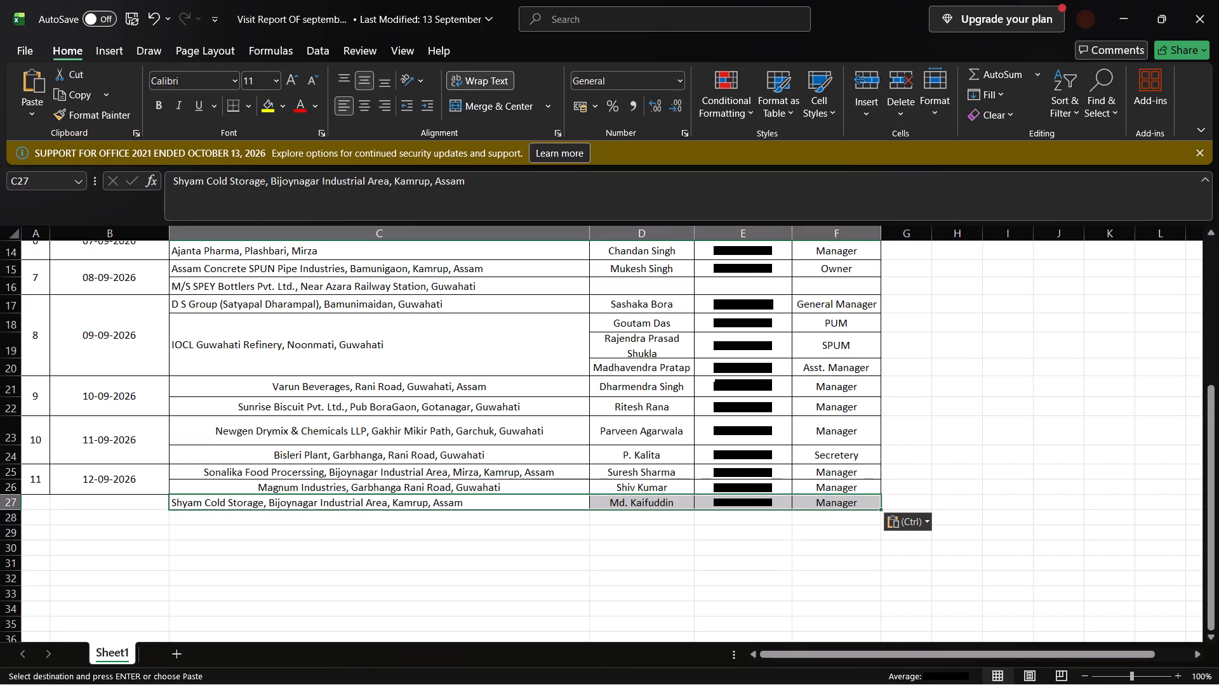
Copy the M/S SPEY Bottlers Pvt. Ltd. entry, from visit details through designation (C16:F16), into row 28.
scroll(323, 499, up, 1)
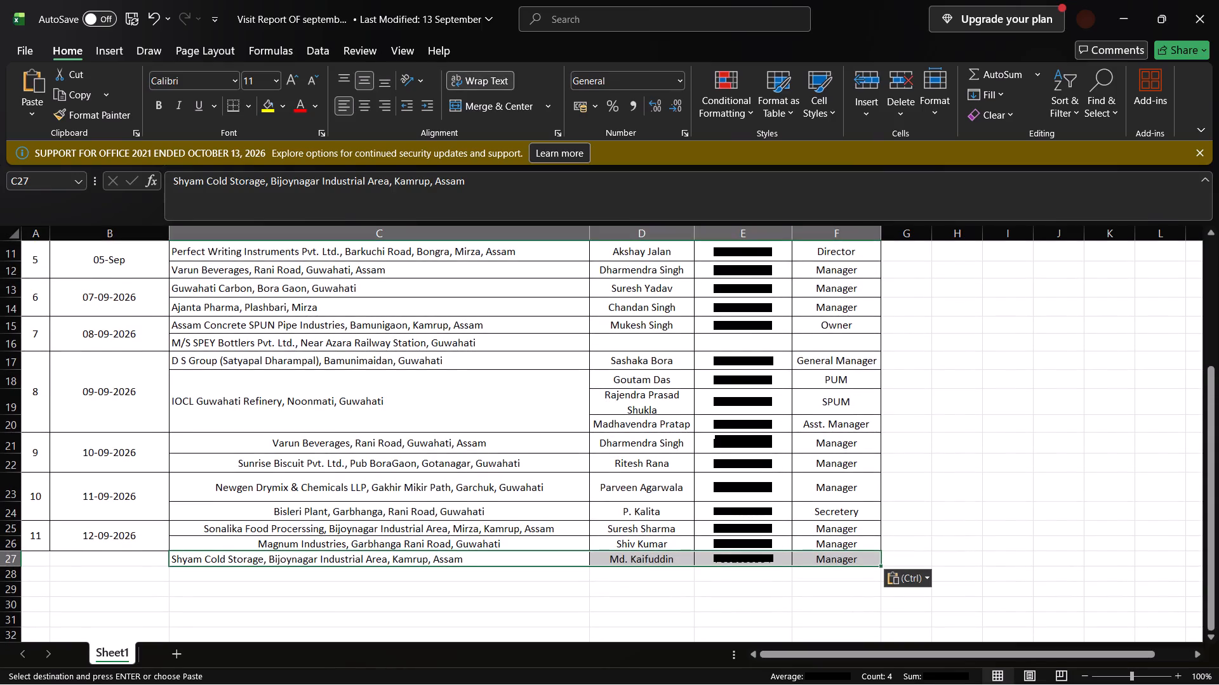
click(190, 337)
drag(190, 337, 747, 347)
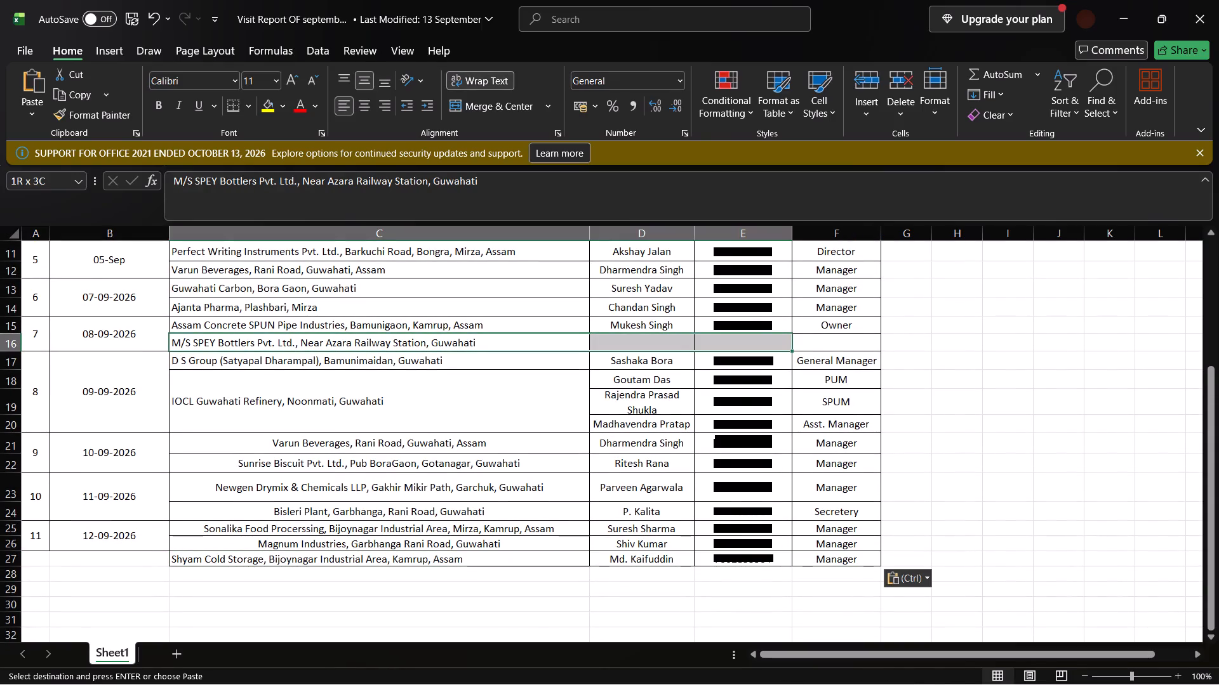
drag(747, 347, 838, 344)
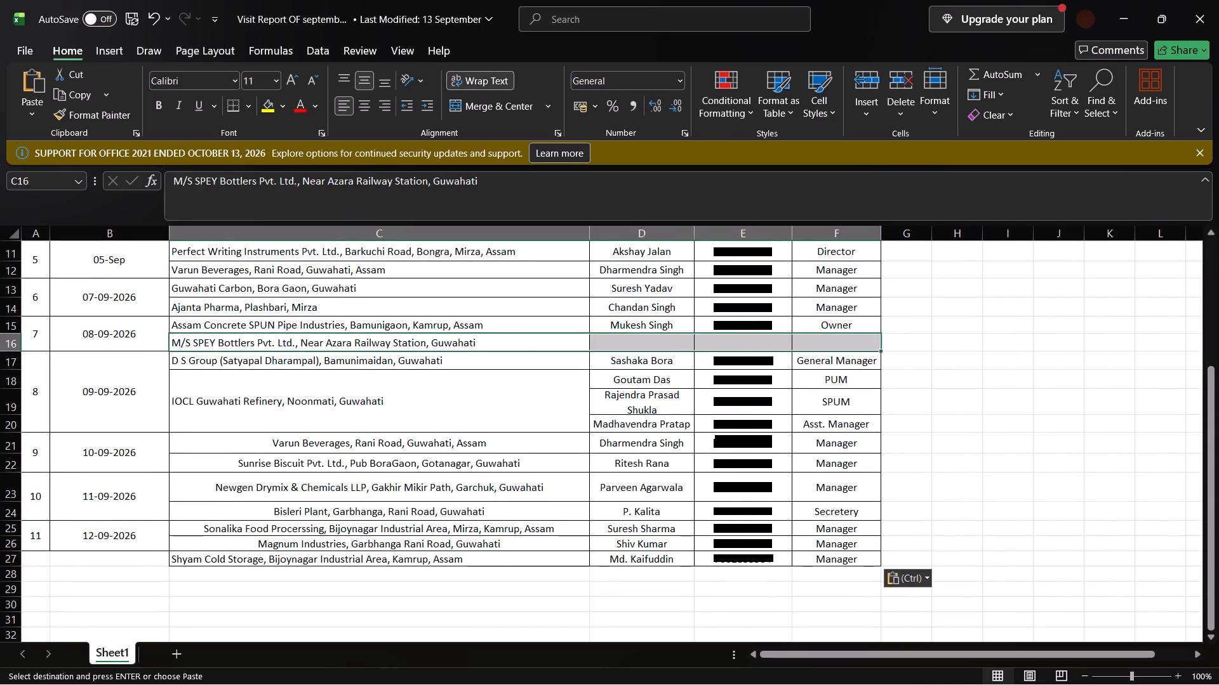
key(ctrl+c)
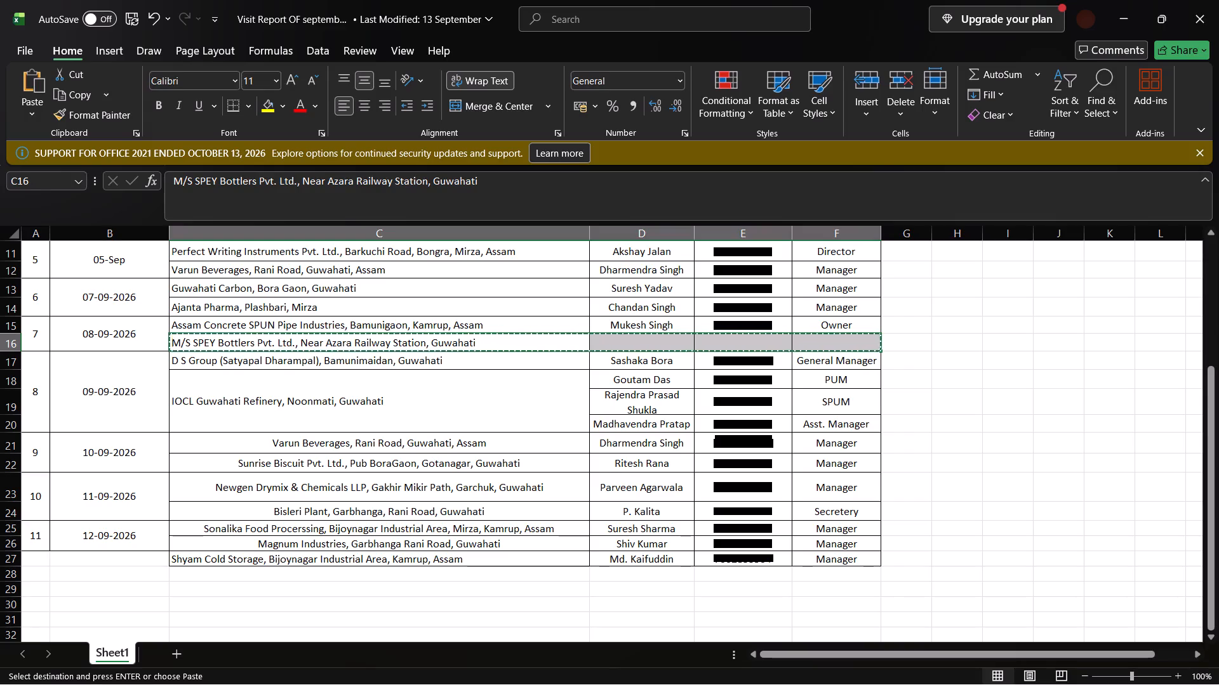
click(251, 574)
key(ctrl+v)
scroll(251, 574, down, 1)
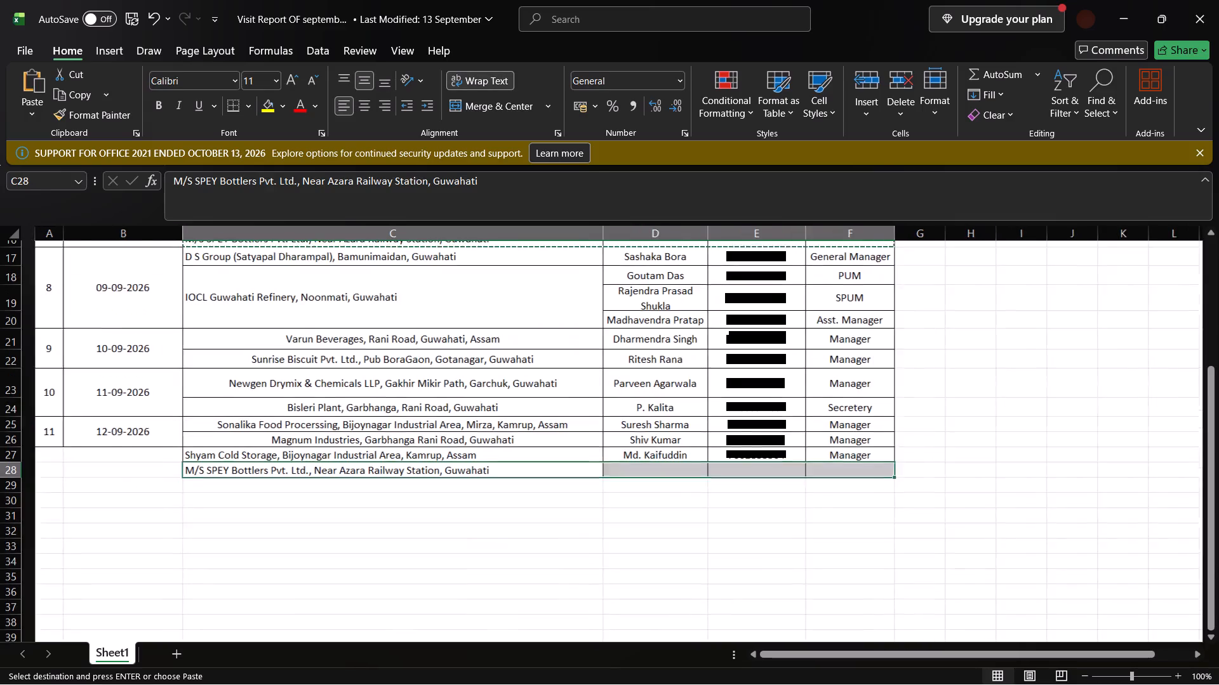
scroll(251, 574, down, 1)
click(310, 493)
Increase the heights of rows 28 and 27 slightly to give the two newly added entries more space.
scroll(310, 493, up, 1)
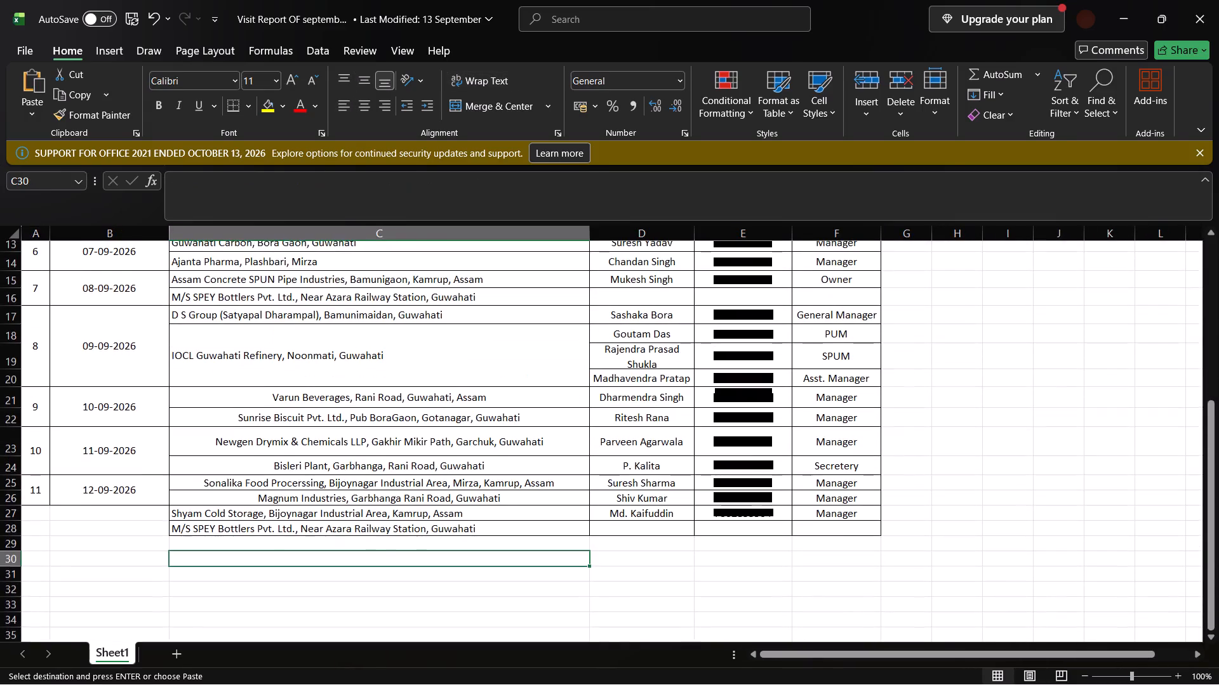
scroll(310, 493, up, 1)
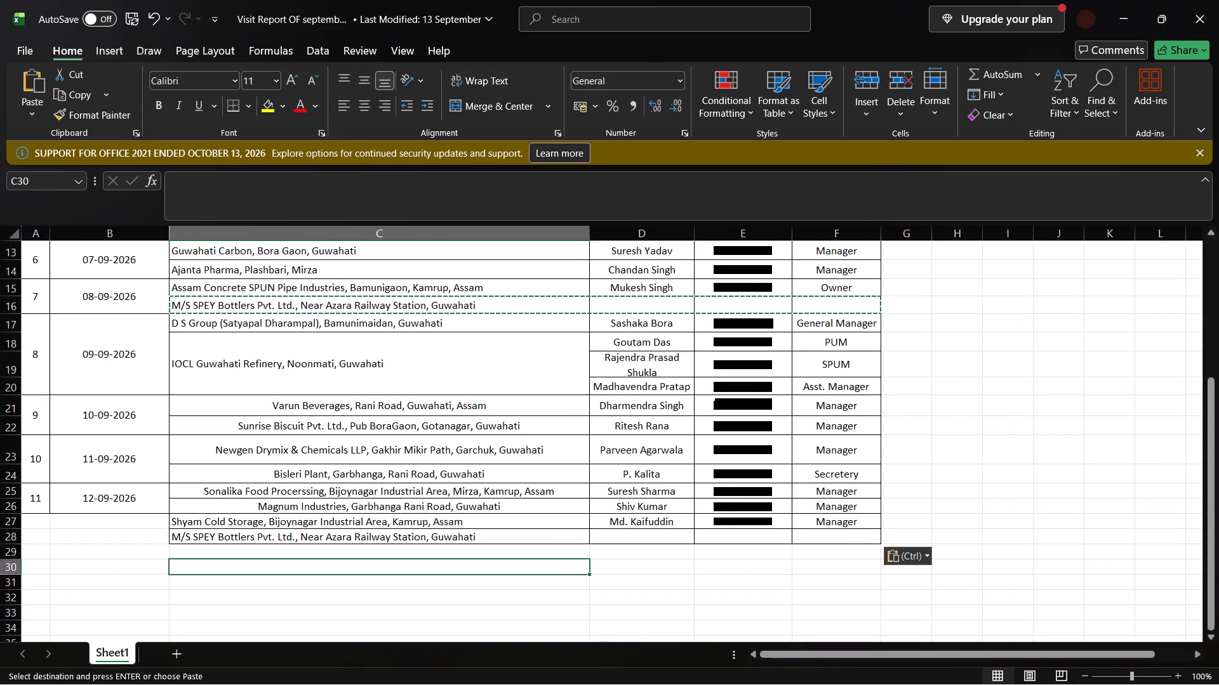
drag(7, 544, 8, 552)
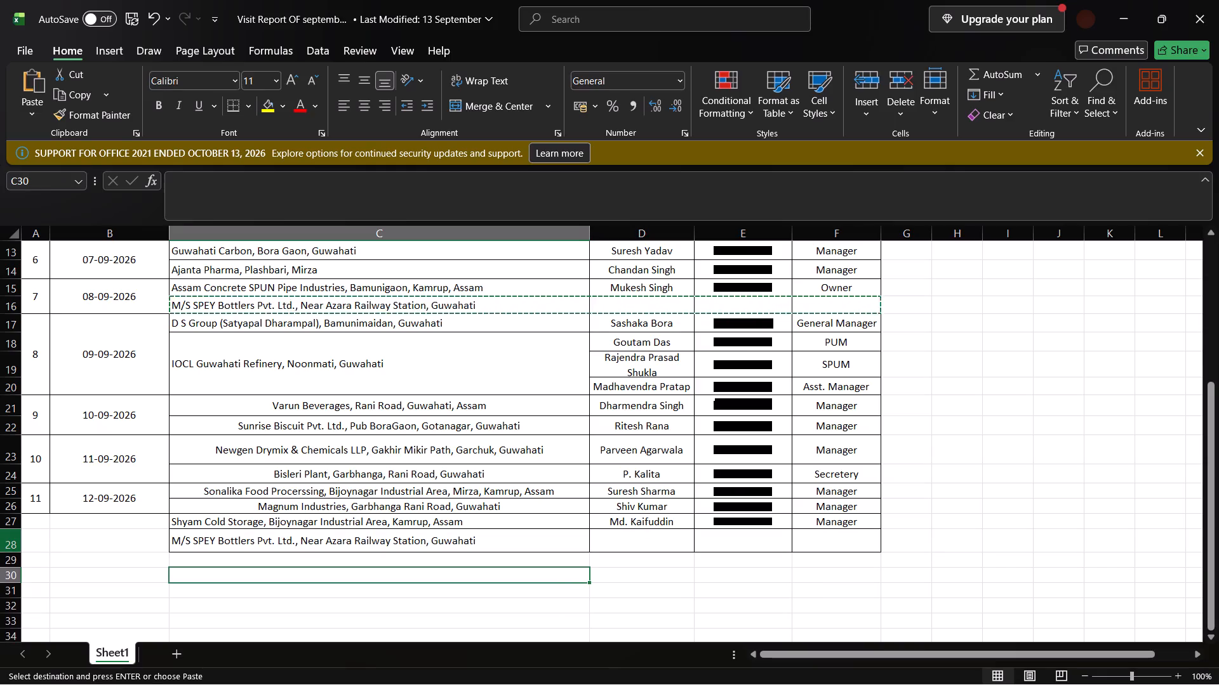
drag(13, 528, 15, 536)
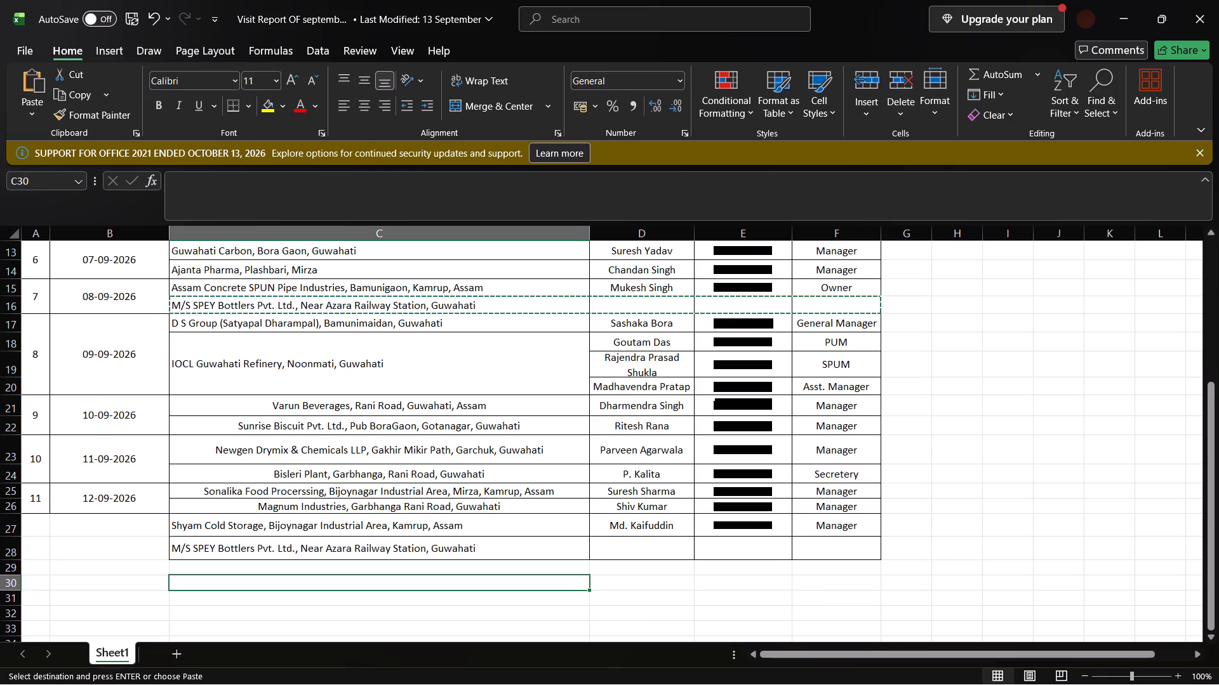
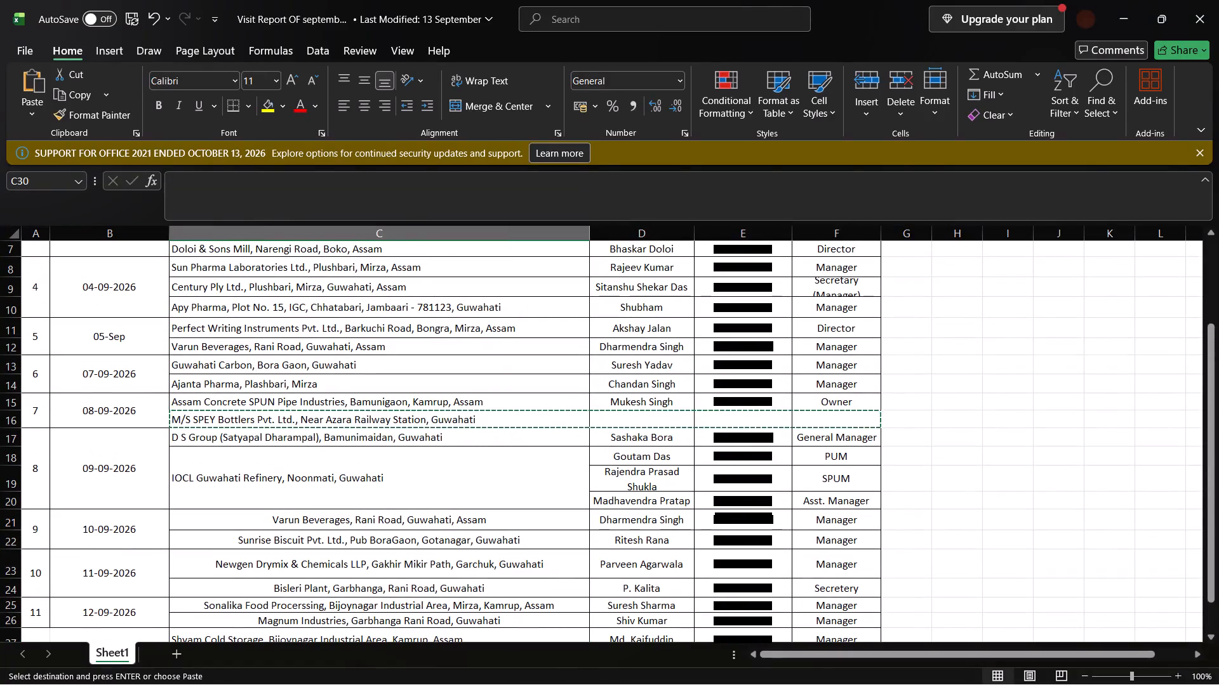
Copy the Varun Beverages, Rani Road entry dated 05-Sep, from visit details through designation (C12:F12).
drag(215, 349, 825, 361)
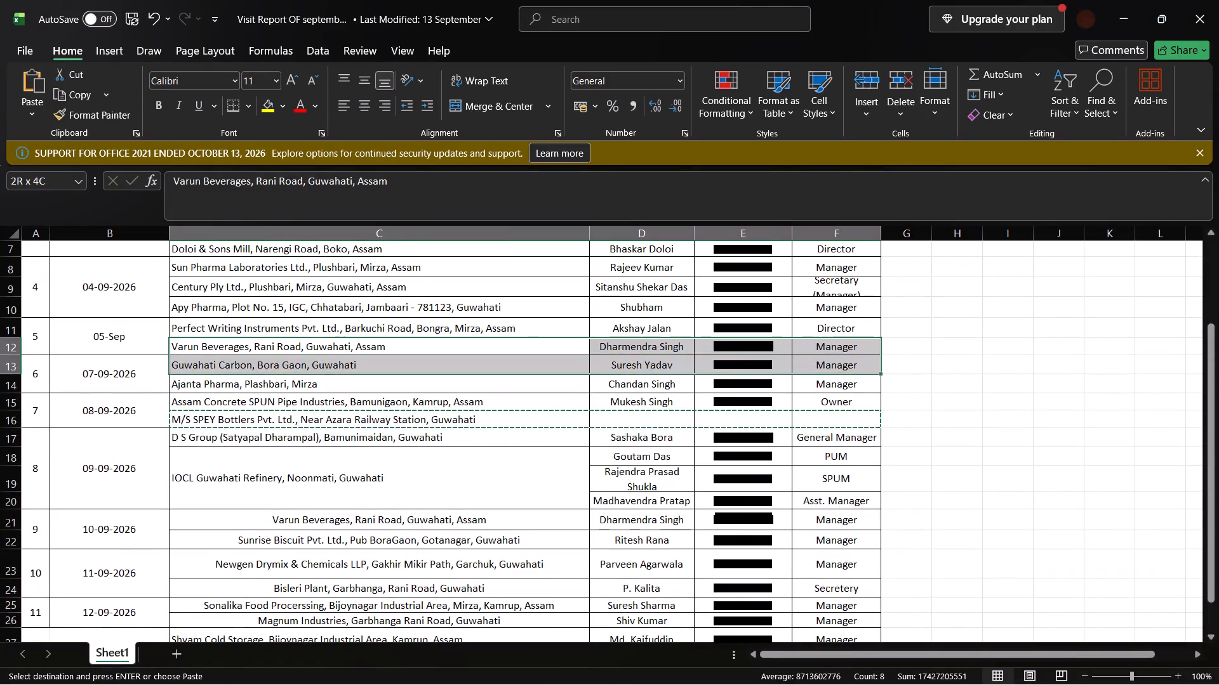
drag(825, 361, 834, 349)
key(ctrl+c)
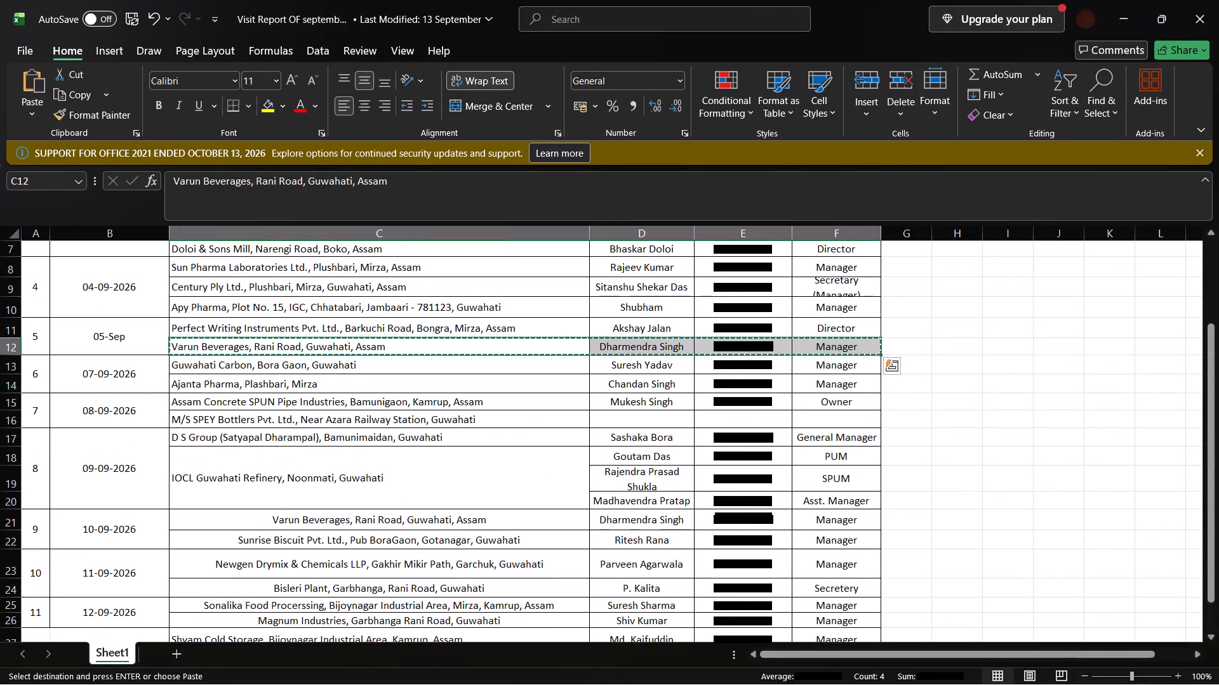
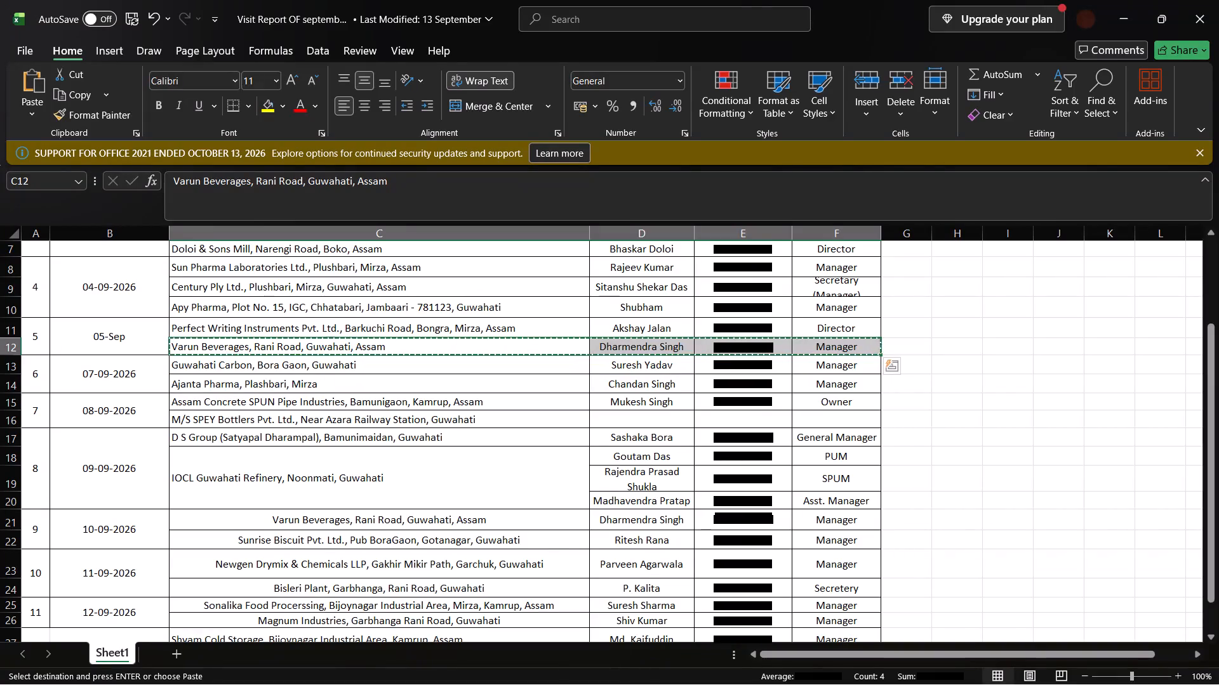
Paste the copied Varun Beverages, Rani Road entry into the first empty row below the table, starting at C29.
key(ctrl+c)
scroll(787, 385, down, 2)
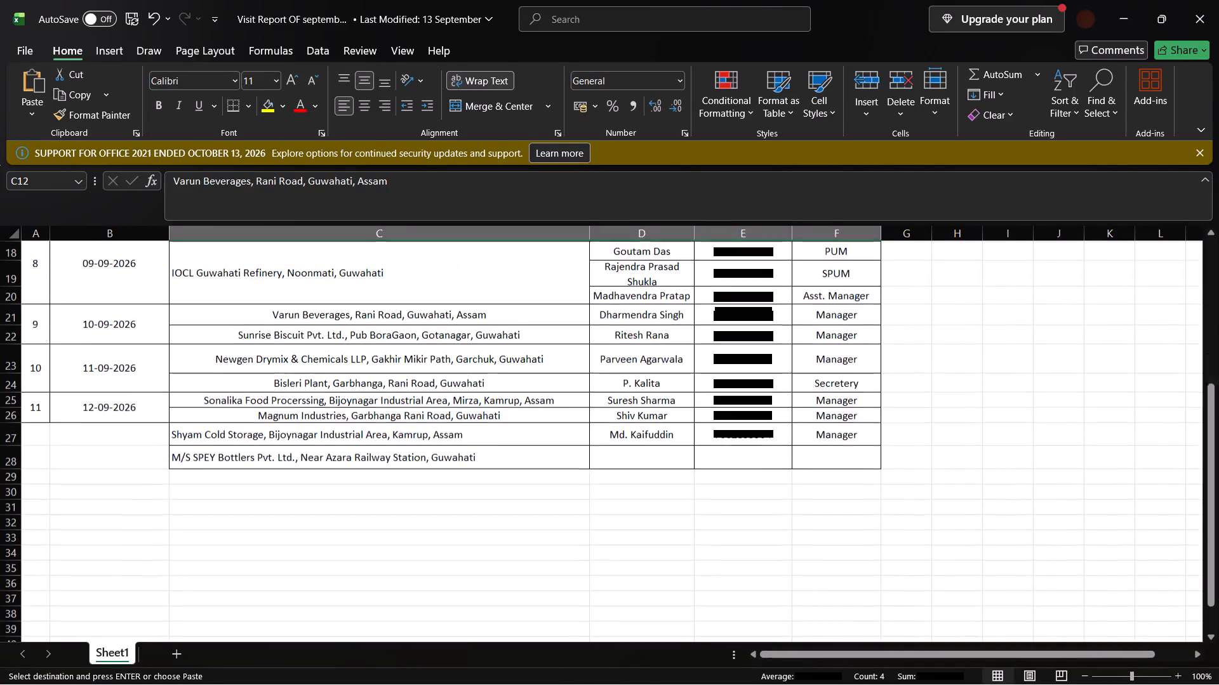
scroll(787, 385, left, 1)
click(236, 476)
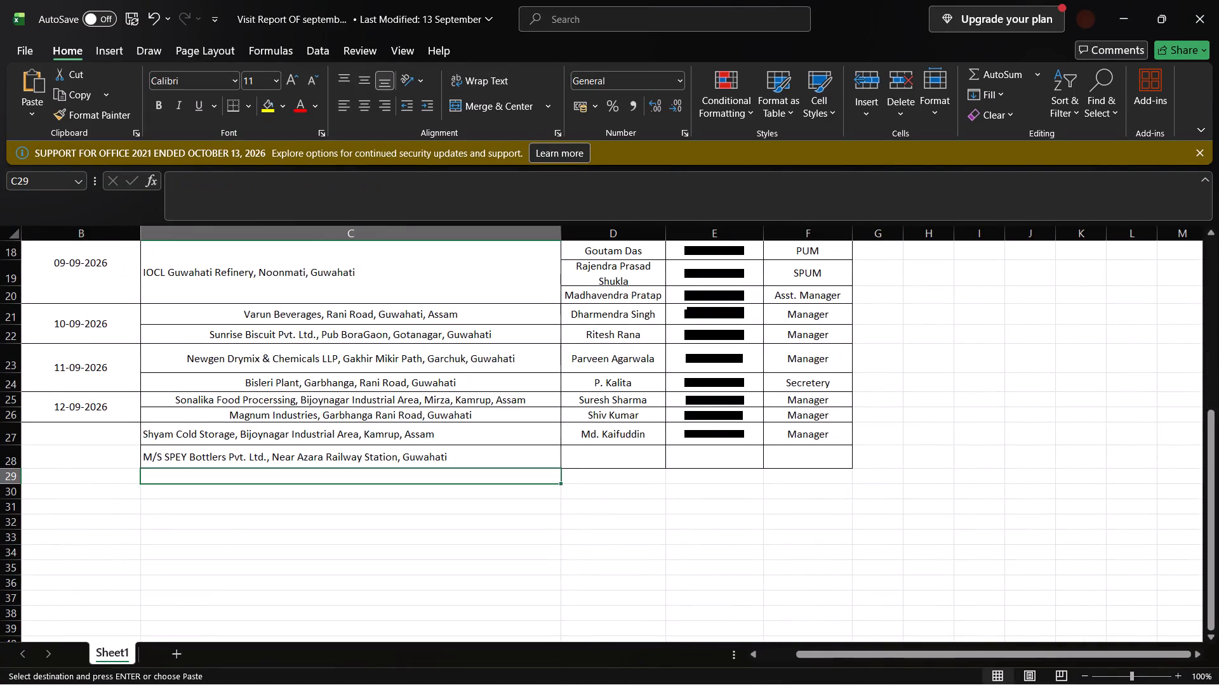
key(ctrl+v)
Copy the Sun Pharma Laboratories entry dated 04-09-2026 (C8:F8) into the row below the new Varun Beverages entry, starting at C30.
scroll(236, 476, up, 1)
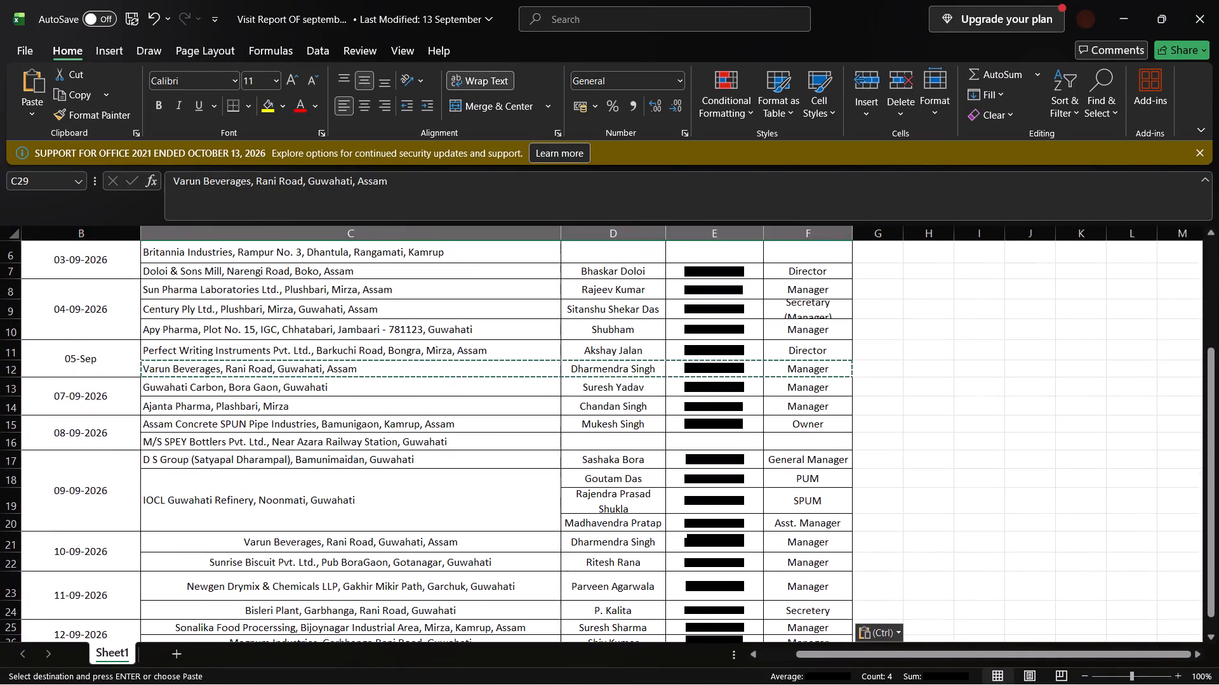
scroll(236, 476, up, 1)
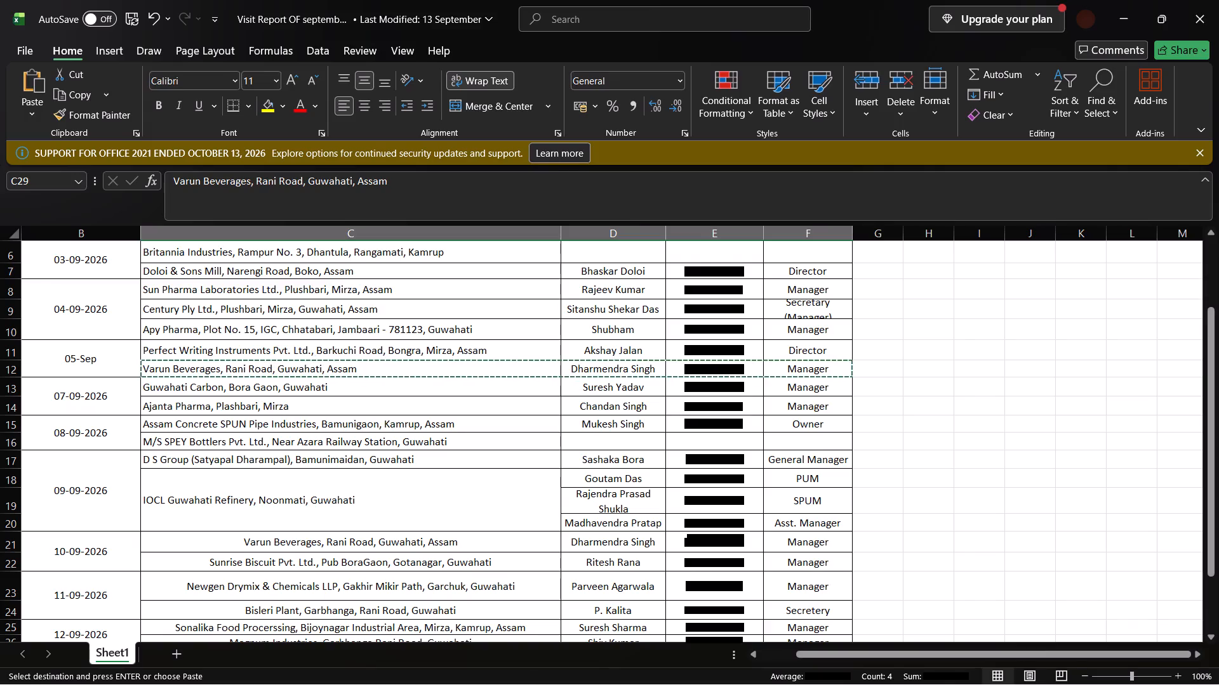
drag(187, 290, 811, 285)
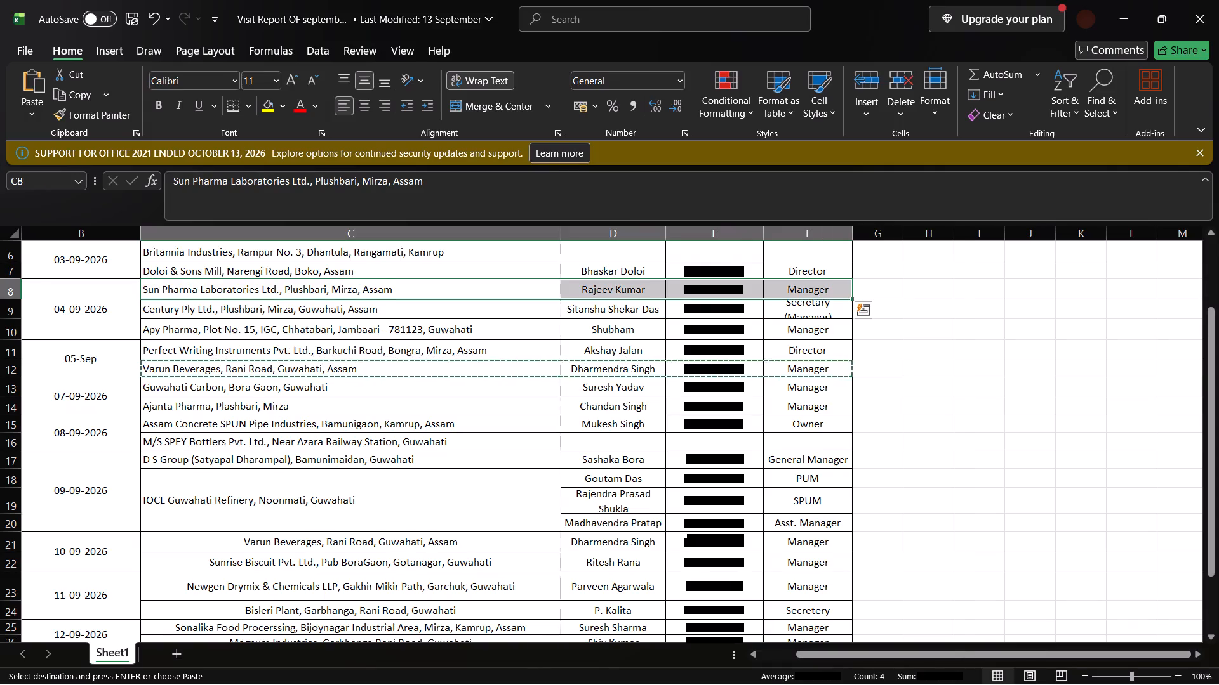
scroll(811, 285, down, 2)
key(ctrl+c)
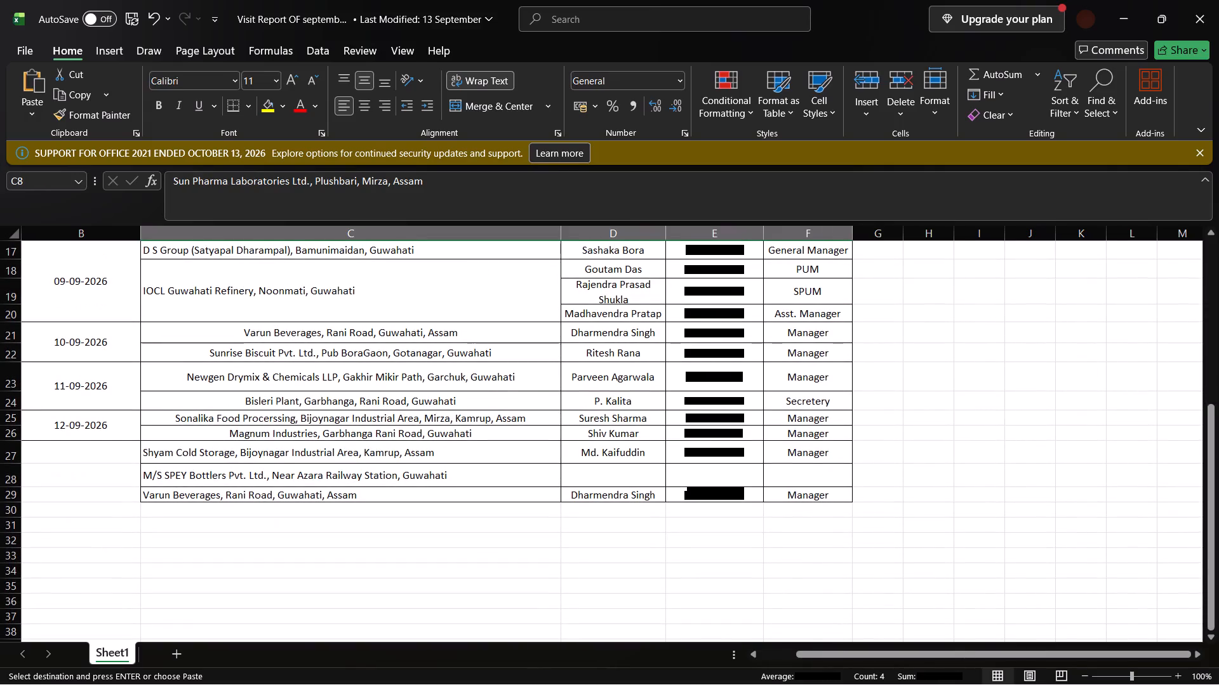
click(367, 510)
key(ctrl+v)
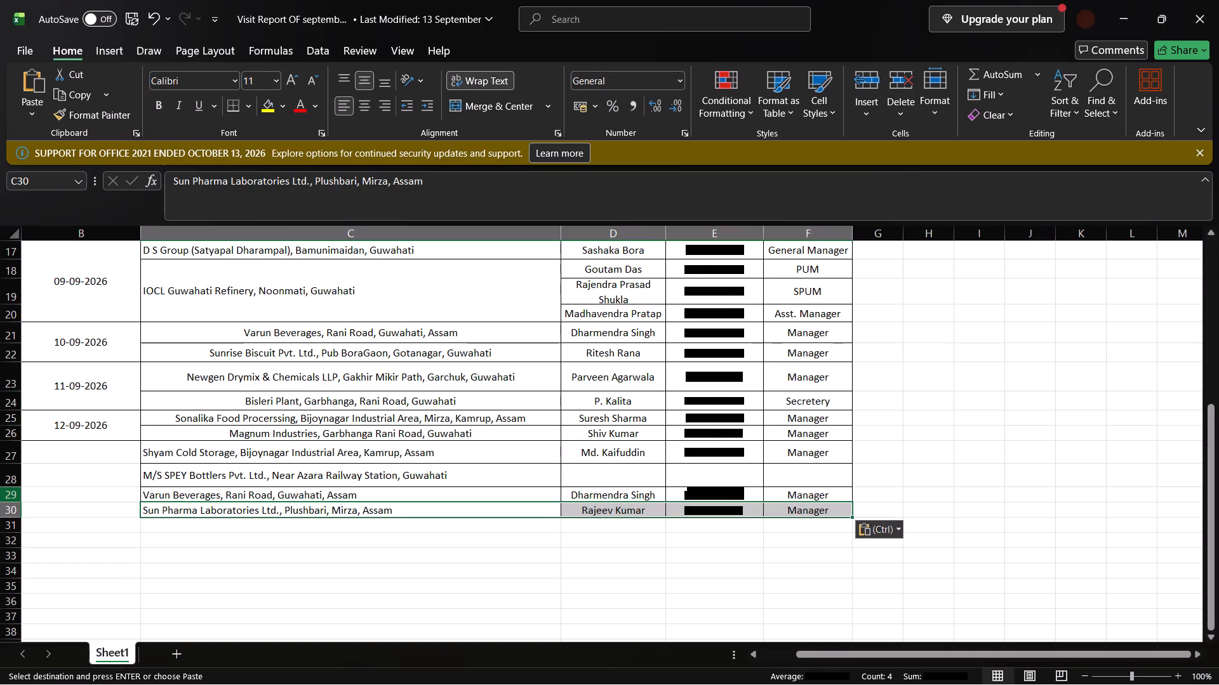
Increase the height of row 29 to about 22.8 and make row 30 nearly as tall, in line with the rows above.
drag(14, 500, 14, 513)
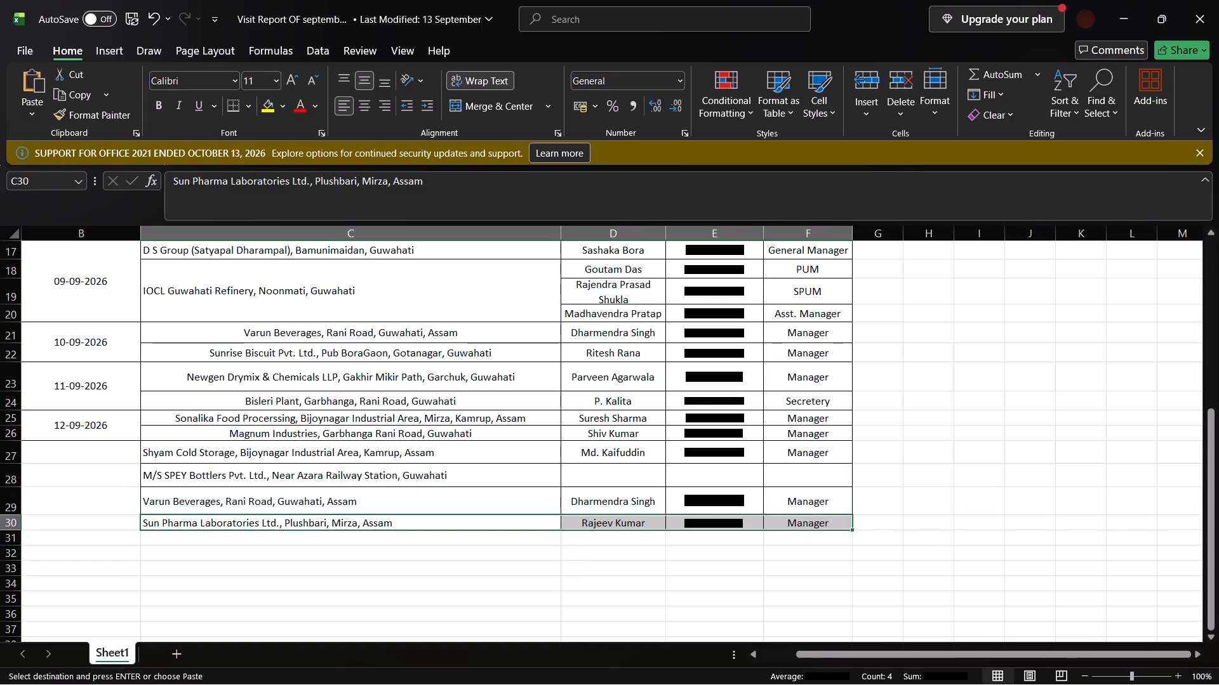
click(8, 512)
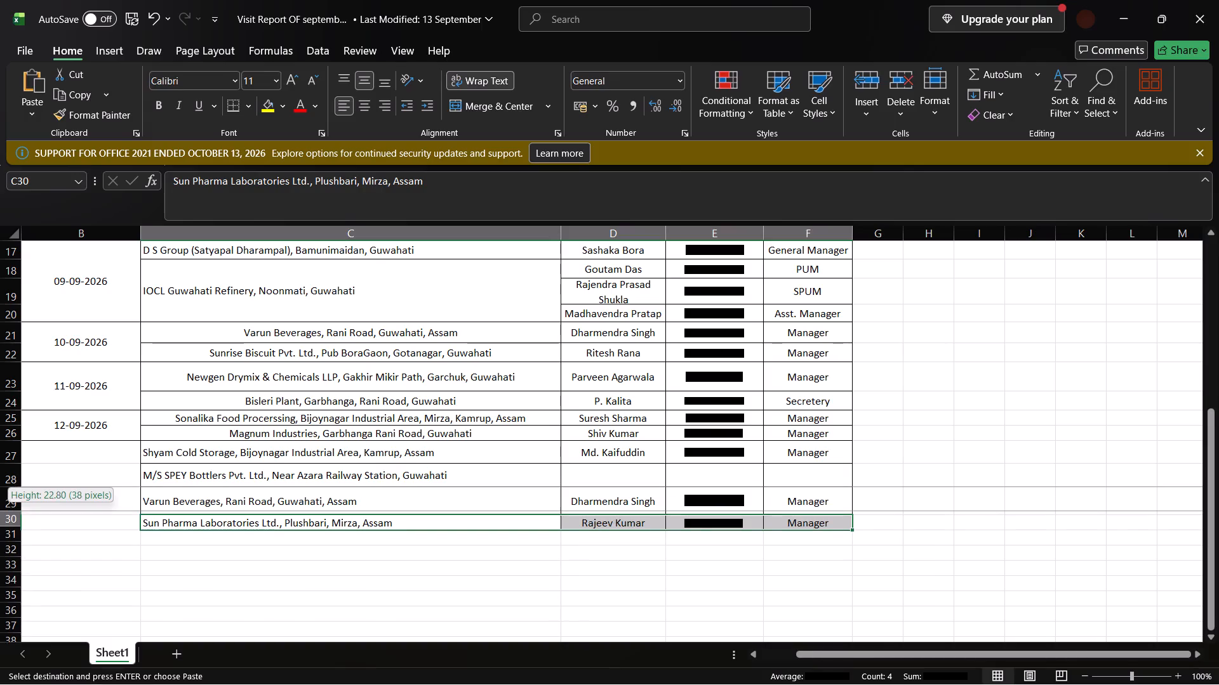
click(12, 525)
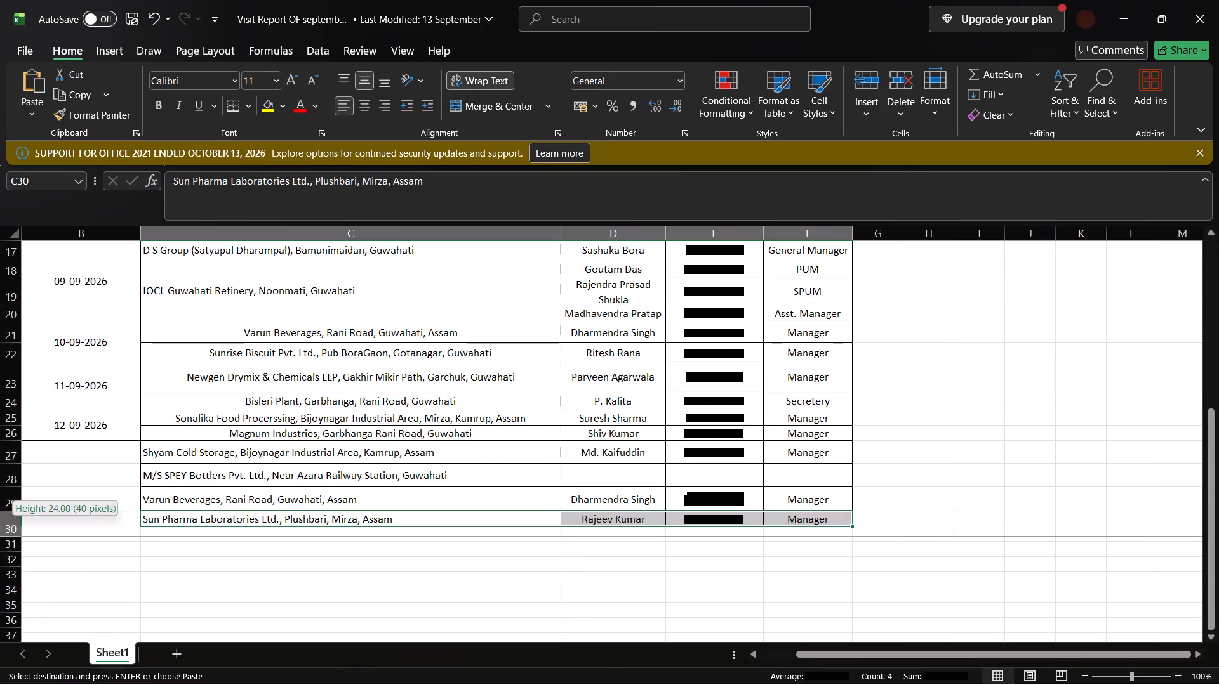
click(15, 529)
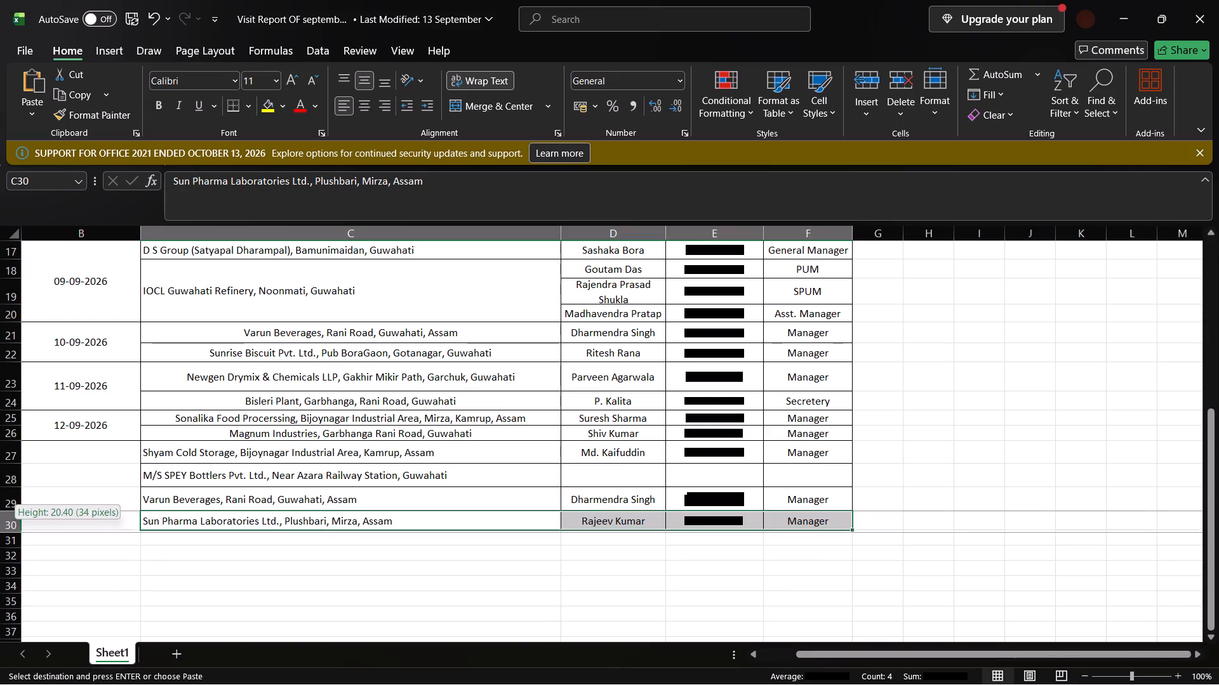
scroll(453, 507, down, 1)
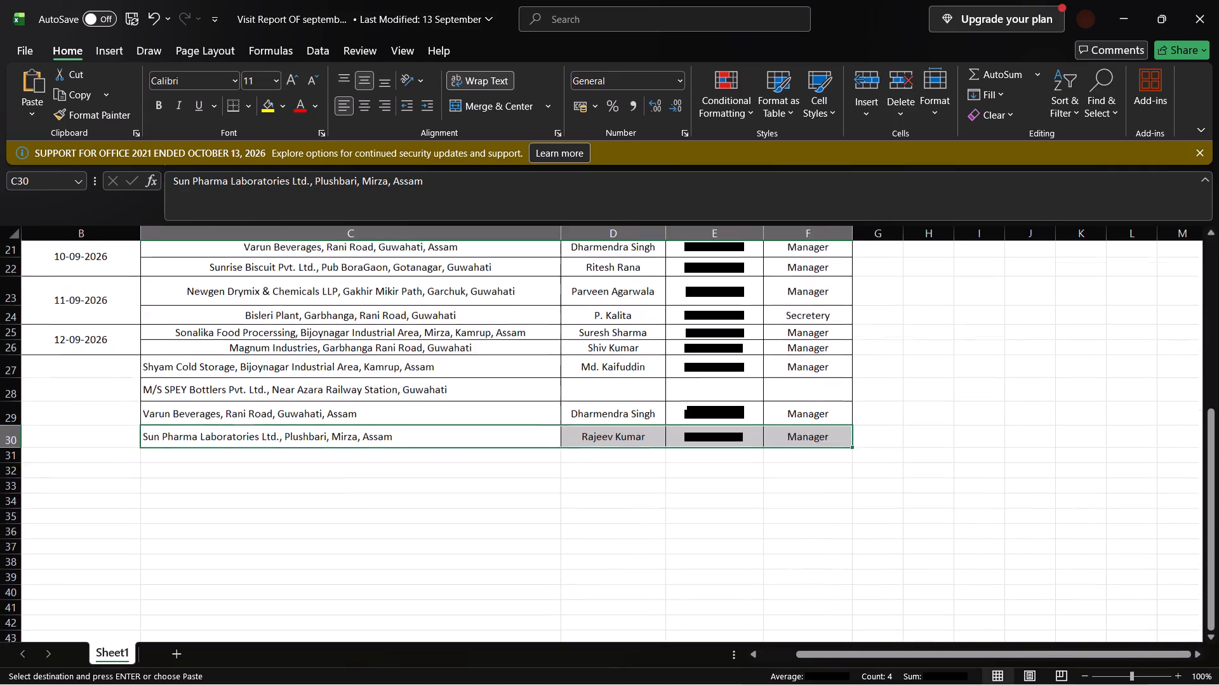
scroll(453, 507, down, 1)
click(555, 455)
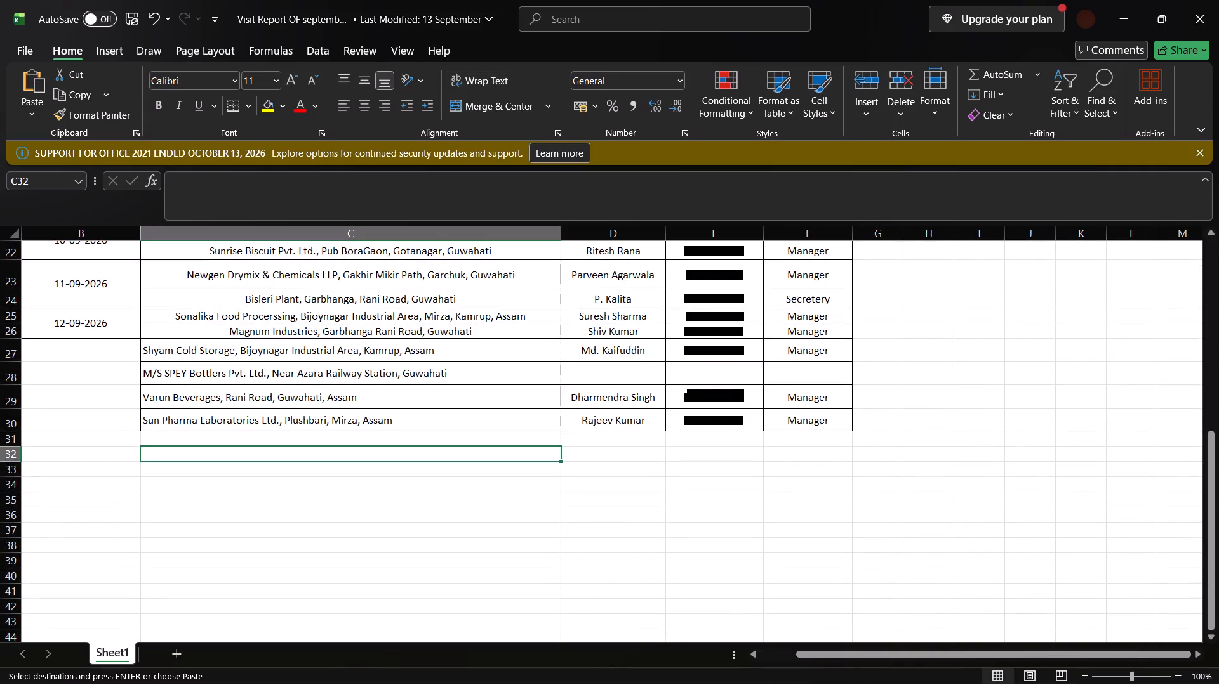
Fill in the contact person's name in D28 and the contact number in E28 for the M/S SPEY Bottlers entry.
click(594, 370)
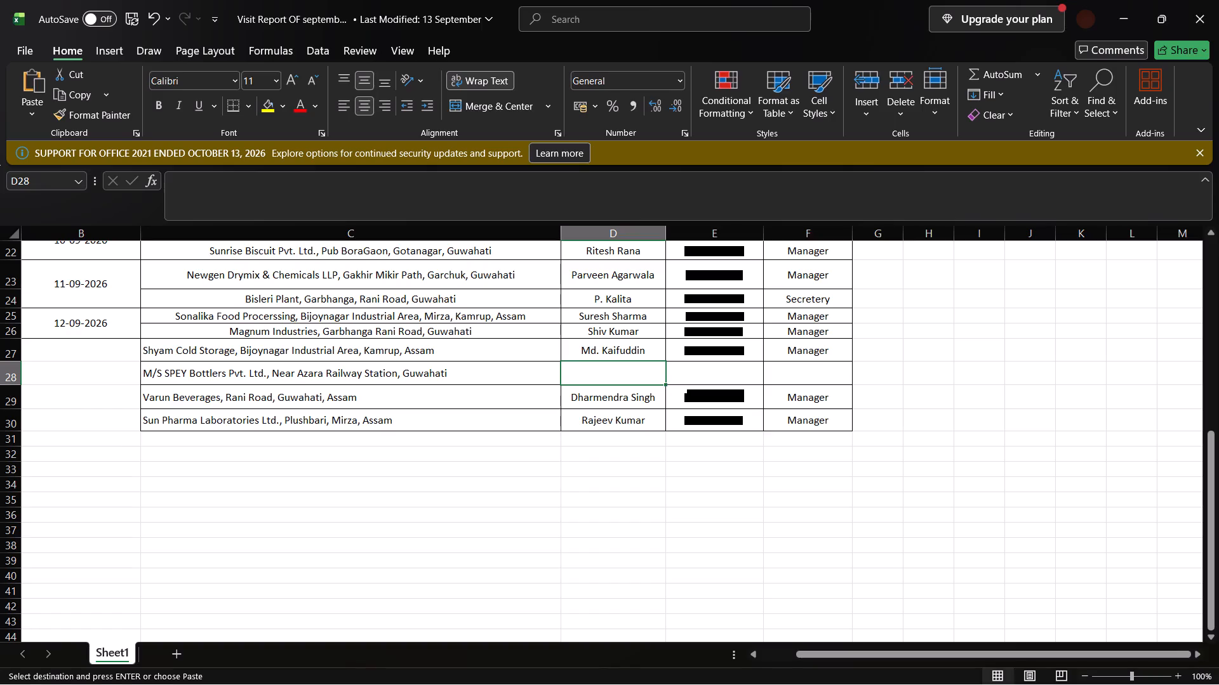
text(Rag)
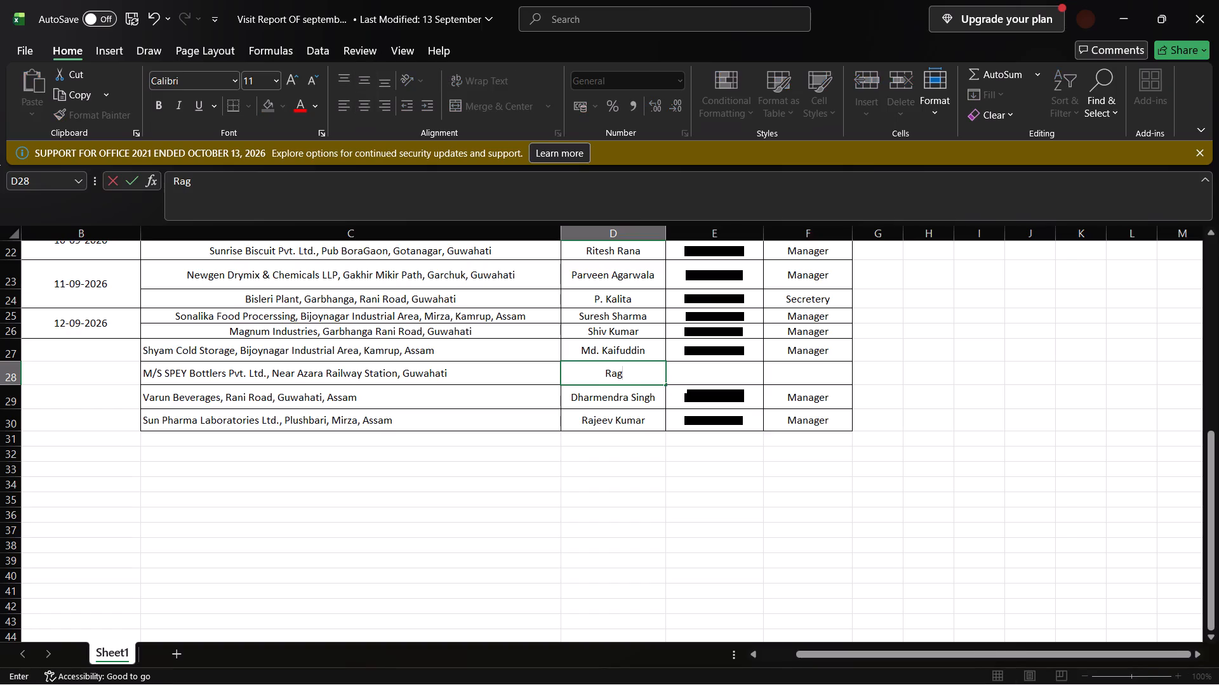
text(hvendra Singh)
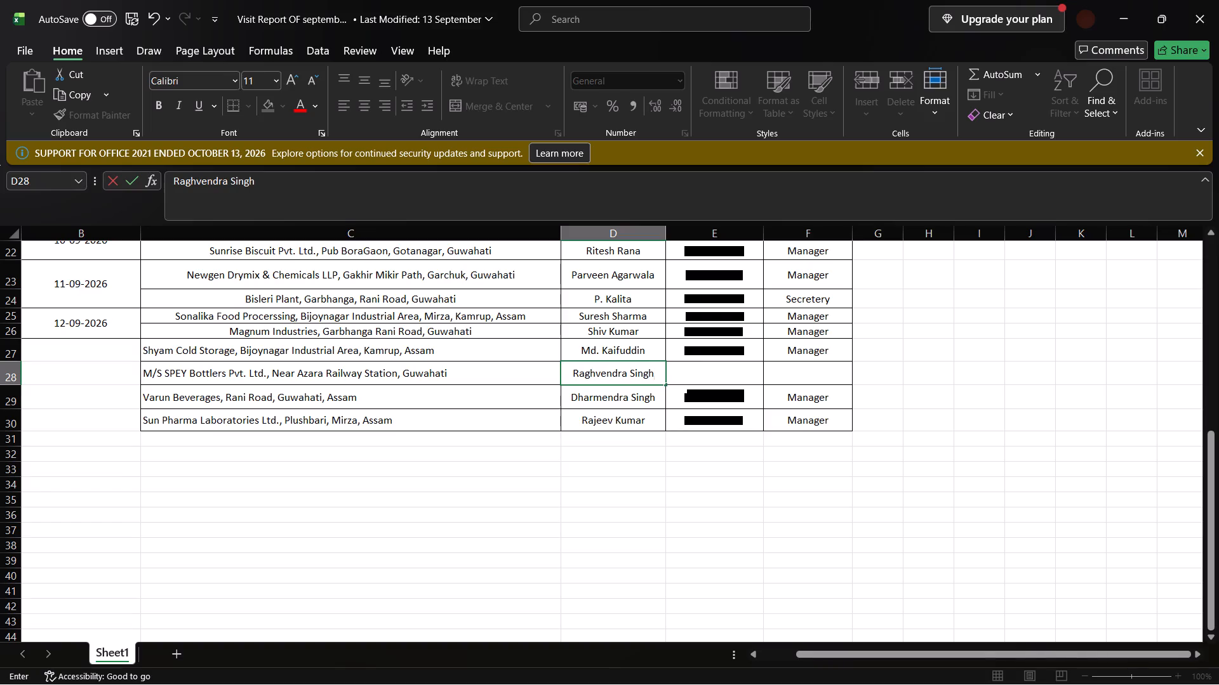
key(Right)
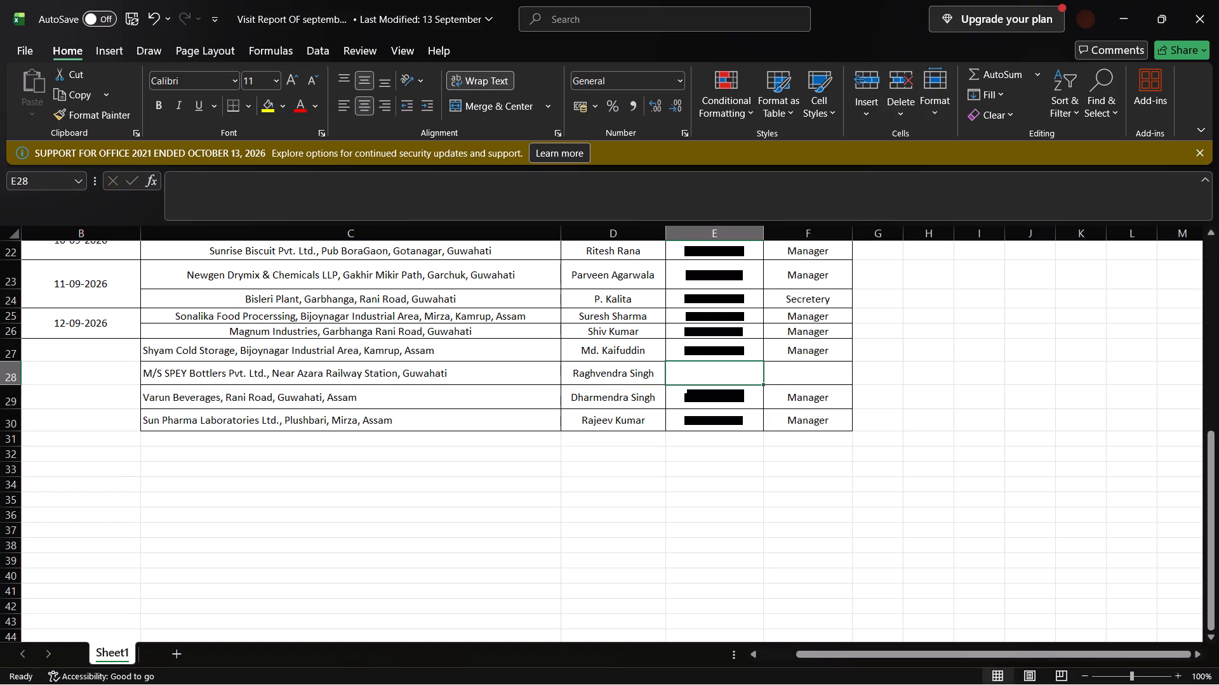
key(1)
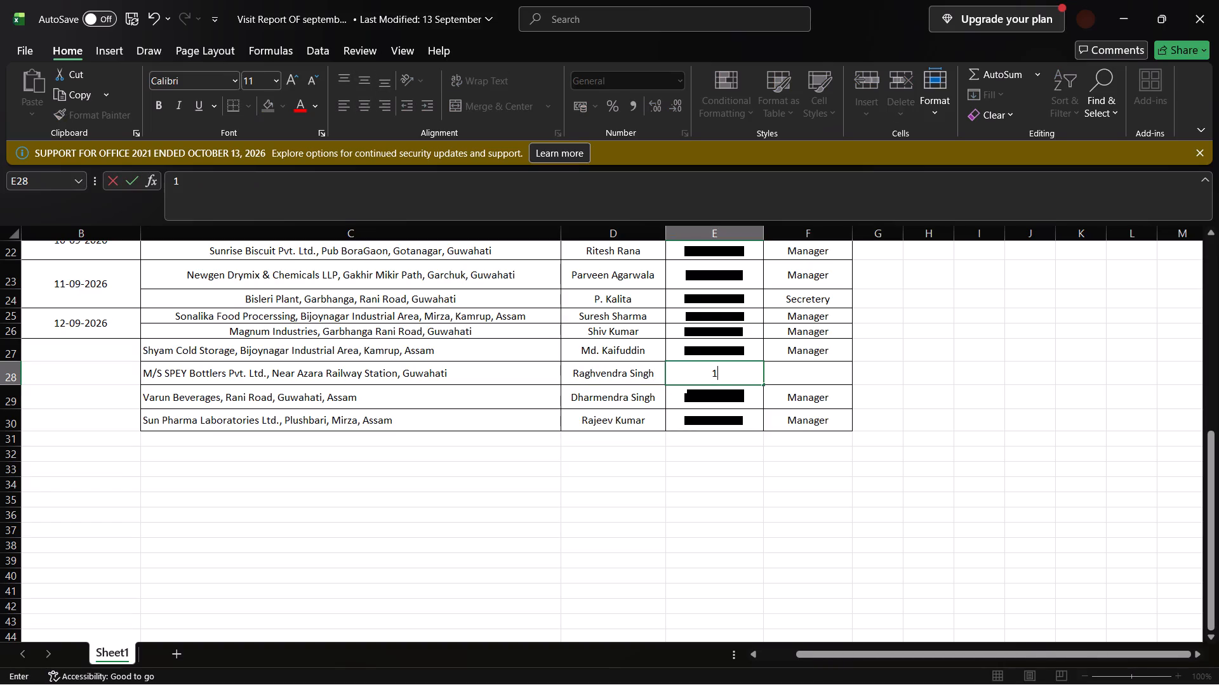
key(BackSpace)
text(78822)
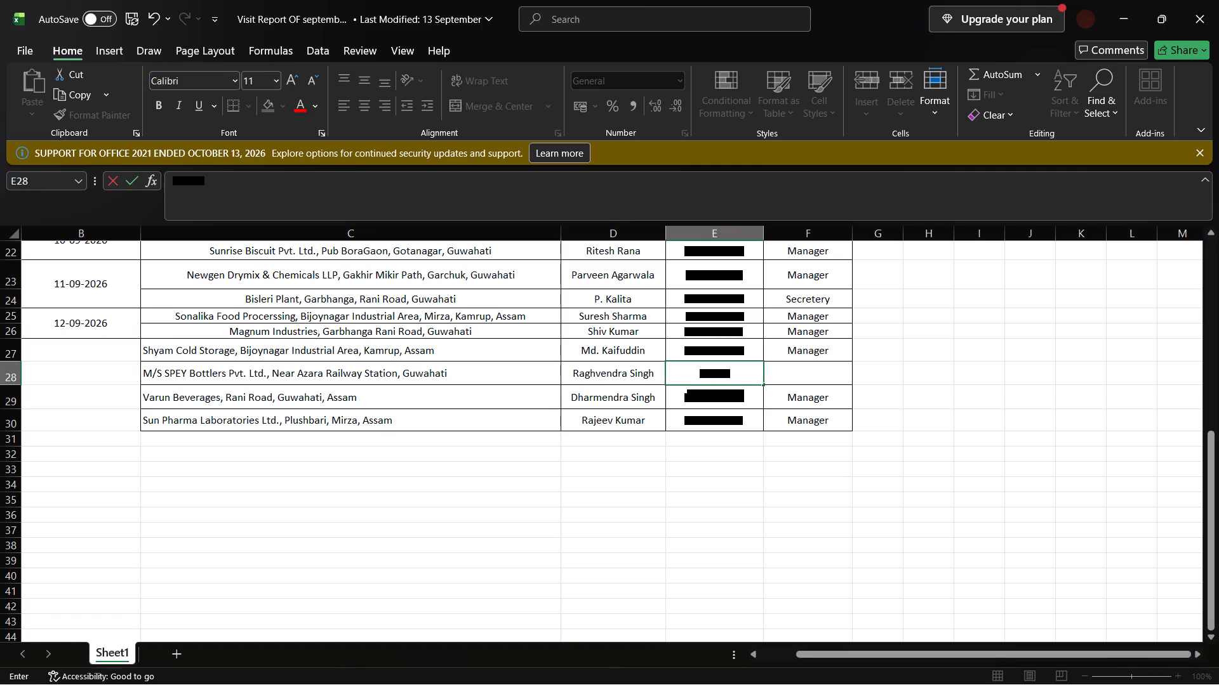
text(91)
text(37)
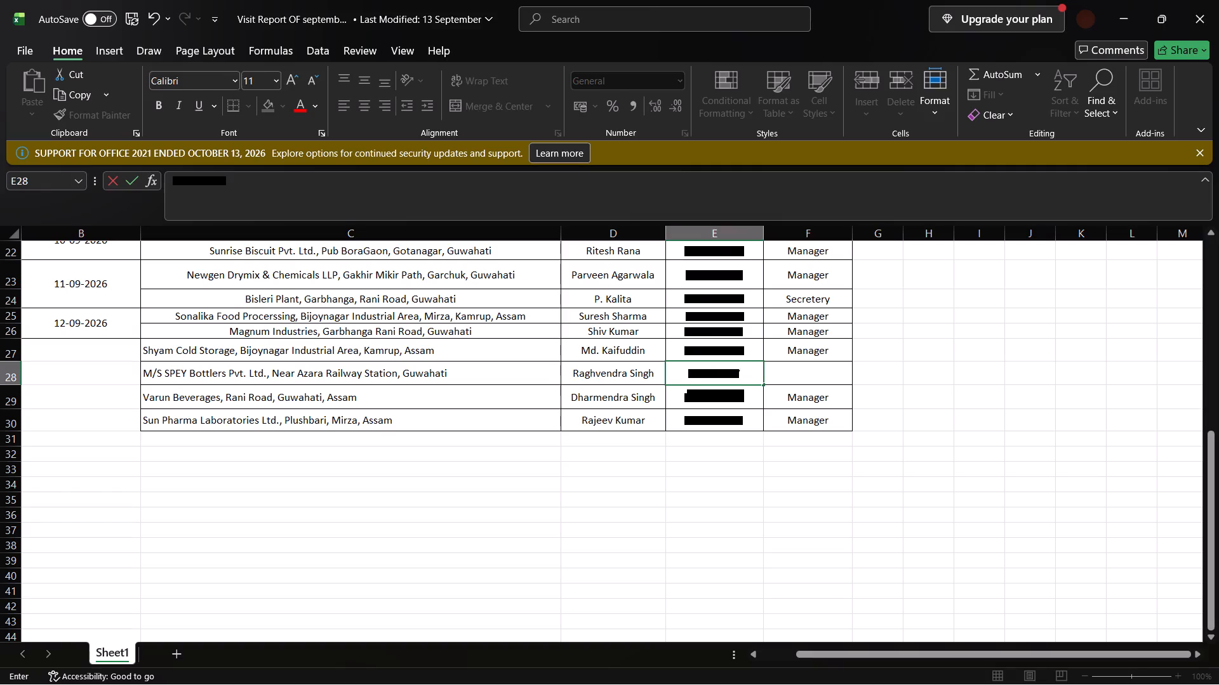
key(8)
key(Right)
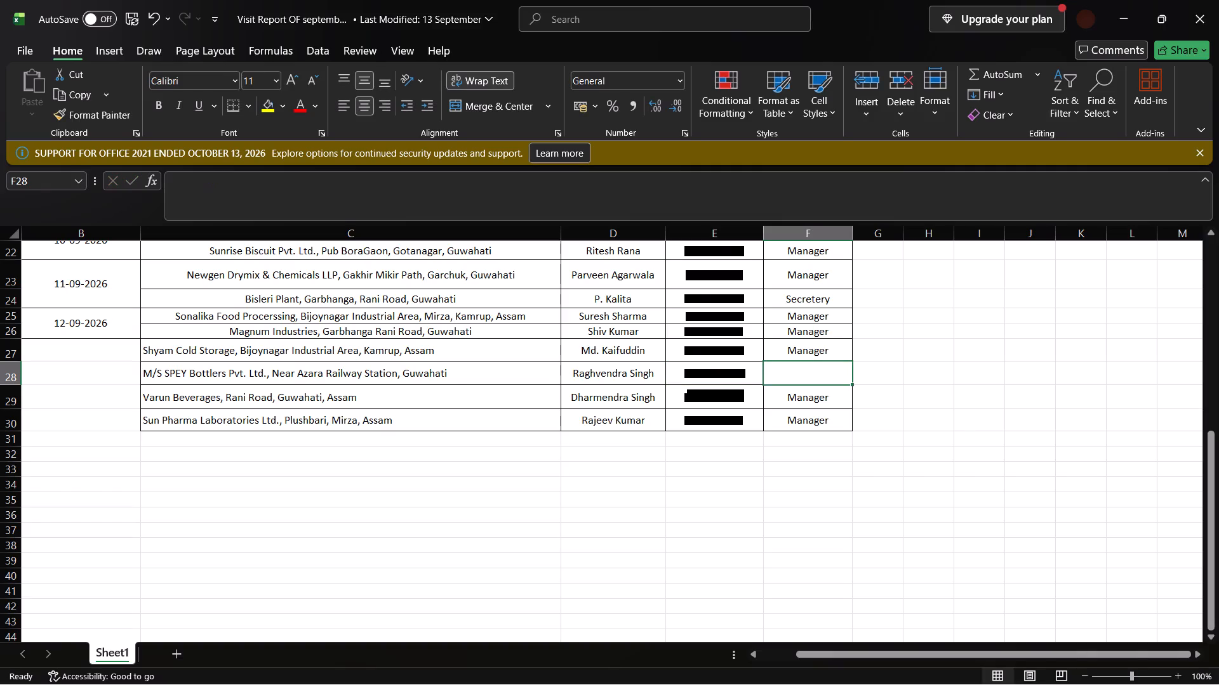
Enter Secretary as the designation in F28 for the M/S SPEY Bottlers entry.
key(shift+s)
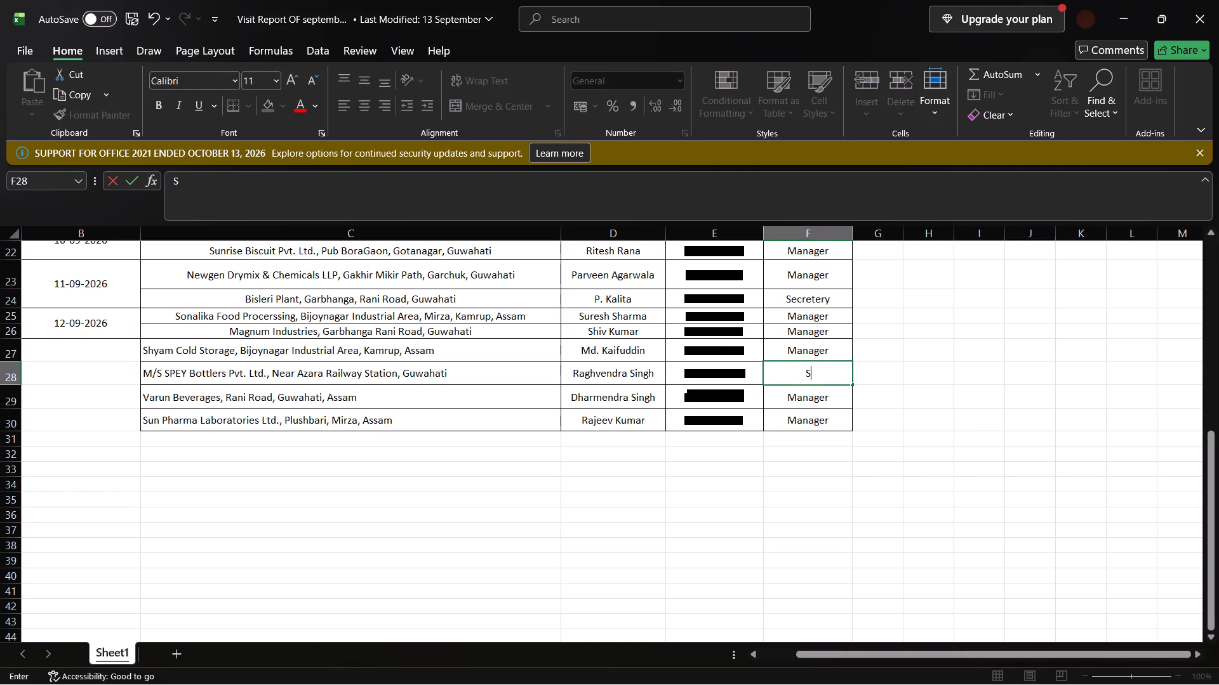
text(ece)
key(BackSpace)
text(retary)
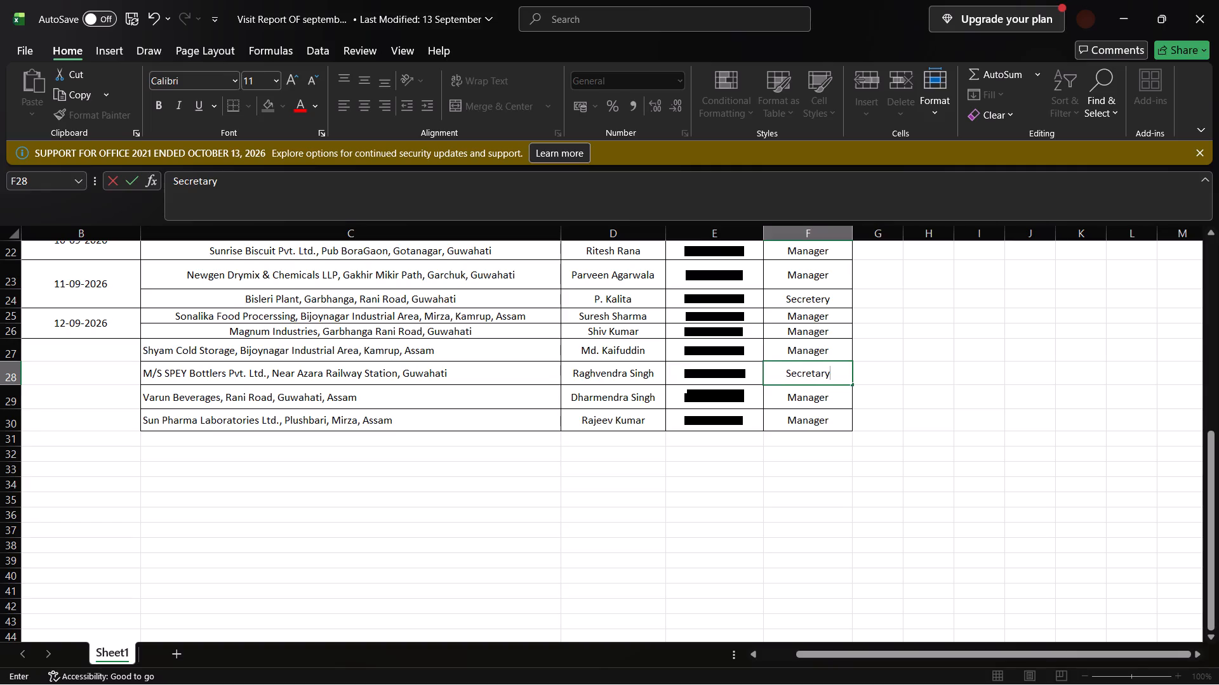
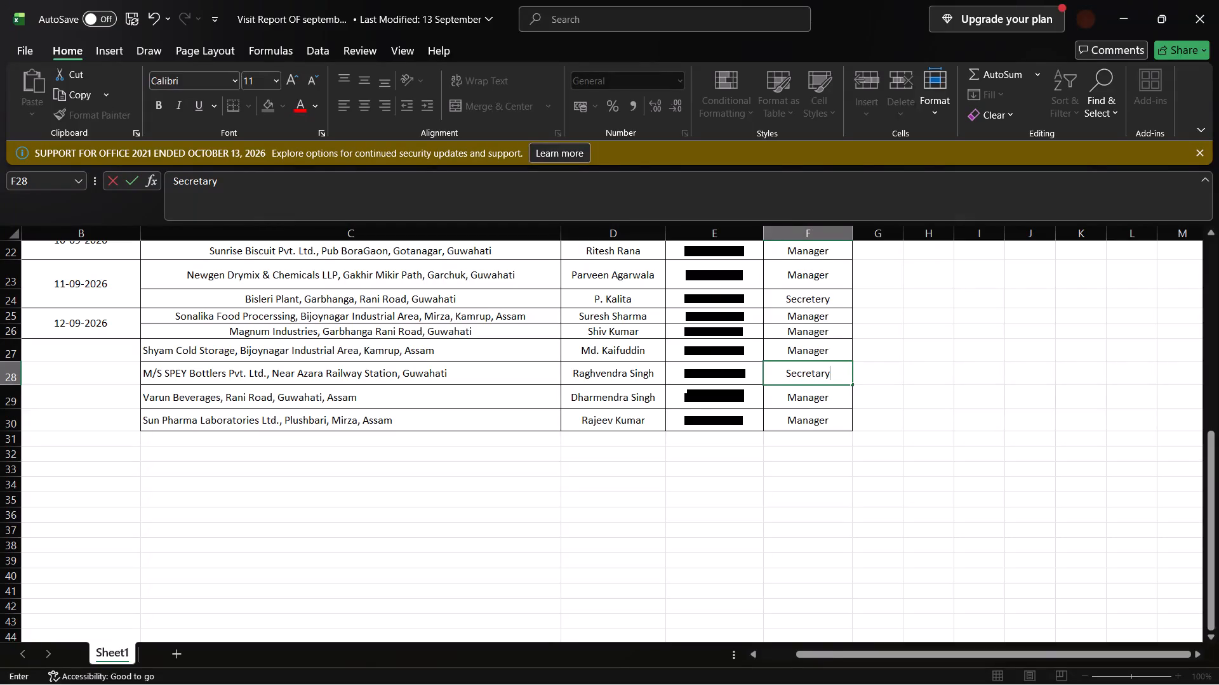
Left-align the visit details in C18:C30 and centre them vertically.
click(227, 441)
scroll(446, 370, up, 1)
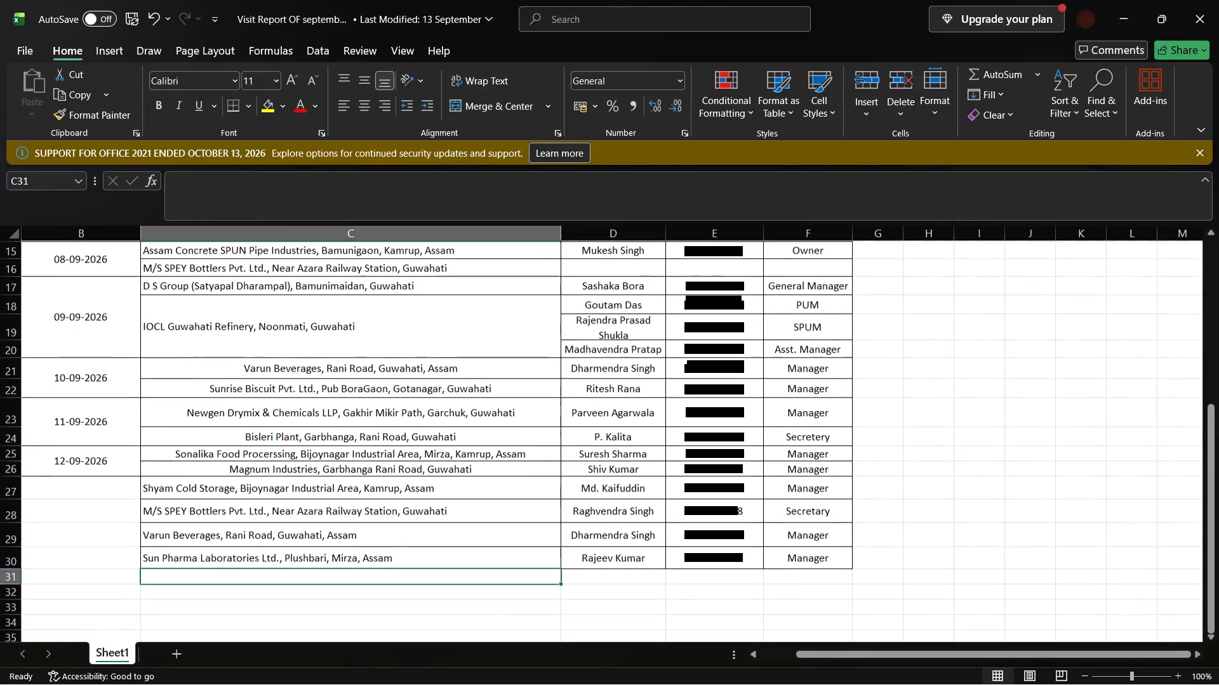
drag(293, 326, 296, 370)
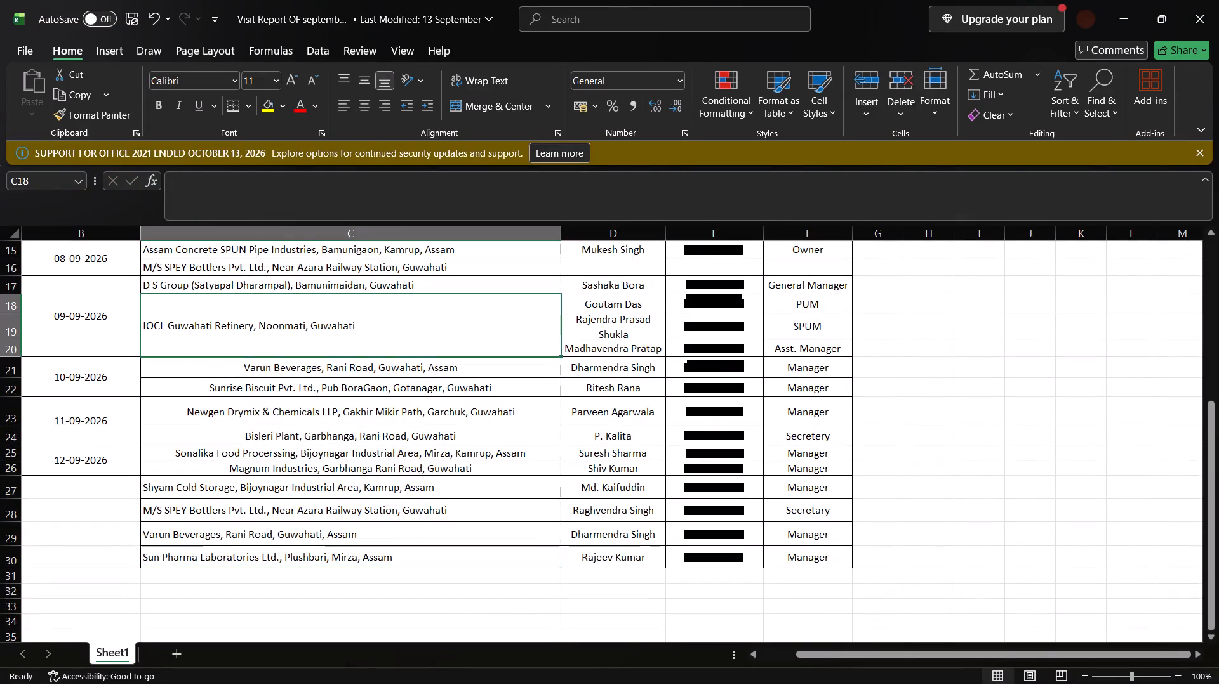
drag(296, 370, 302, 552)
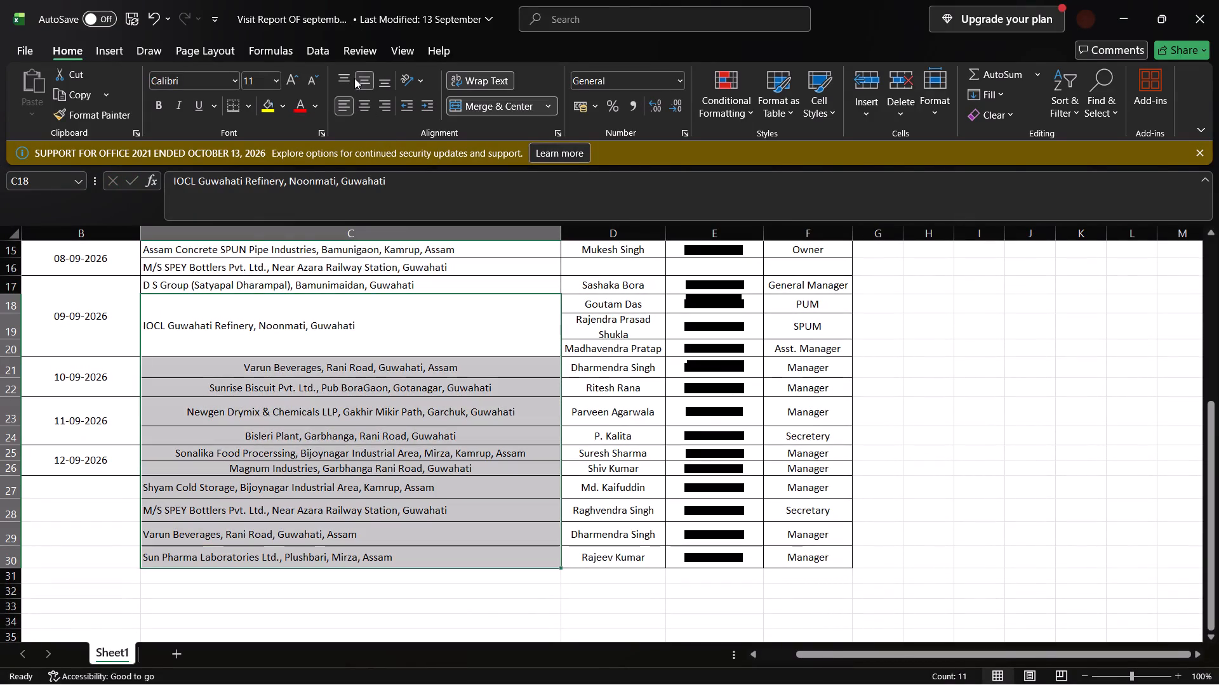
click(338, 80)
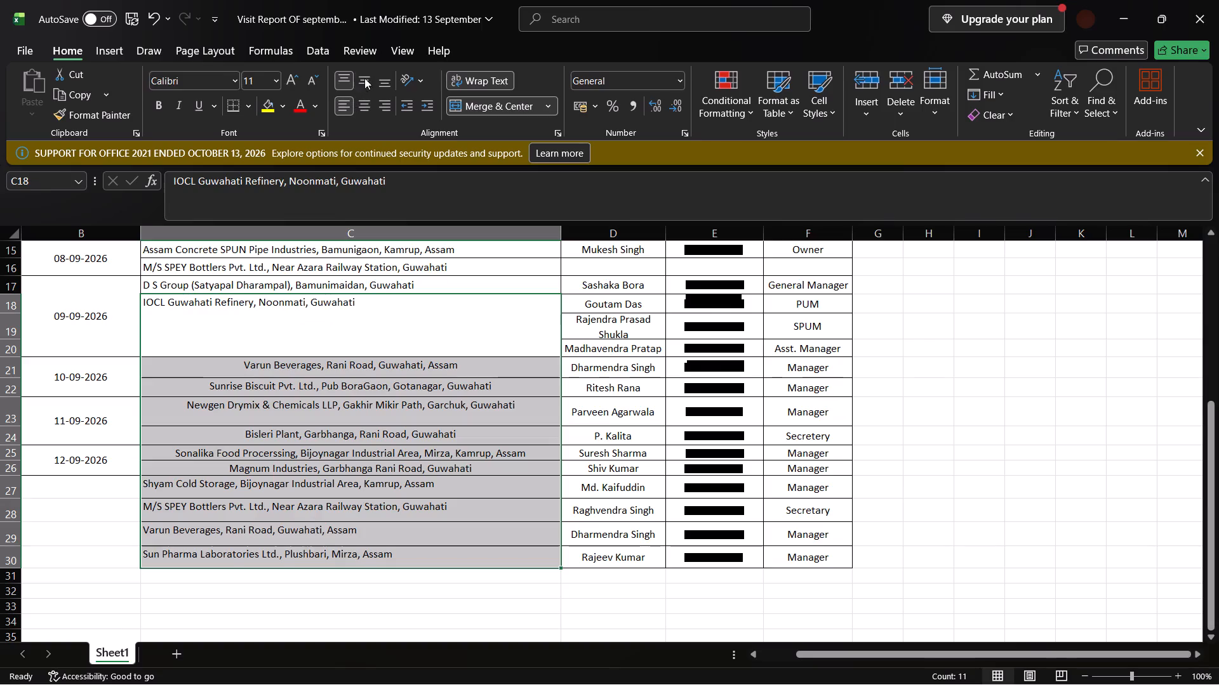
click(368, 83)
click(343, 103)
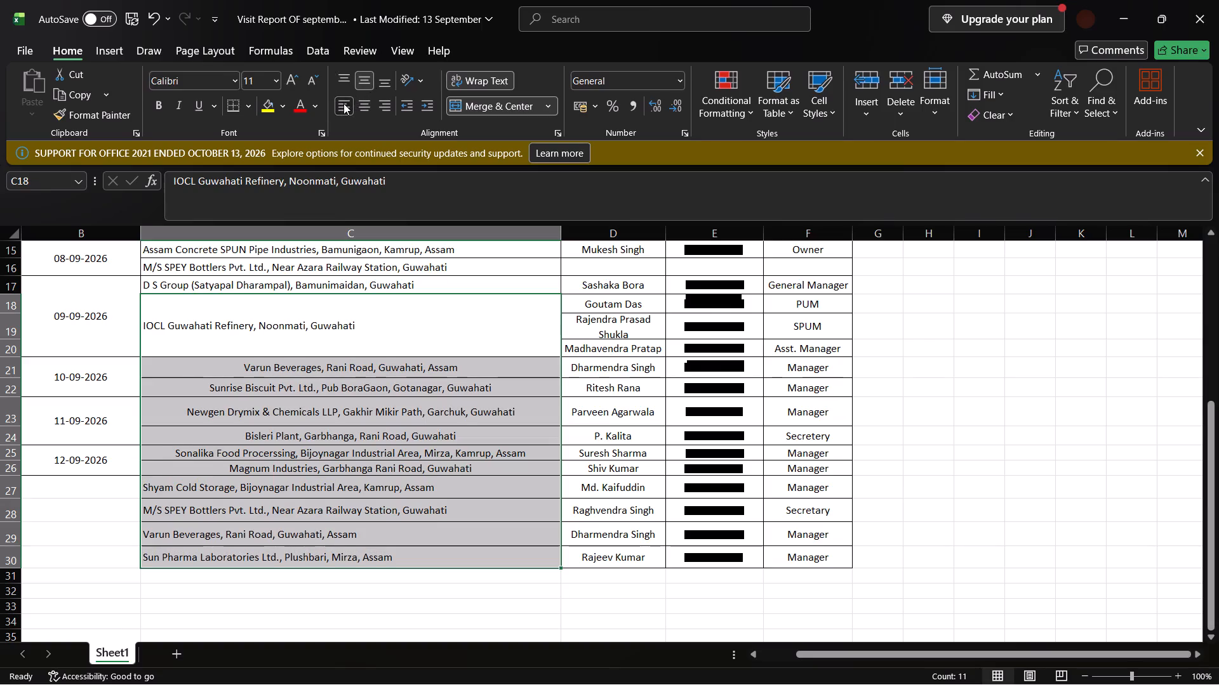
scroll(376, 356, up, 3)
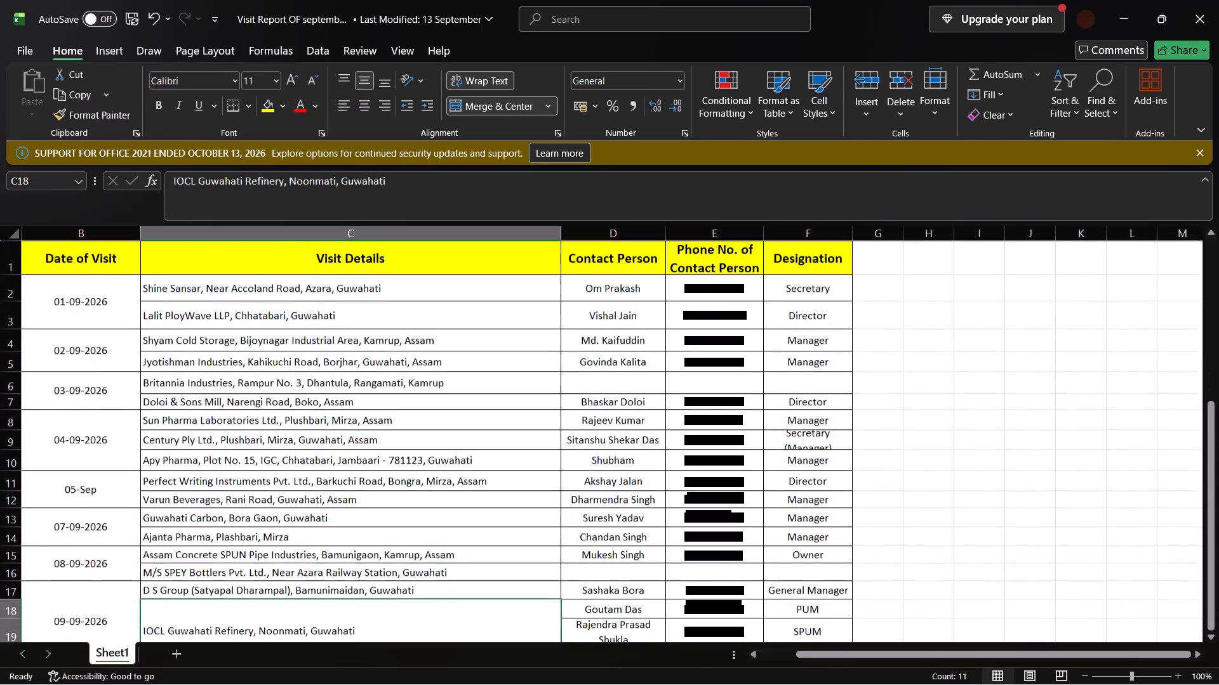
scroll(194, 294, down, 3)
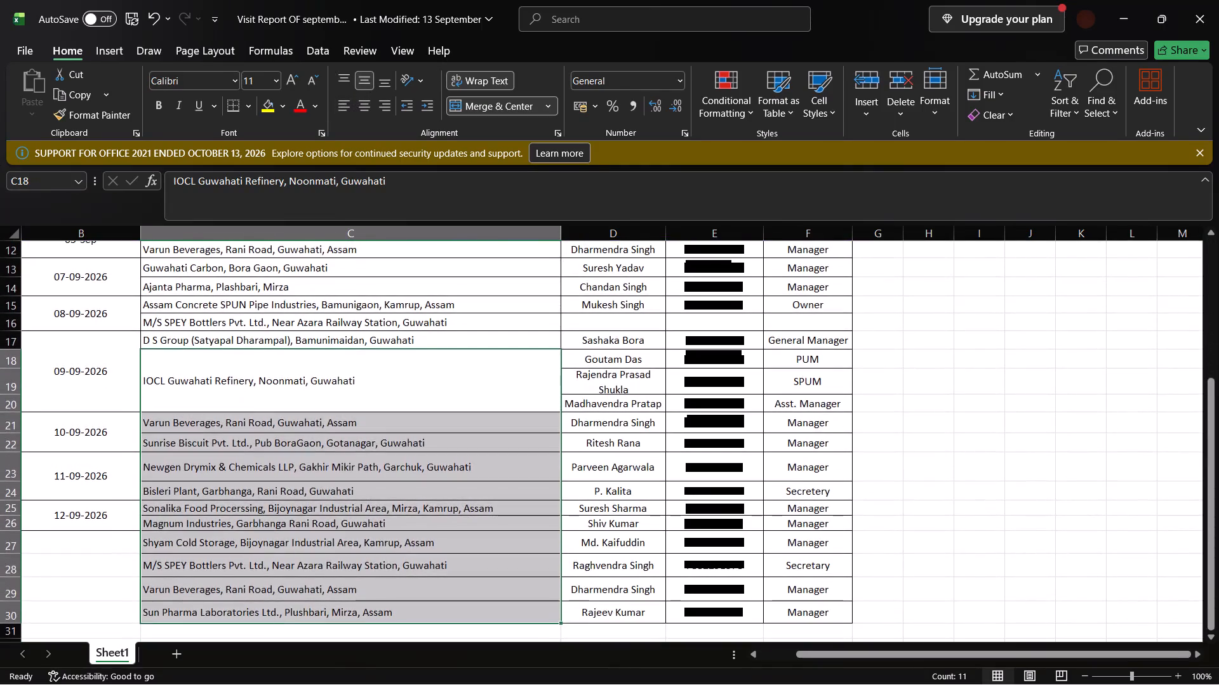
Copy the Doloi & Sons Mill entry dated 03-09-2026 (C7:F7) to C31 and make row 31 taller, in line with the rows above.
click(213, 370)
scroll(213, 370, up, 1)
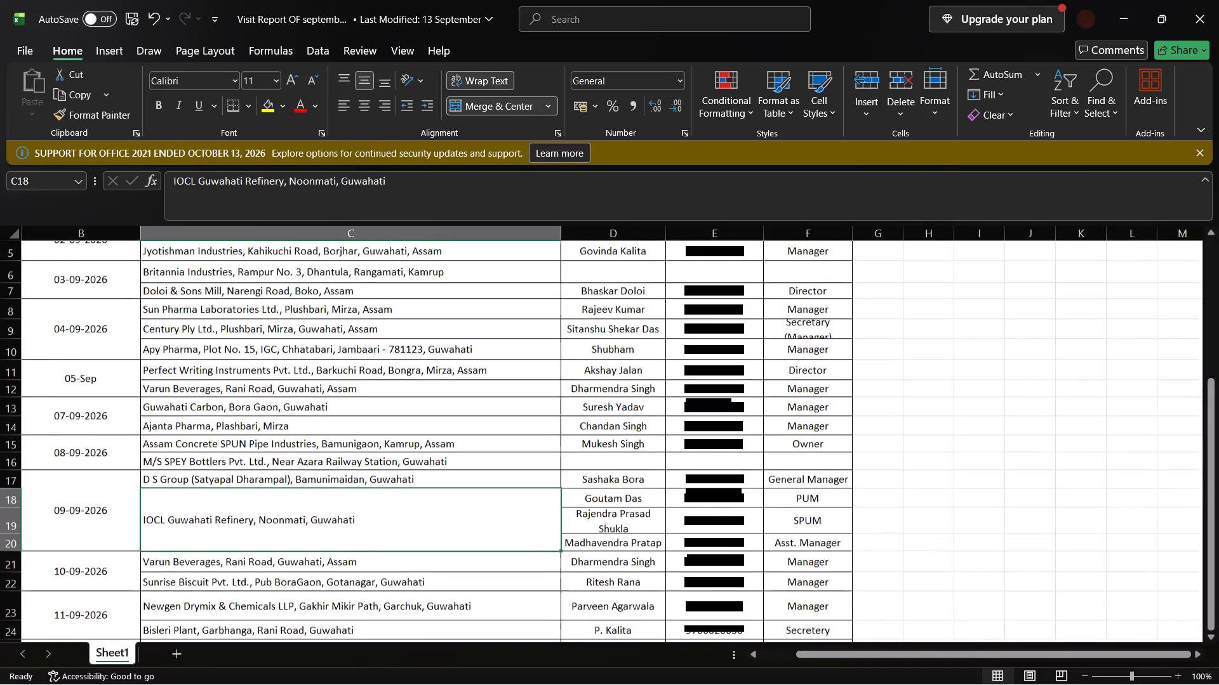
scroll(213, 370, up, 1)
scroll(213, 370, down, 1)
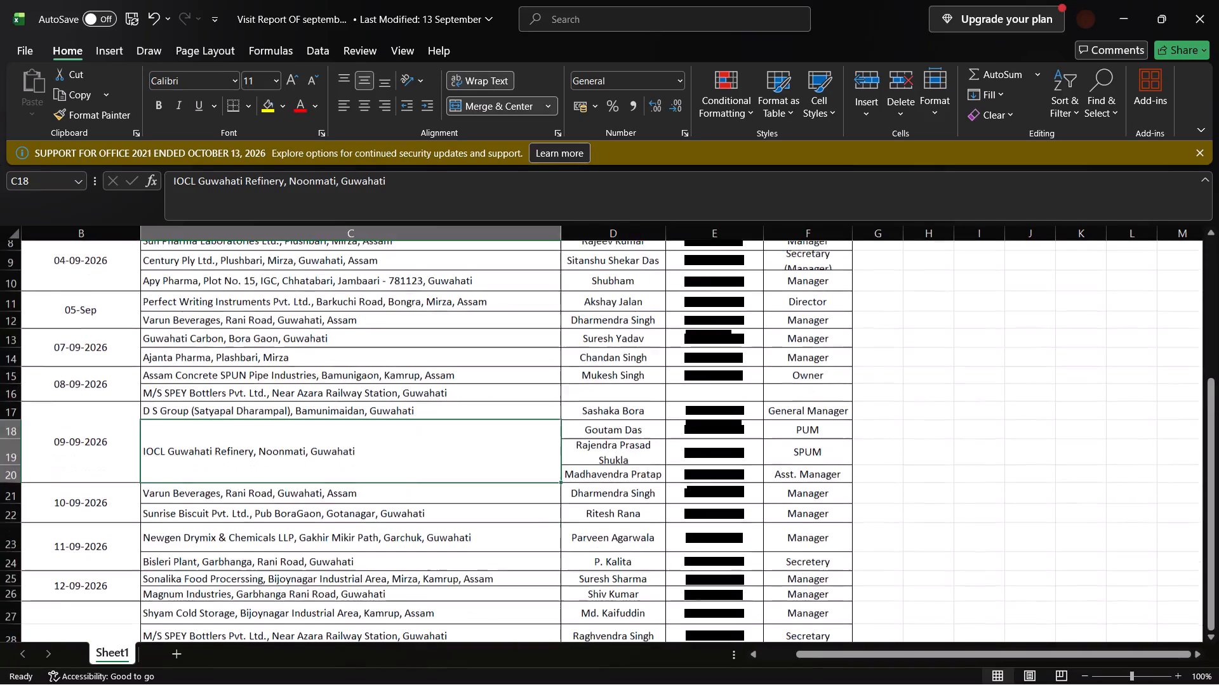
scroll(213, 370, down, 2)
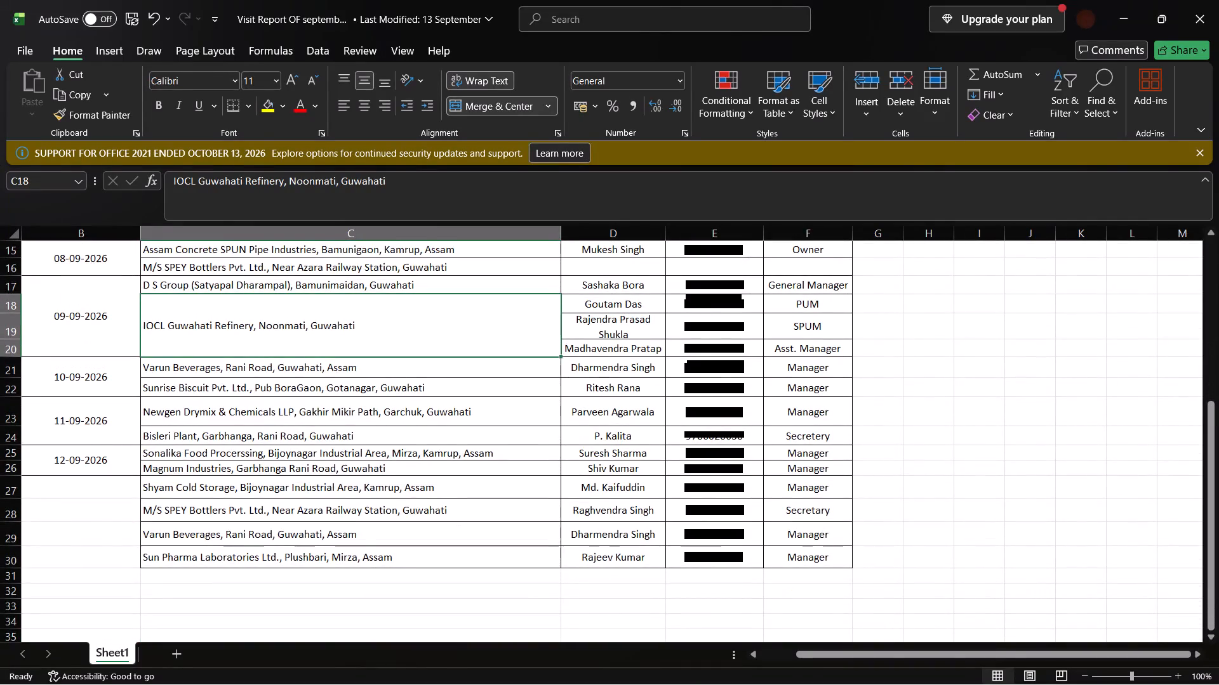
scroll(279, 299, up, 2)
drag(150, 287, 678, 234)
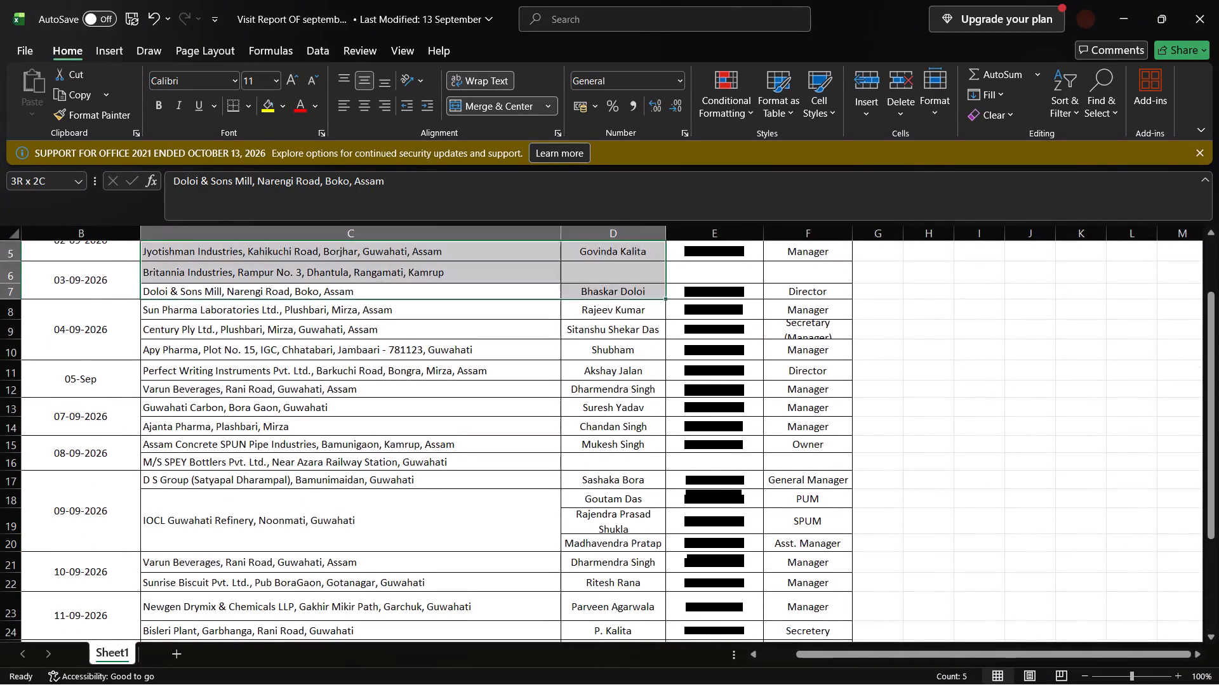
drag(678, 234, 780, 308)
key(ctrl+c)
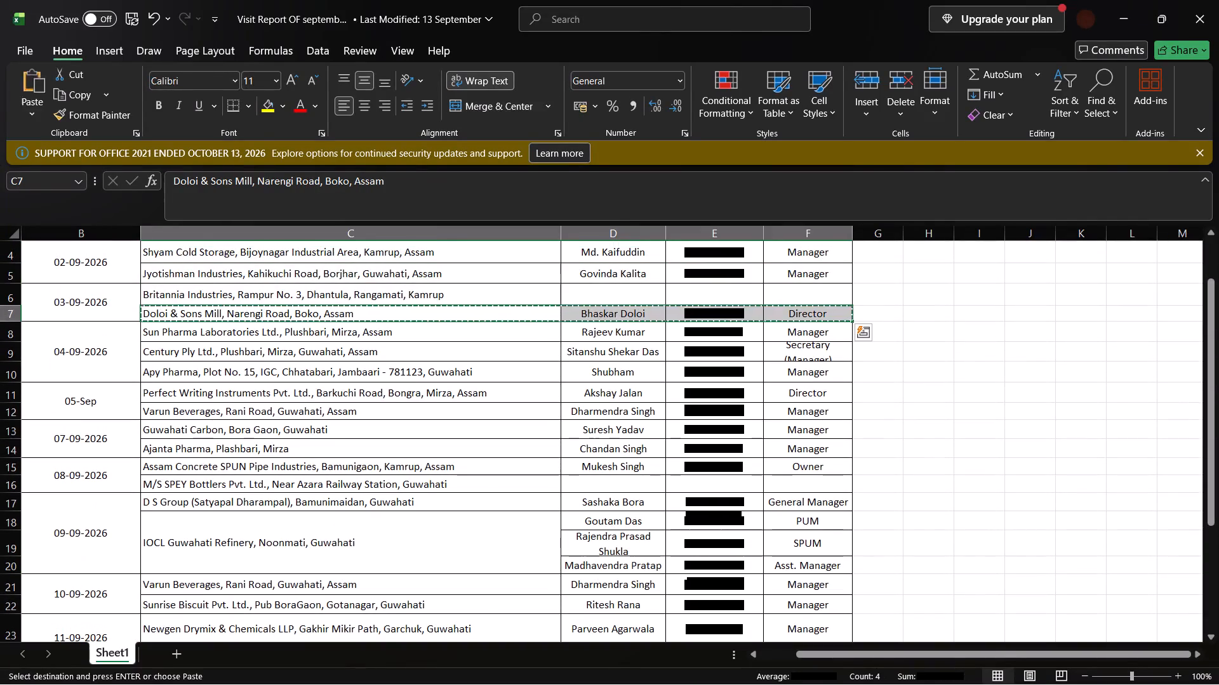
scroll(780, 308, down, 2)
click(243, 499)
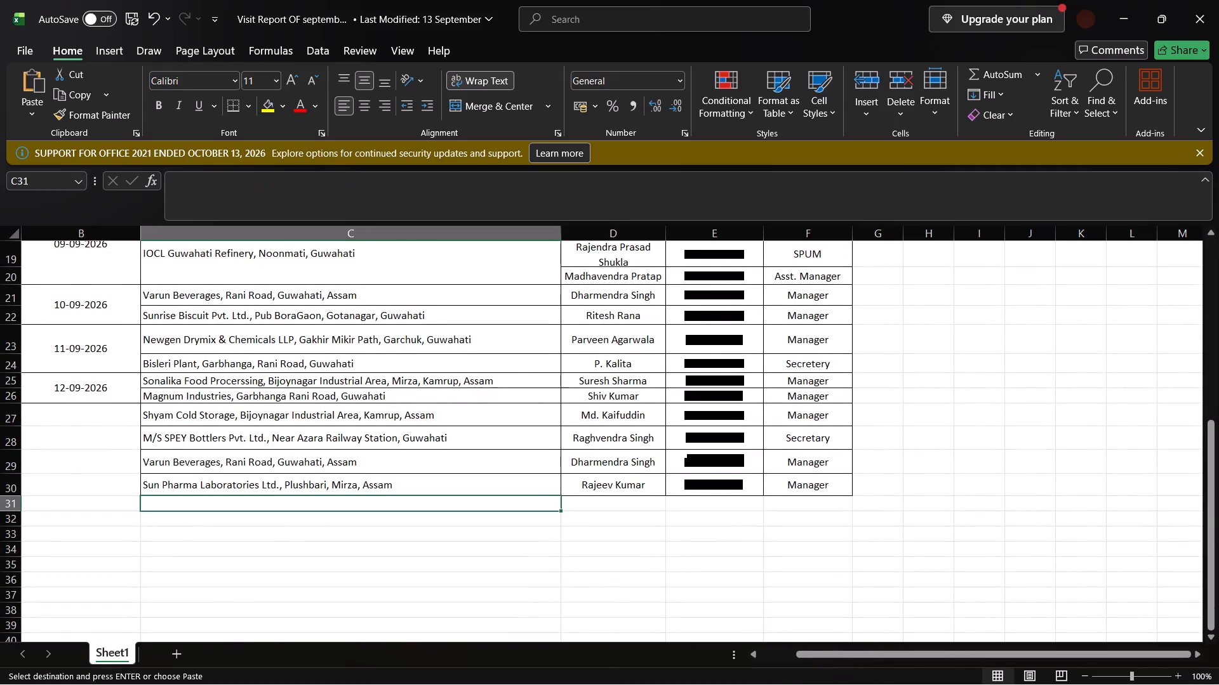
key(ctrl+v)
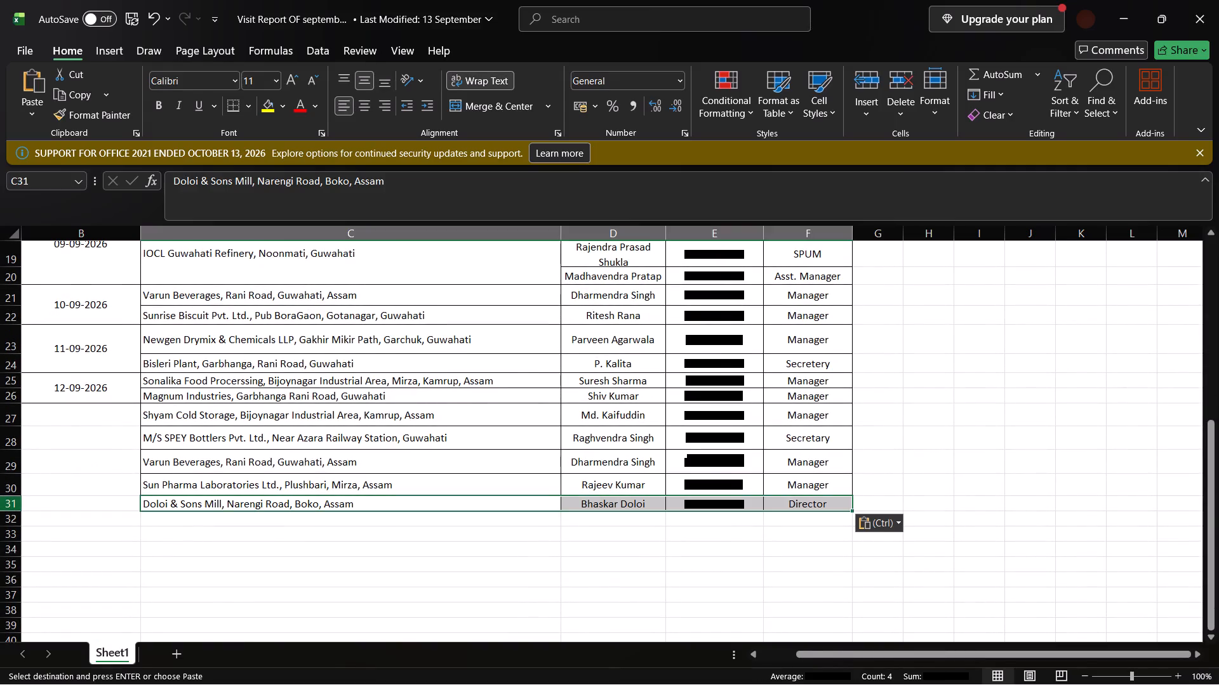
drag(8, 511, 10, 519)
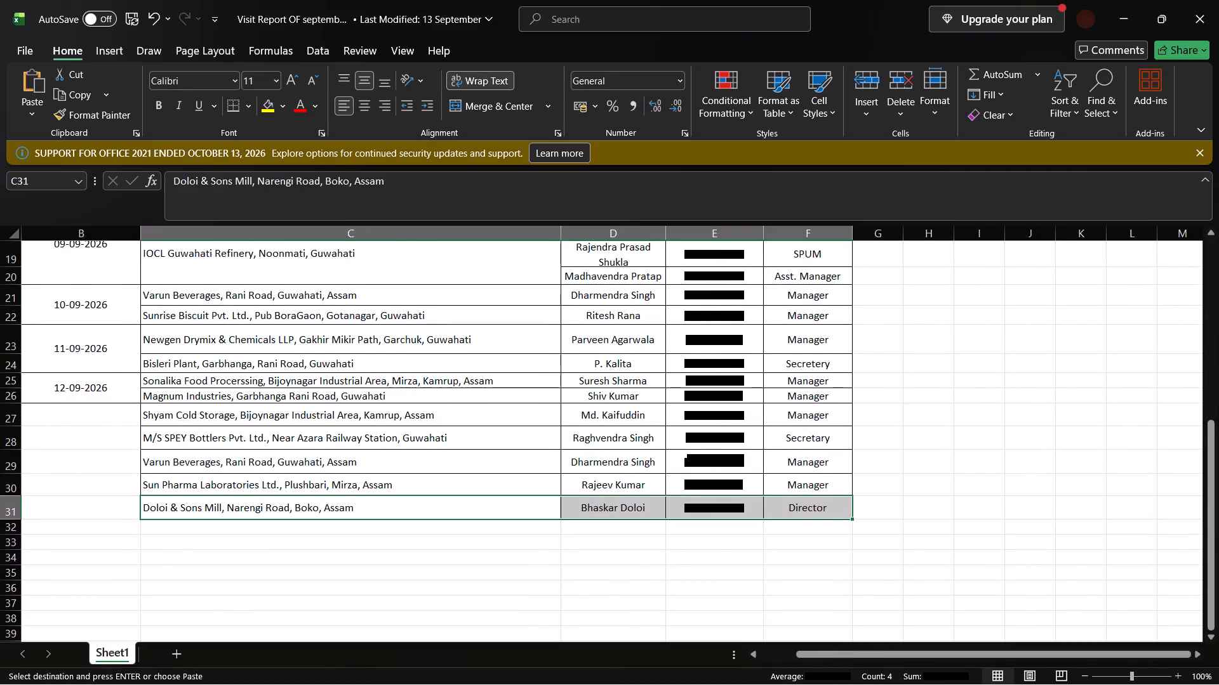
Copy the Shine Sansar entry dated 01-09-2026 (C2:F2) to C32 and make row 32 about as tall as the row above.
scroll(405, 424, up, 2)
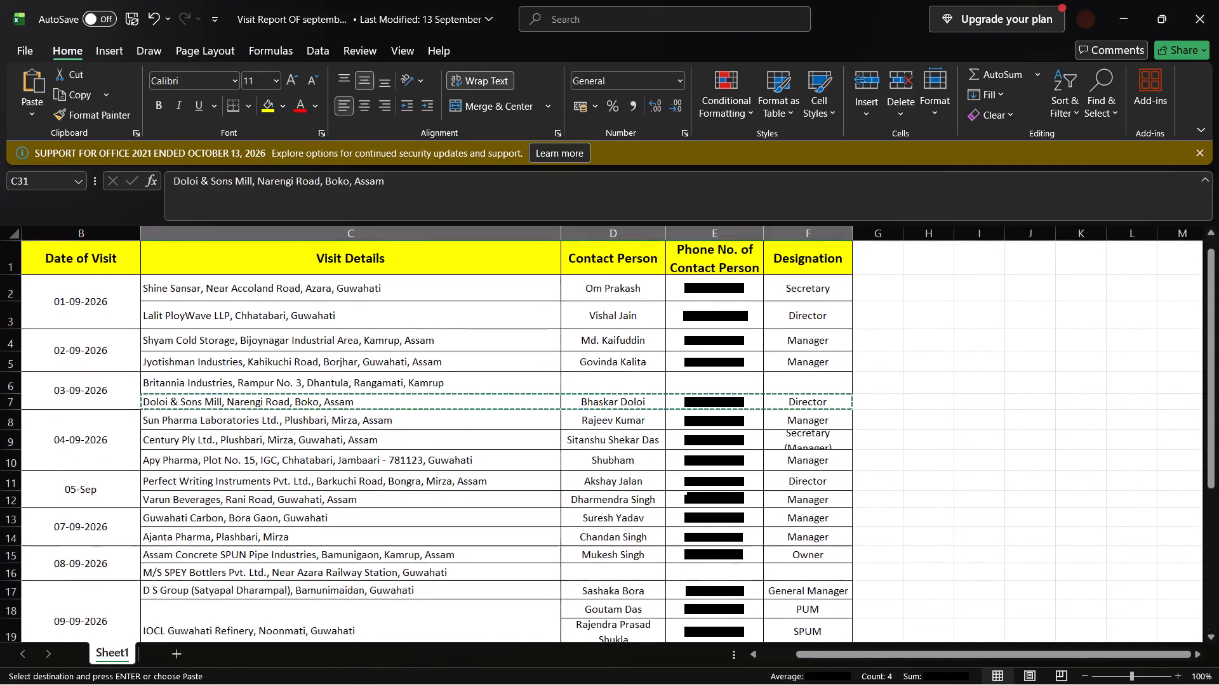
drag(164, 292, 797, 284)
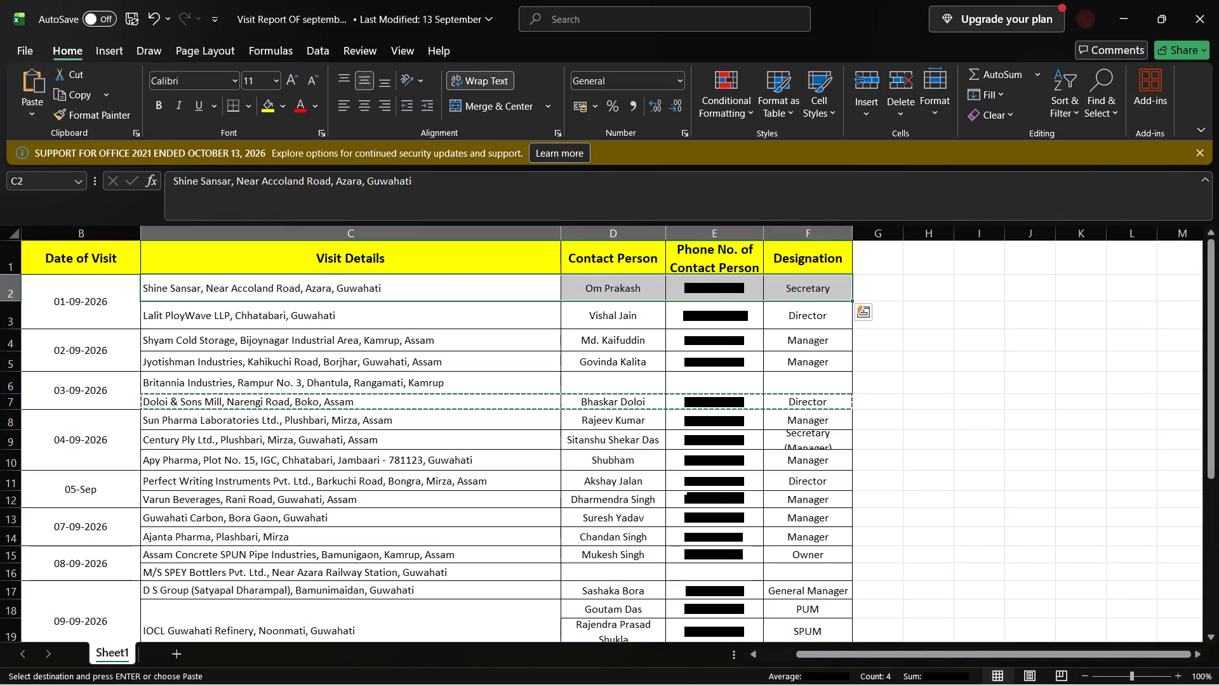
key(ctrl+d)
key(ctrl+c)
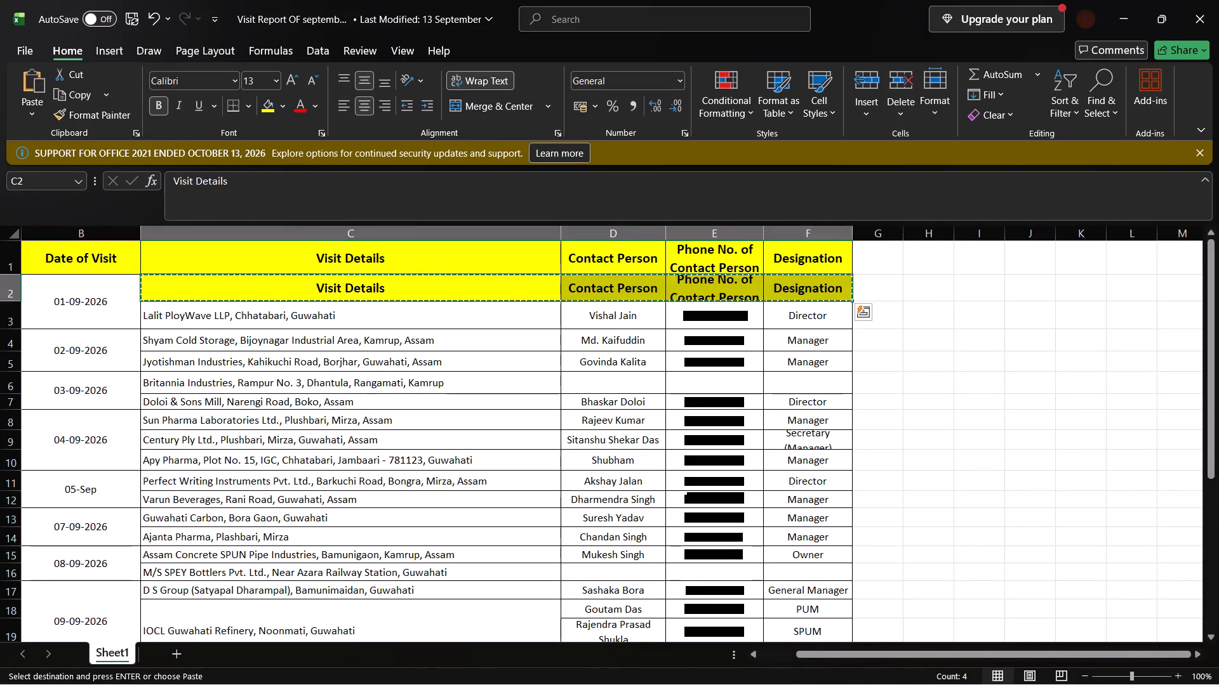
key(ctrl+z)
key(ctrl+c)
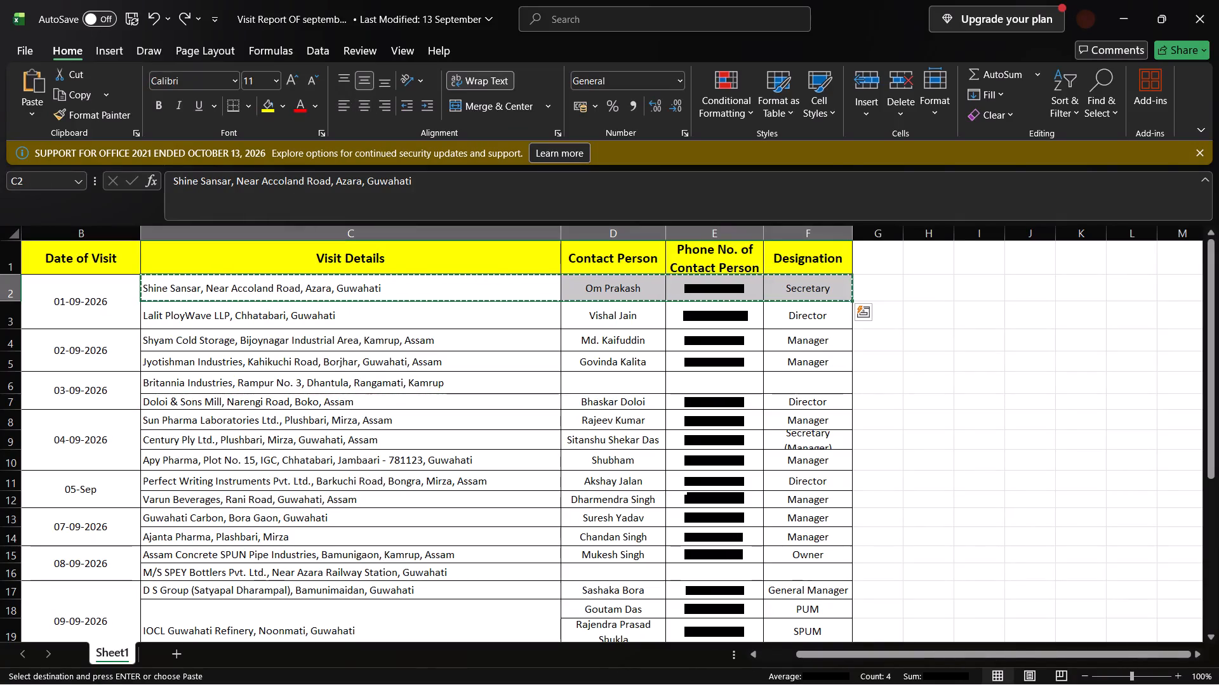
scroll(797, 284, down, 2)
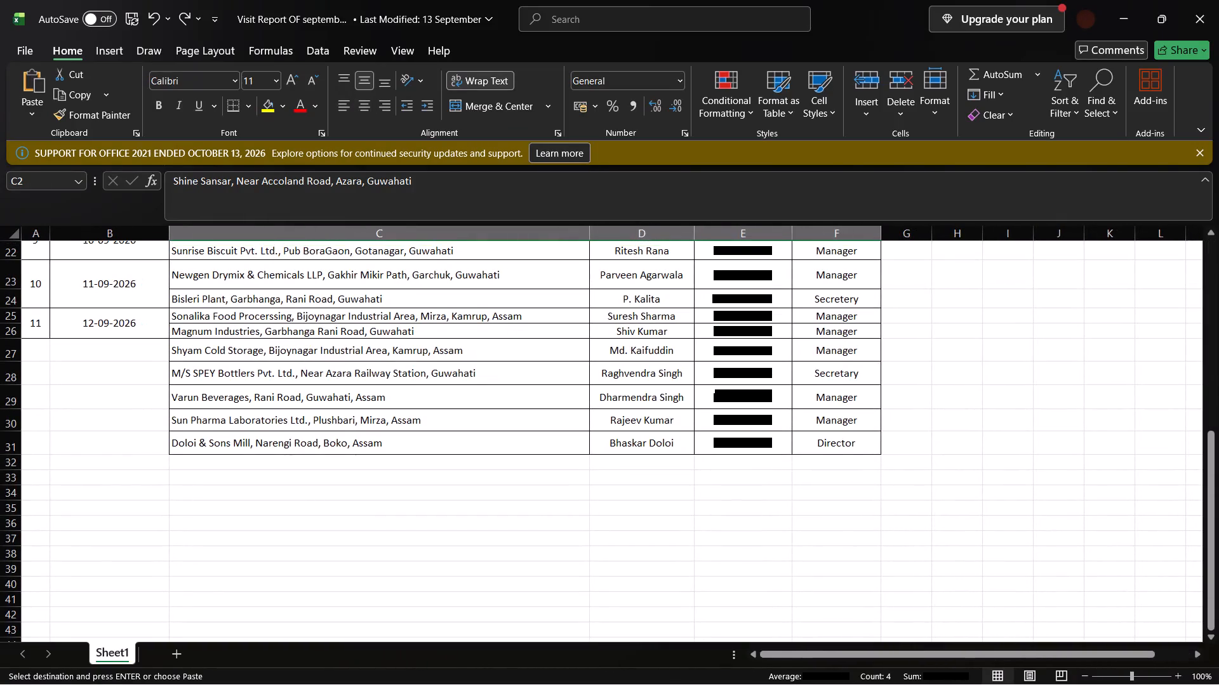
click(295, 464)
key(ctrl+v)
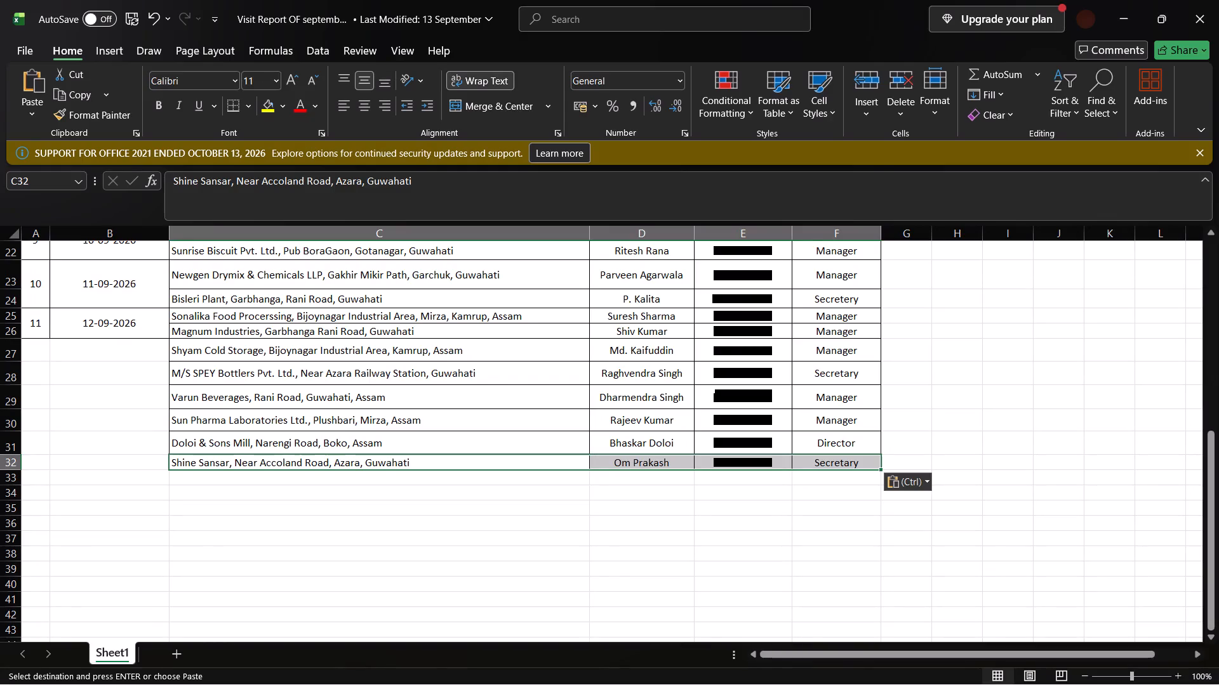
drag(11, 471, 11, 479)
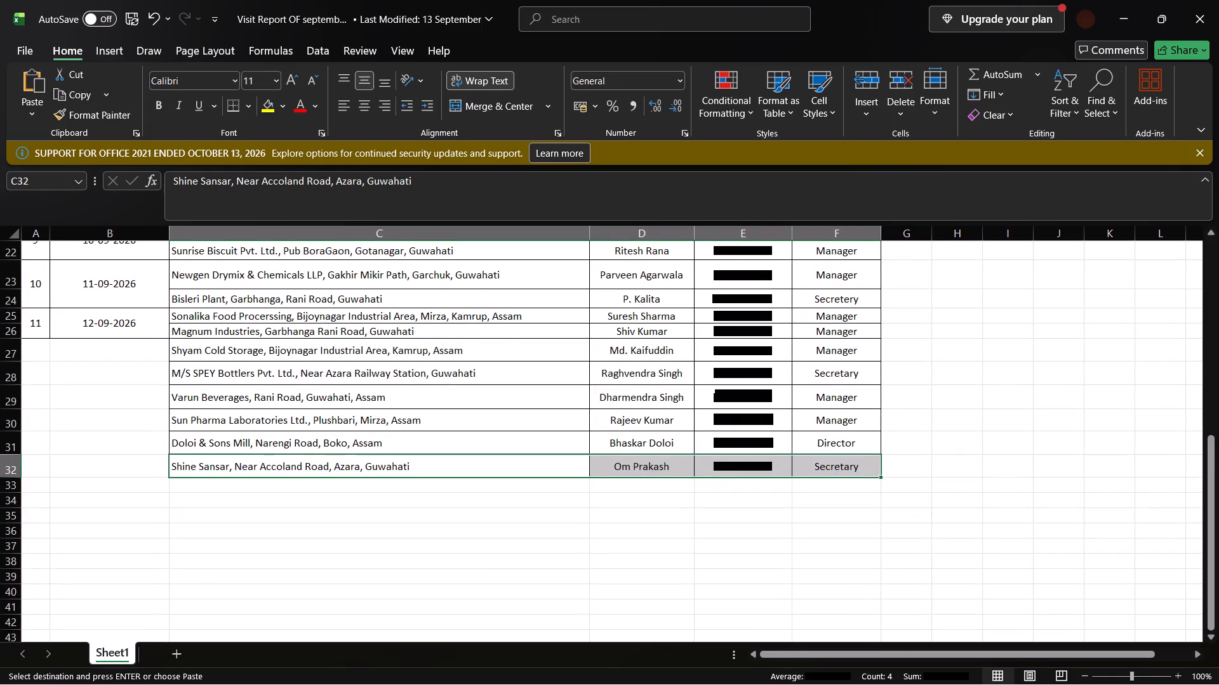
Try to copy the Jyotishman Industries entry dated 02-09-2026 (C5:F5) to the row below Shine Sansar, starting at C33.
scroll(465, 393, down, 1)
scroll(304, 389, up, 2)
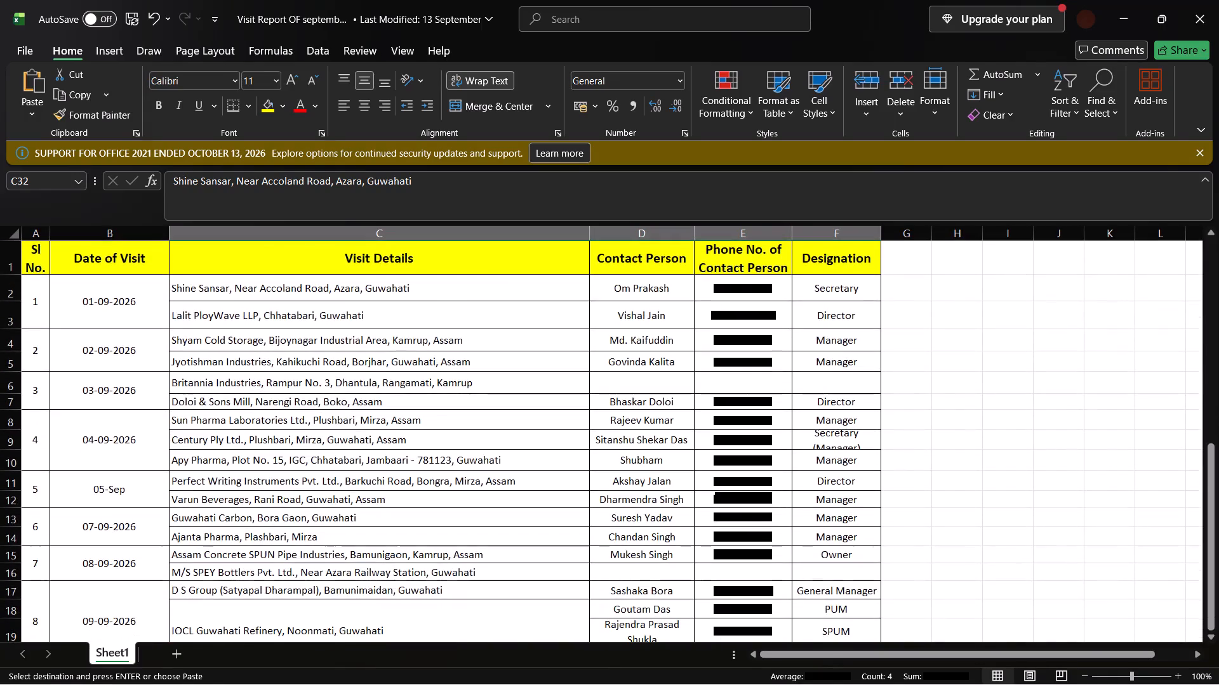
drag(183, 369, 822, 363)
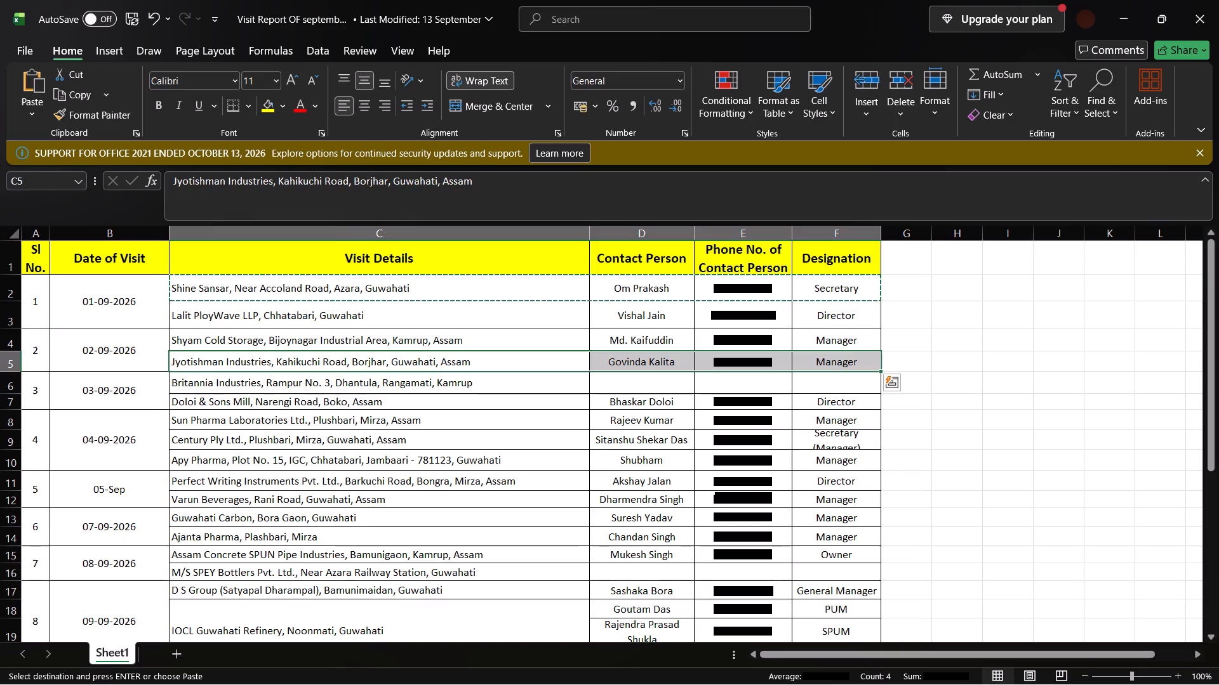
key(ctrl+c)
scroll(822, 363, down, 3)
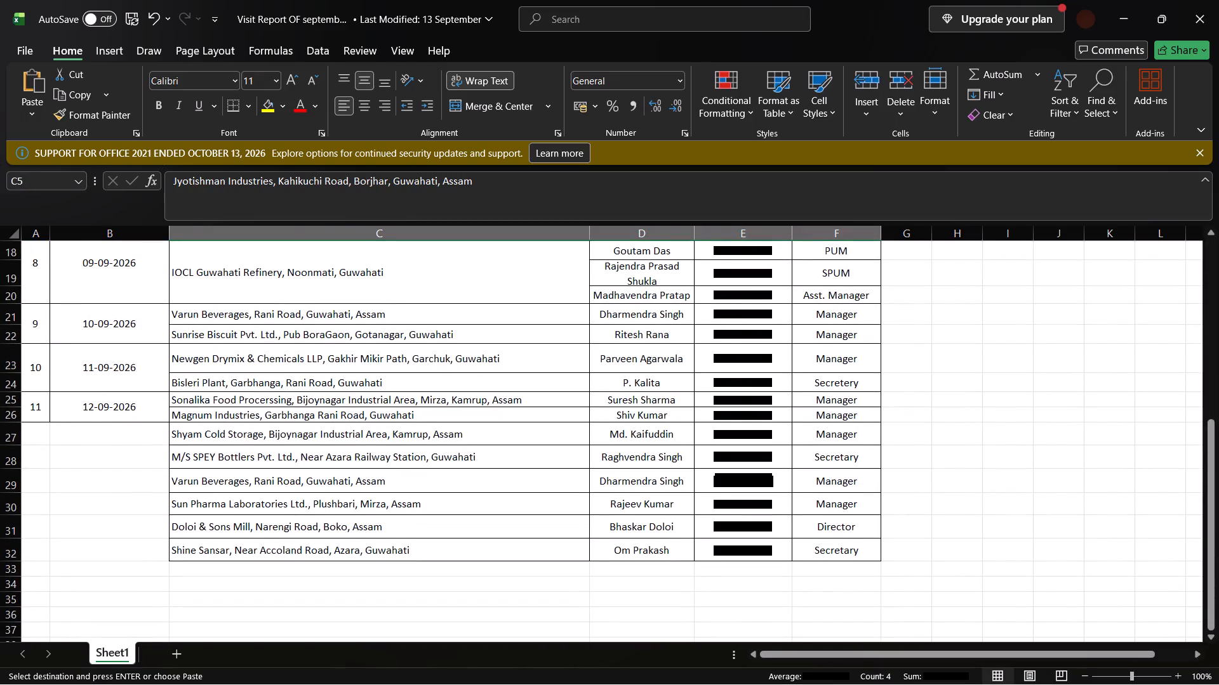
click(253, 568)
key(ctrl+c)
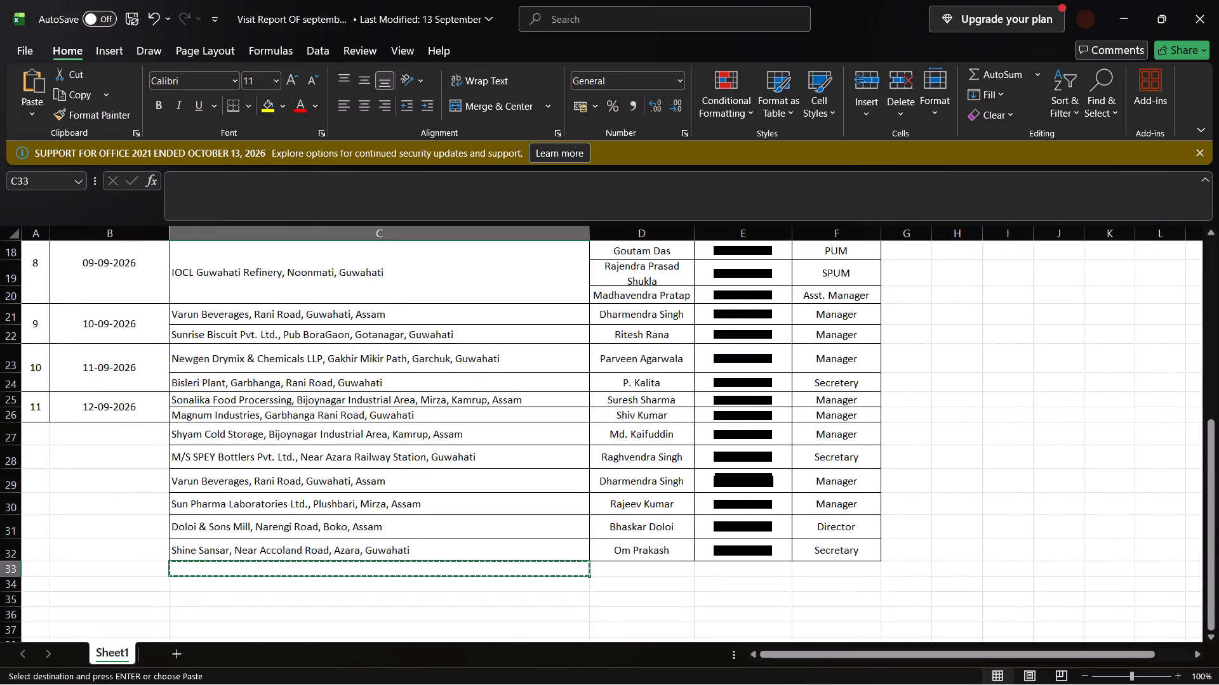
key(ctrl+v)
Copy the Jyotishman Industries entry dated 02-09-2026 (C5:F5) to the row below the new Shine Sansar entry, starting at C33.
scroll(253, 568, up, 1)
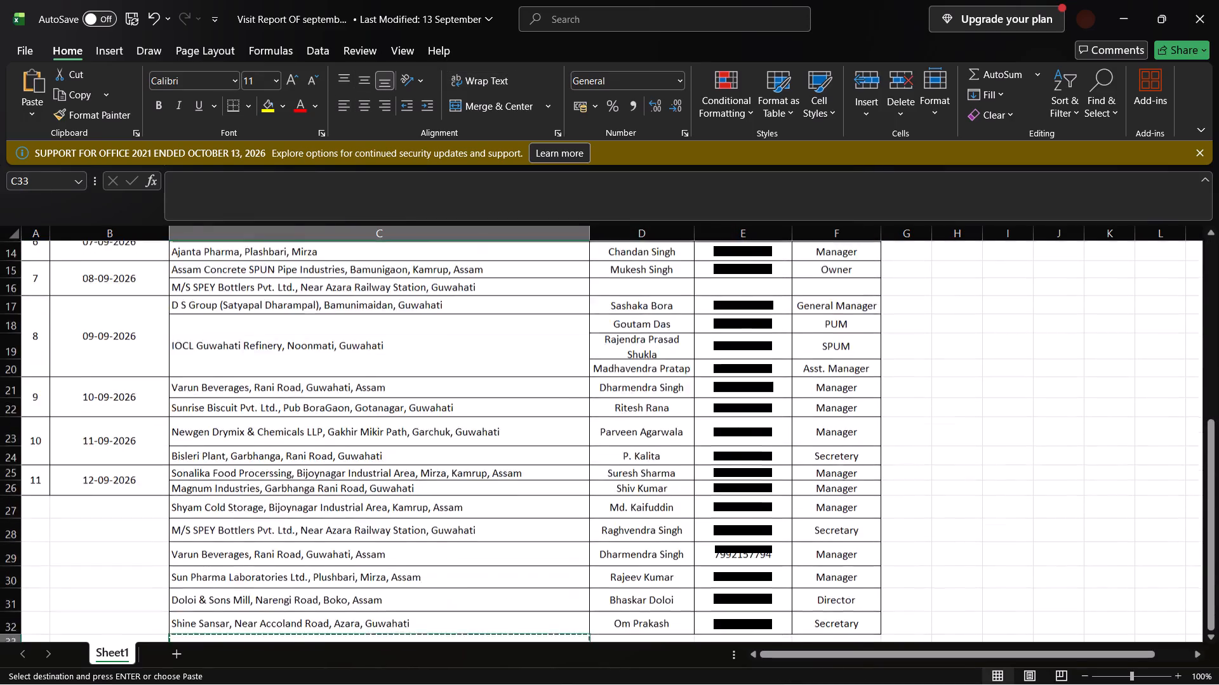
scroll(253, 568, up, 3)
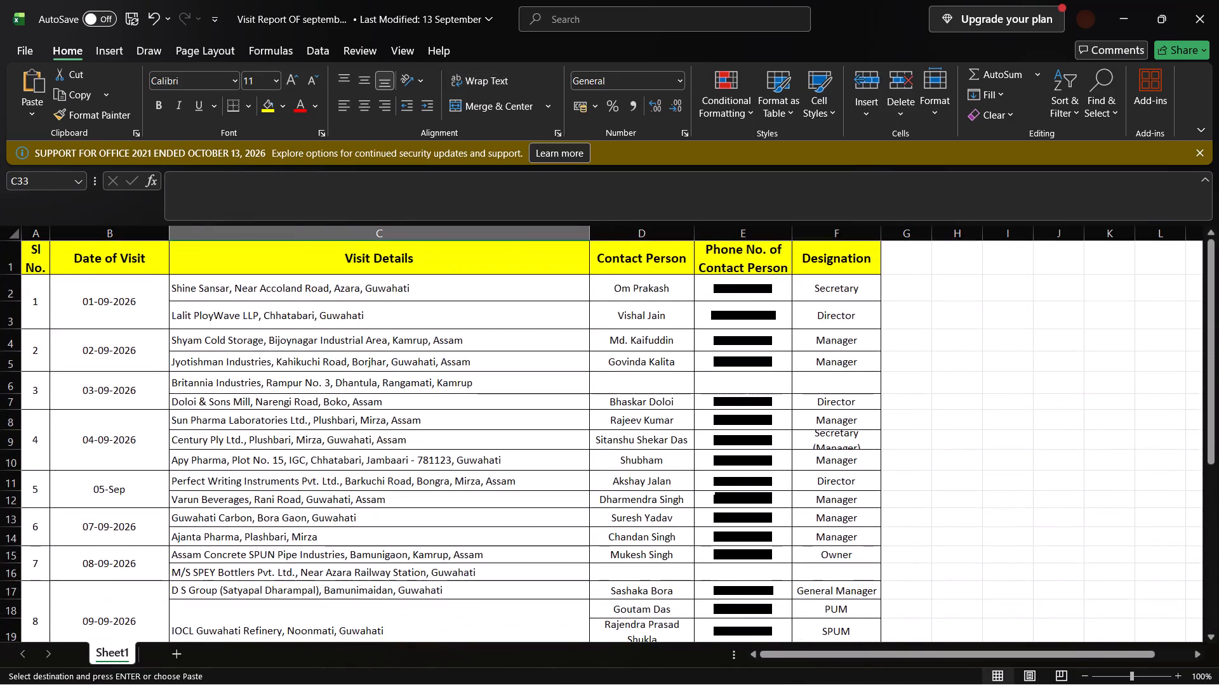
drag(242, 366, 859, 367)
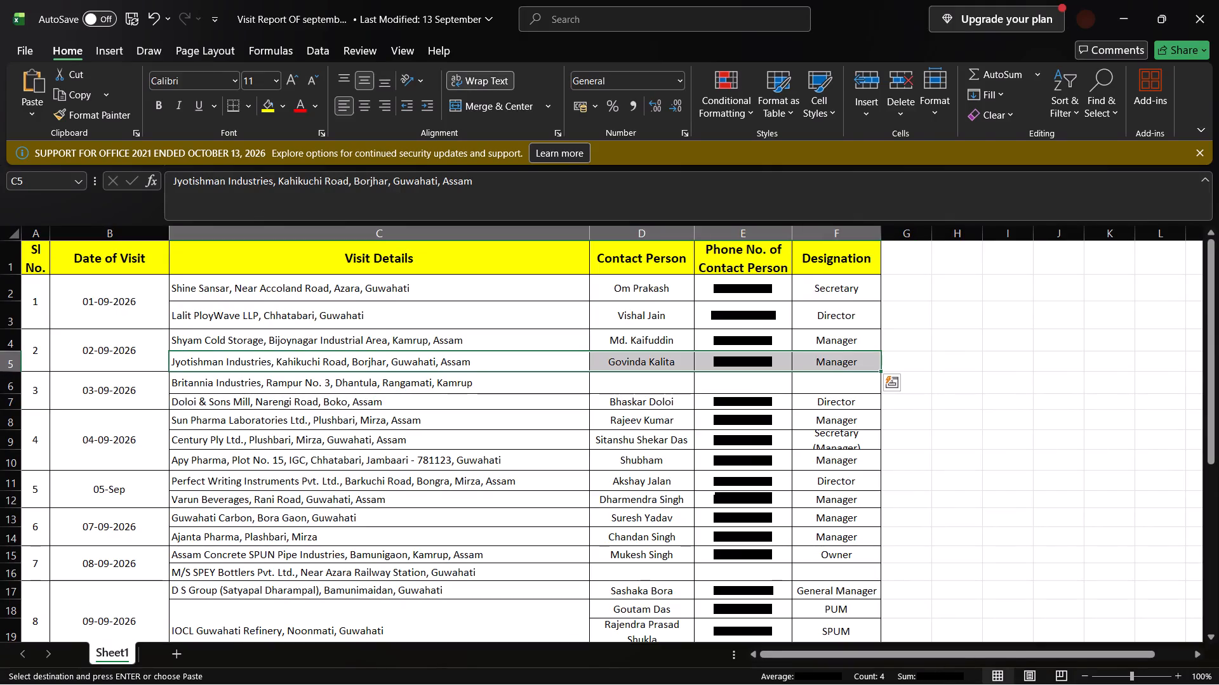
right_click(859, 367)
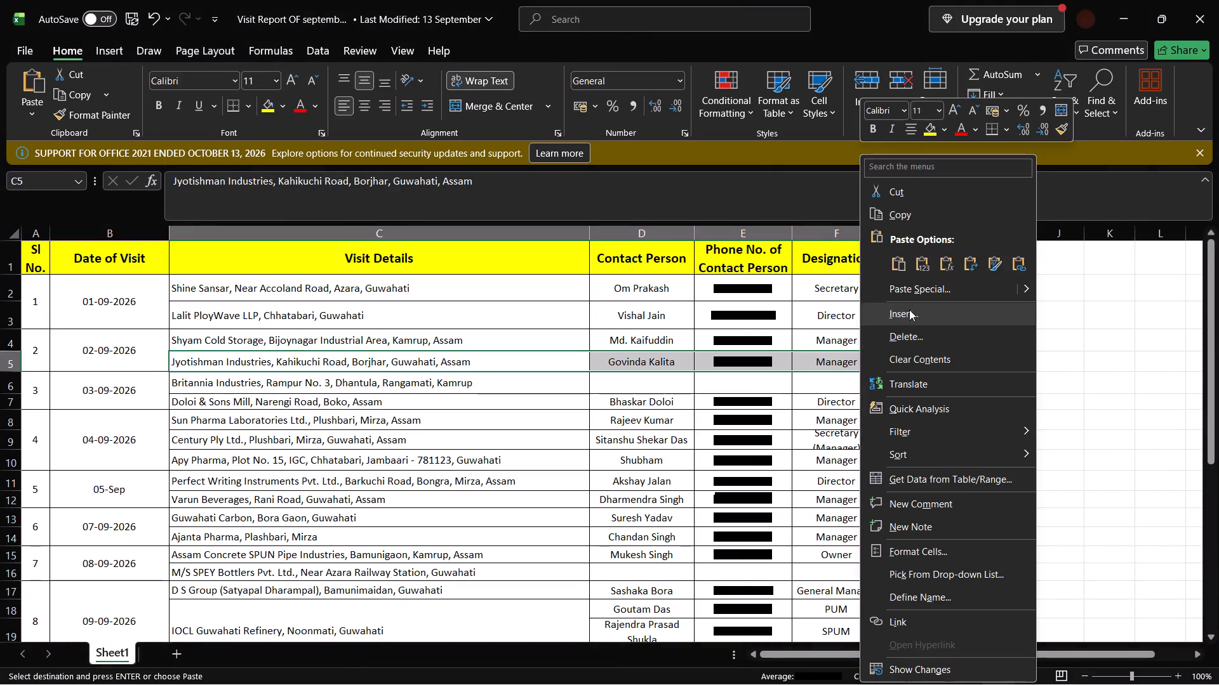
click(888, 211)
scroll(685, 379, down, 5)
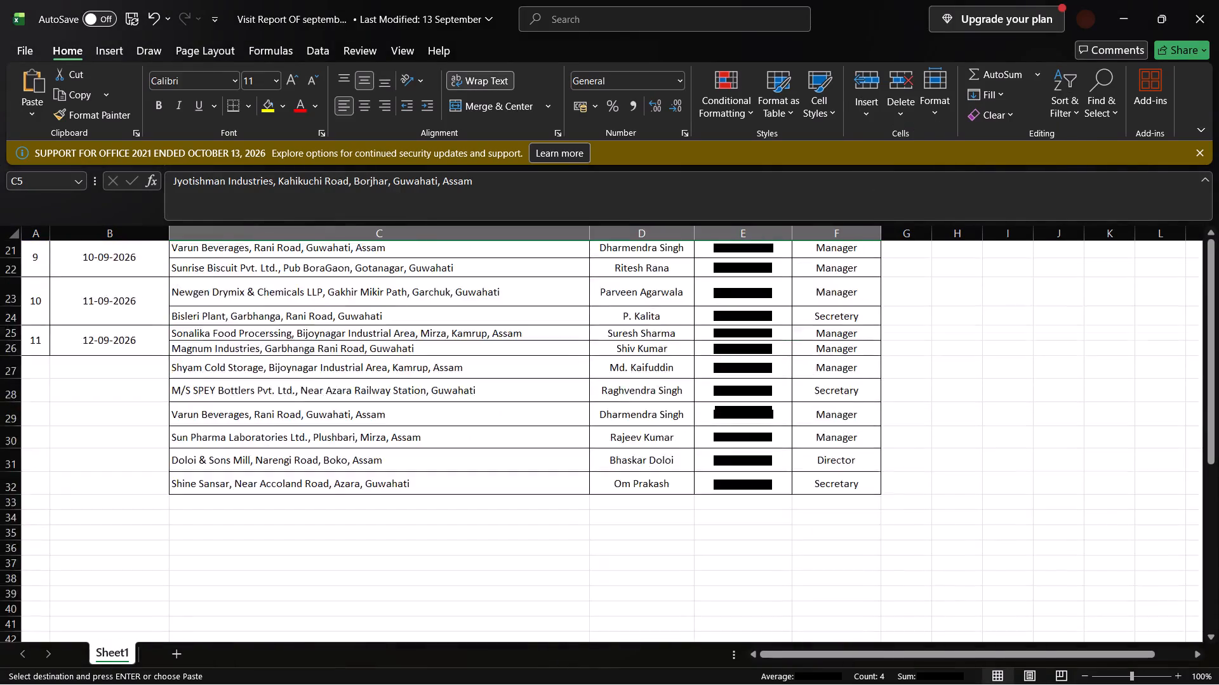
click(463, 438)
right_click(463, 438)
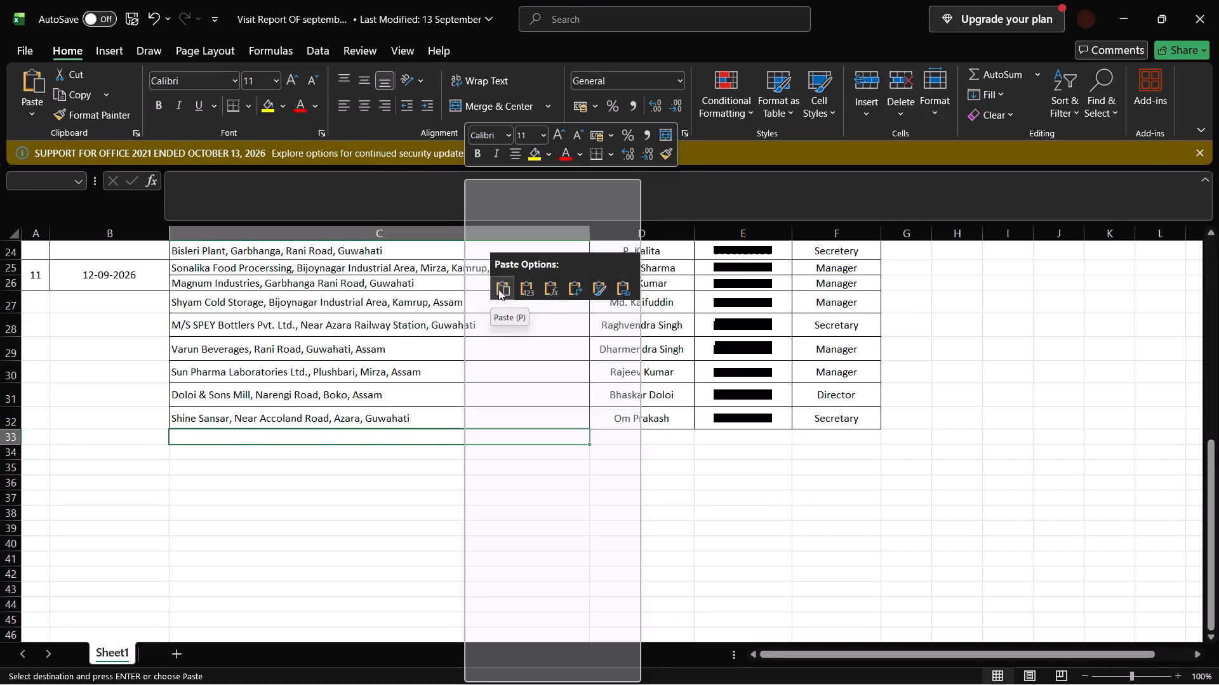
click(498, 289)
click(367, 501)
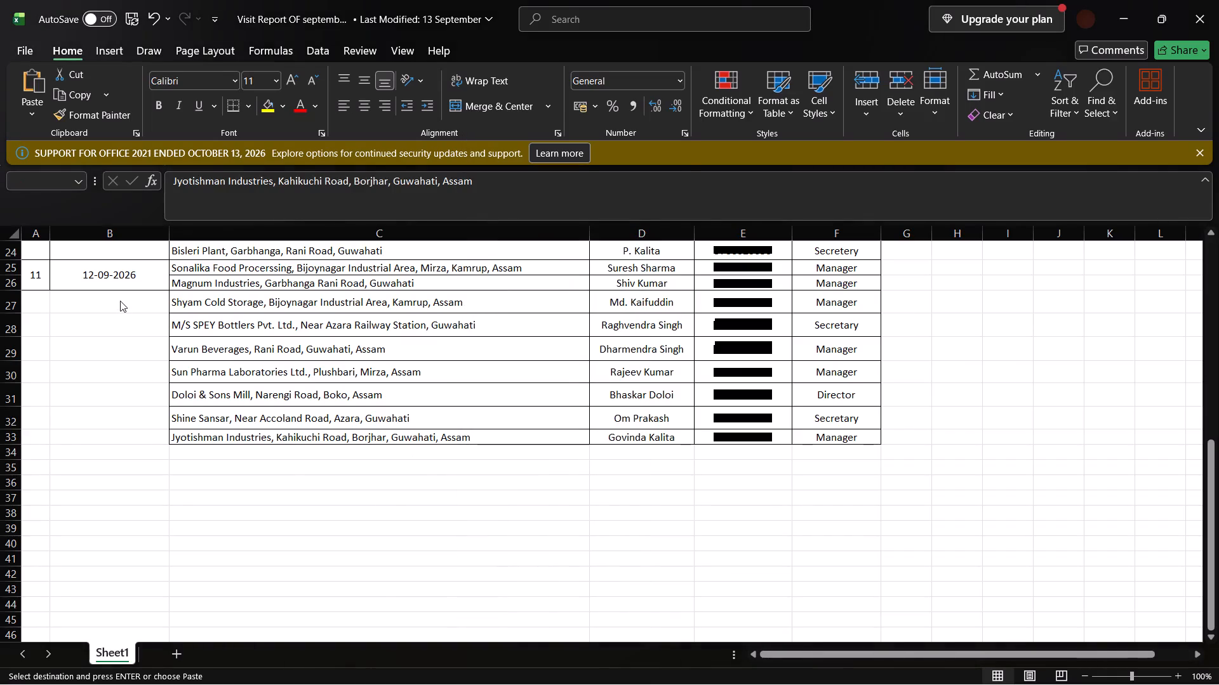
Merge and center the date cells B27:B28 beside the new Shyam Cold Storage and M/S SPEY Bottlers entries.
double_click(120, 301)
click(110, 365)
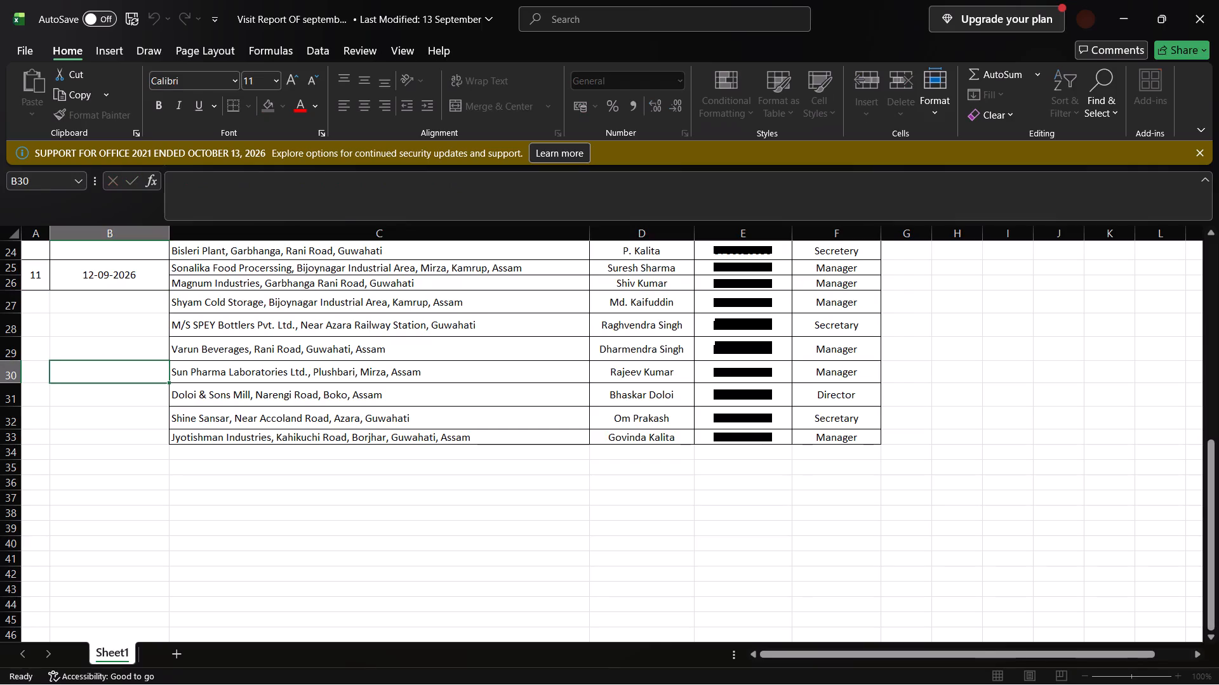
drag(112, 305, 110, 323)
click(470, 109)
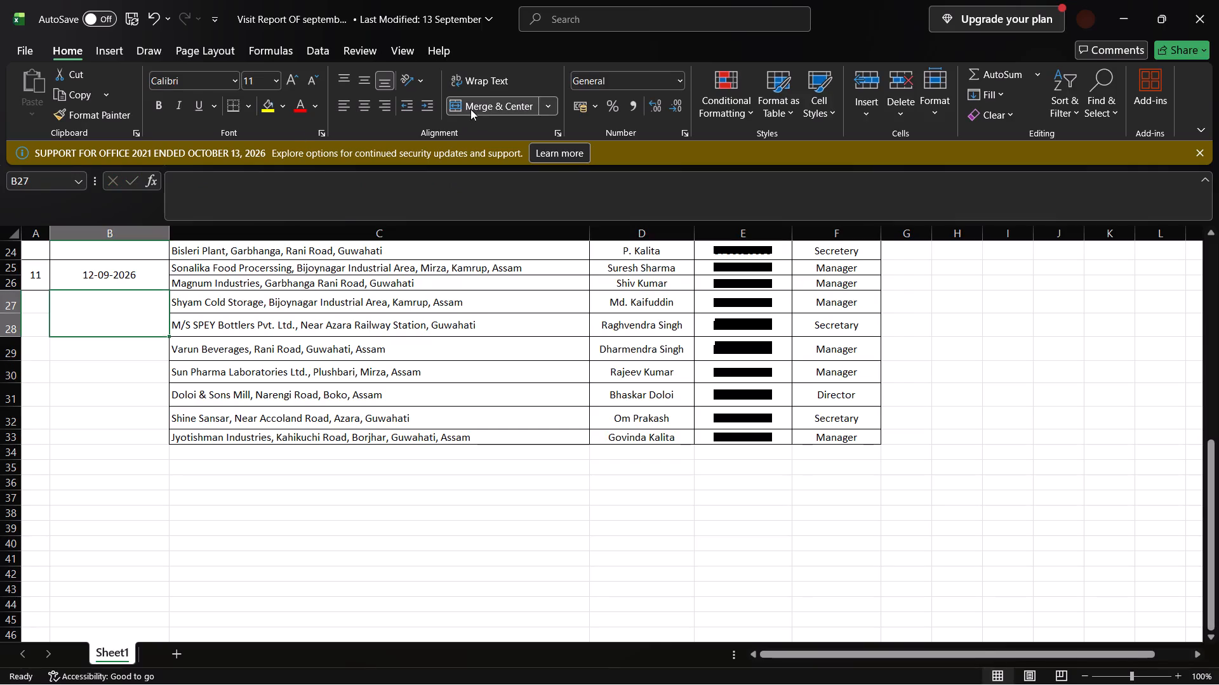
Merge and center the date cells B29:B30 and B31:B32 as two separate pairs beside the added entries.
drag(146, 358, 144, 374)
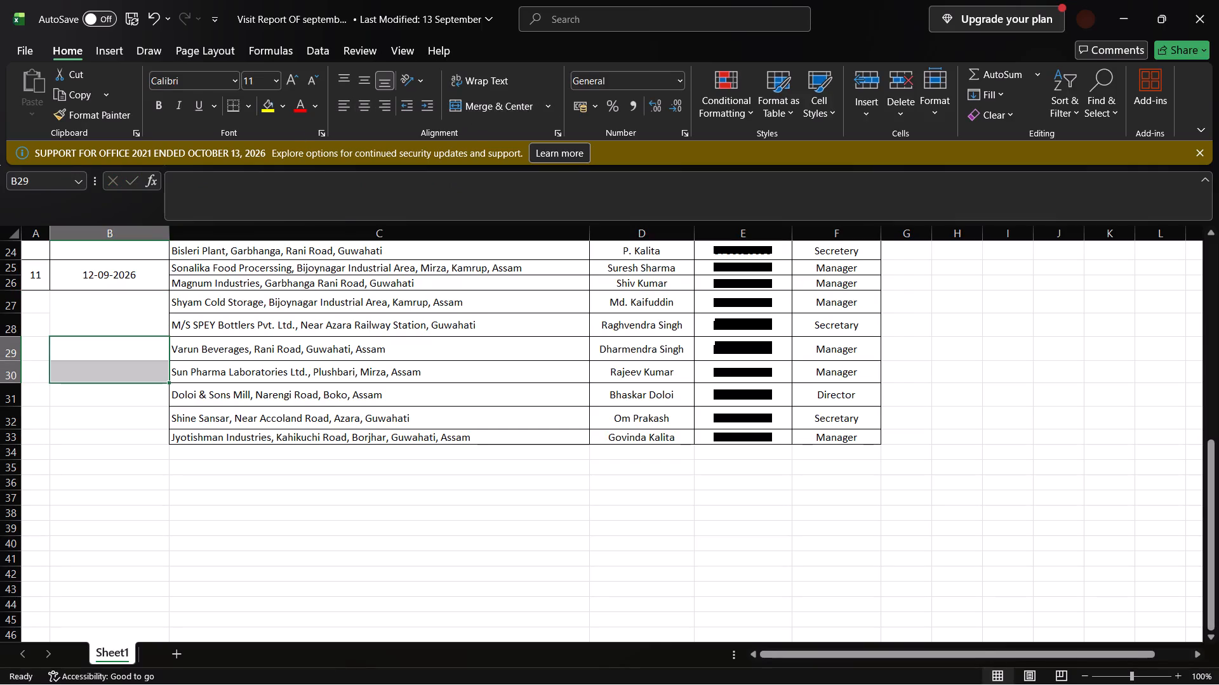
click(476, 110)
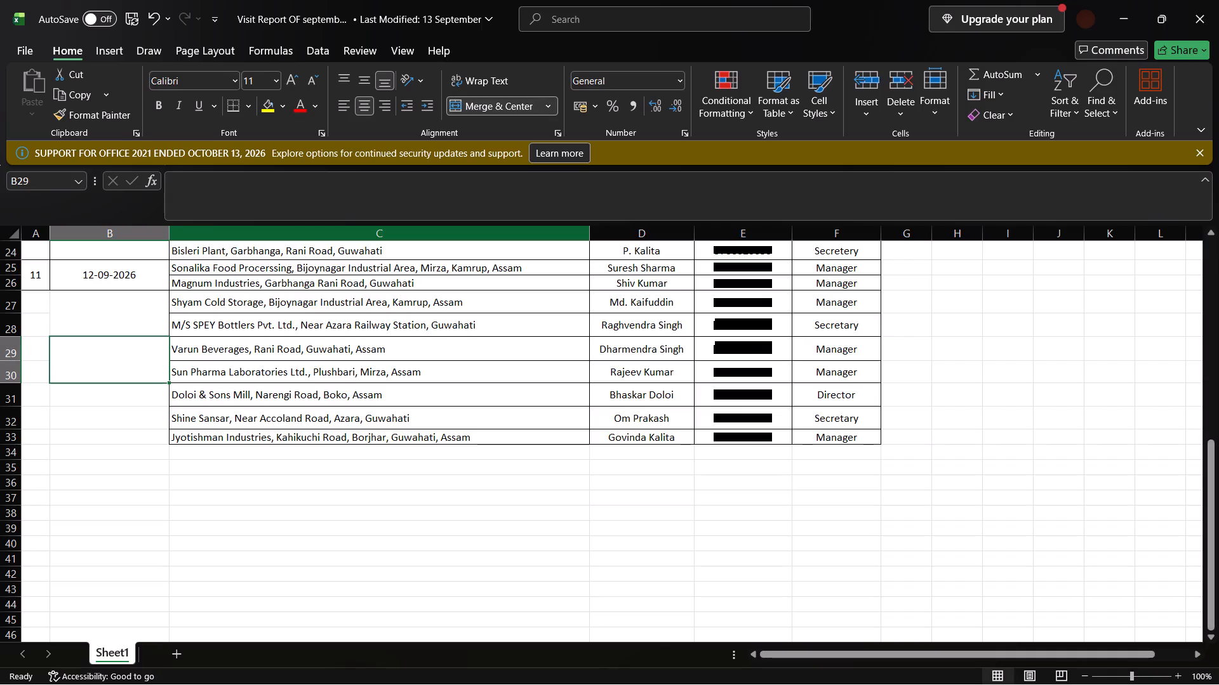
drag(138, 395, 138, 409)
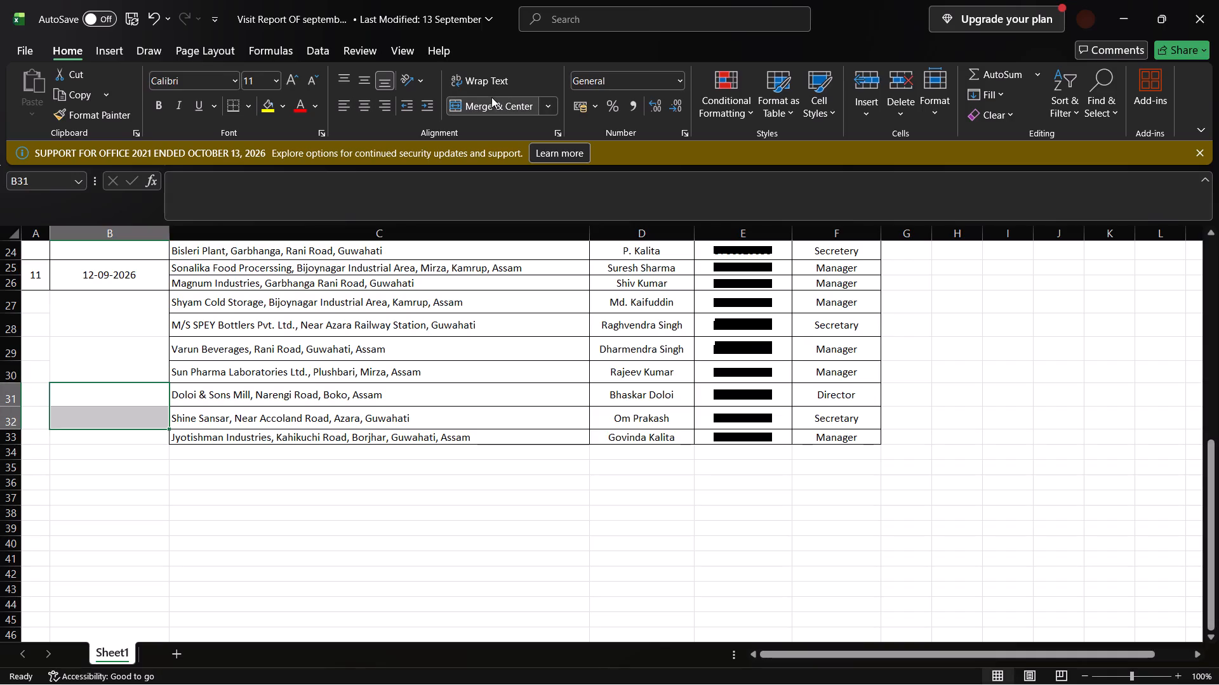
click(490, 100)
Copy the Perfect Writing Instruments entry dated 05-Sep (C11:F11) and paste it as values only below Jyotishman Industries, starting at C34.
scroll(451, 186, up, 1)
scroll(442, 355, up, 1)
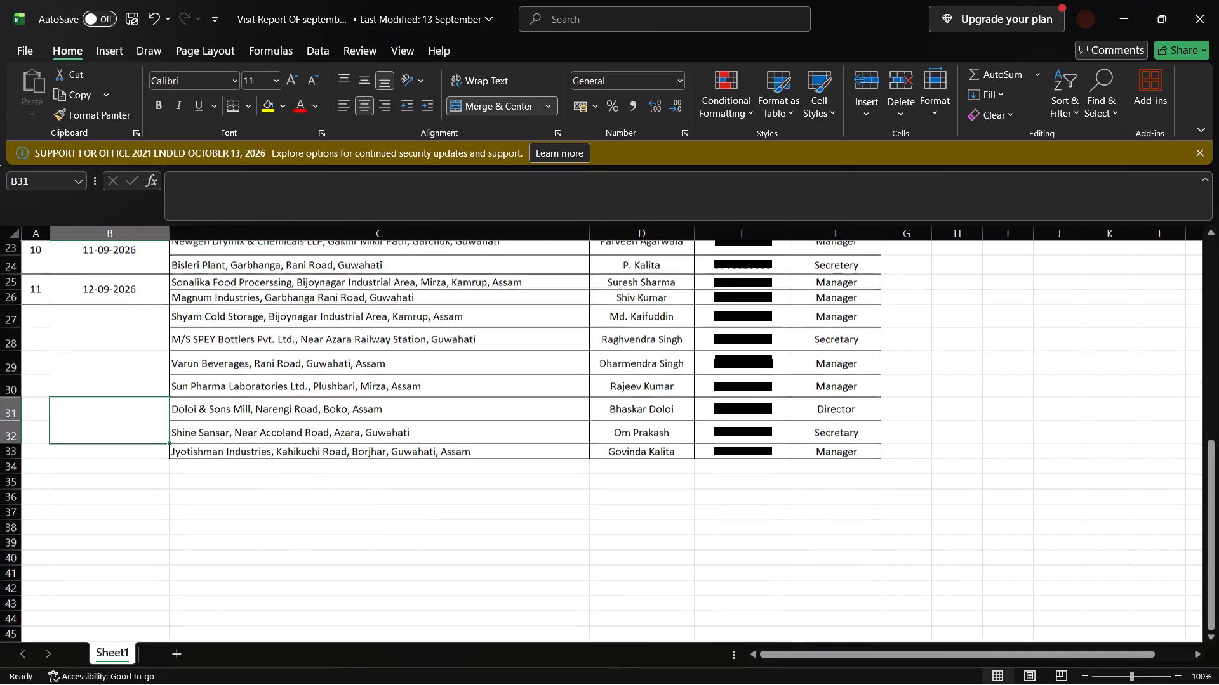
scroll(442, 355, up, 1)
drag(241, 370, 809, 377)
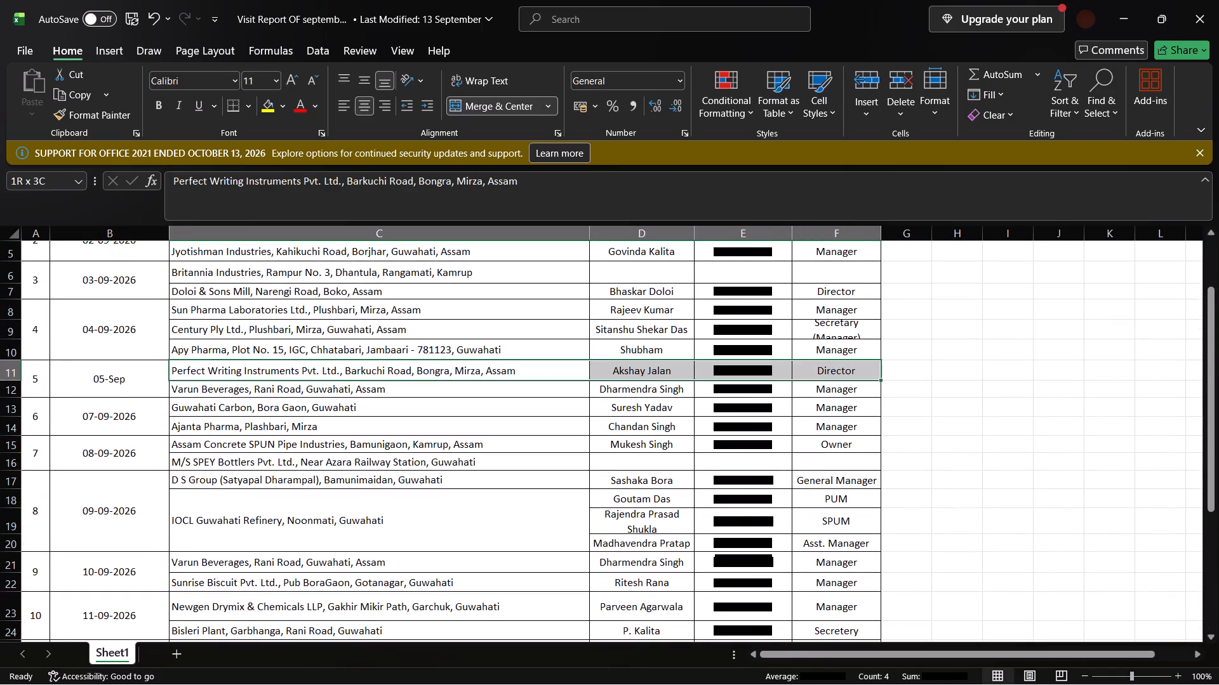
drag(809, 377, 811, 379)
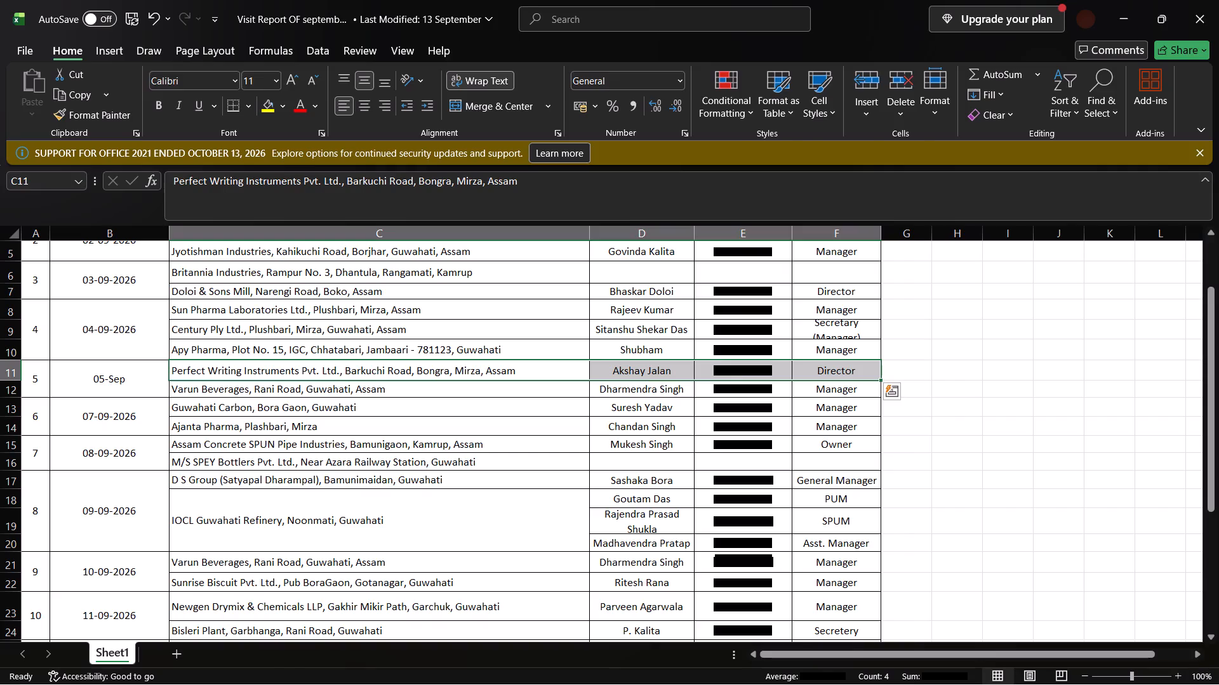
right_click(738, 369)
click(803, 219)
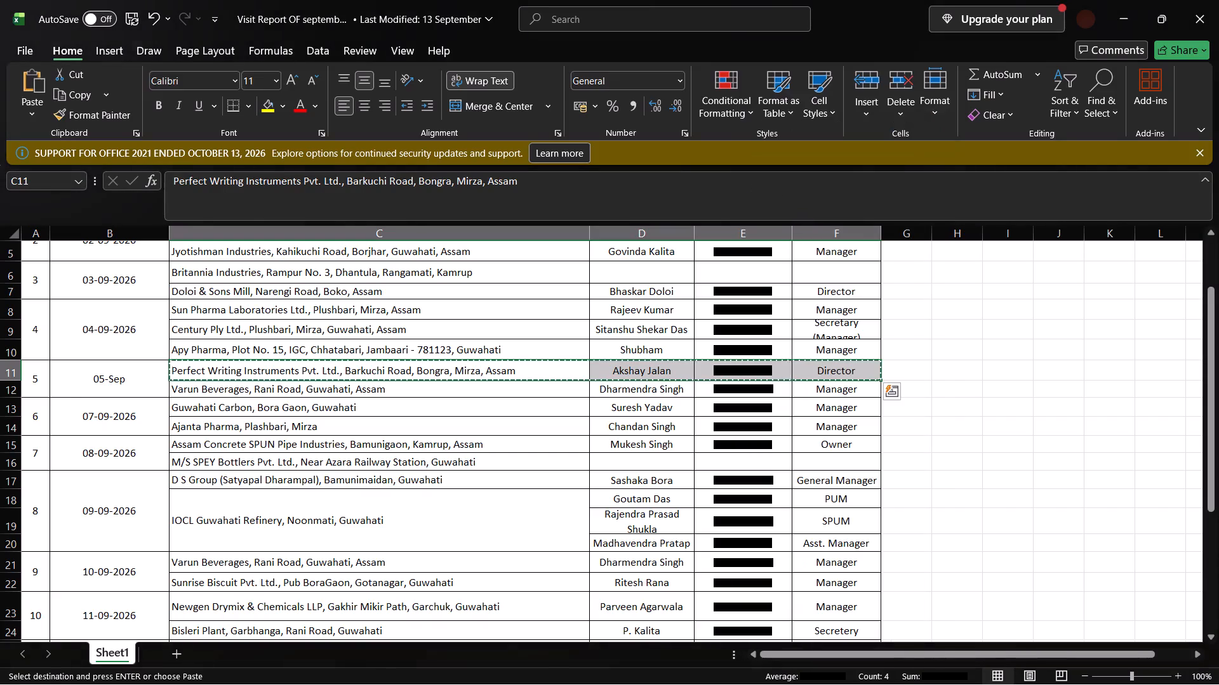
scroll(672, 422, down, 1)
scroll(556, 506, down, 2)
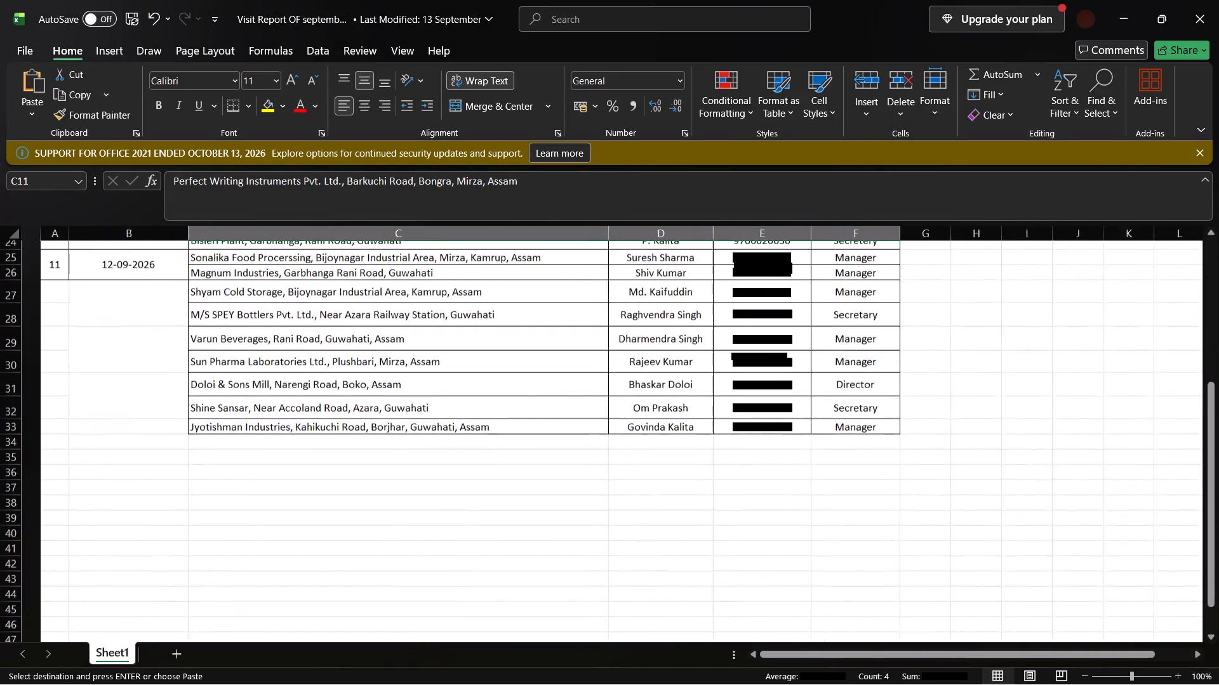
click(288, 438)
right_click(288, 438)
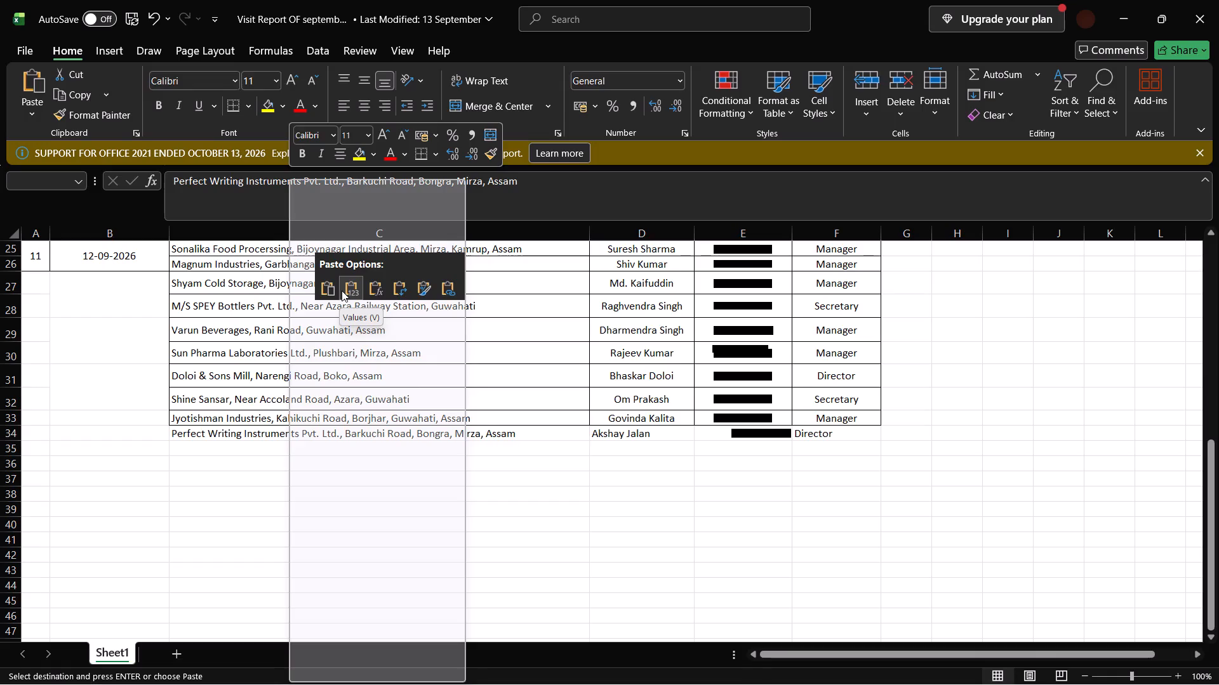
click(347, 290)
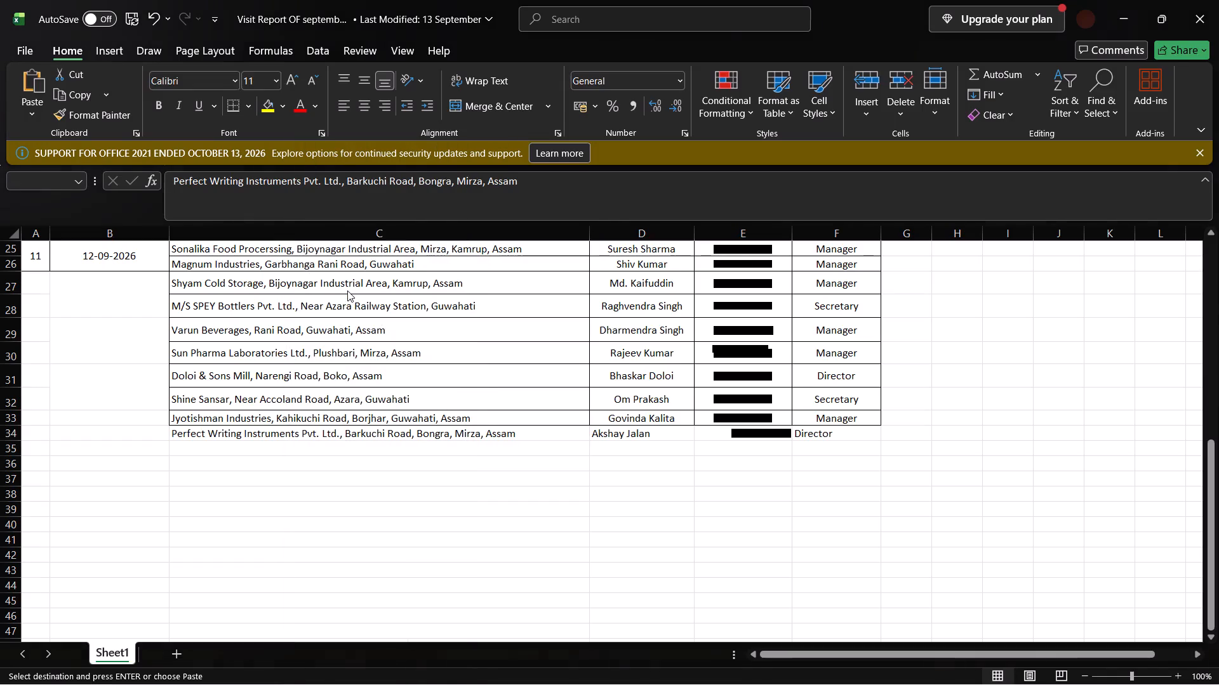
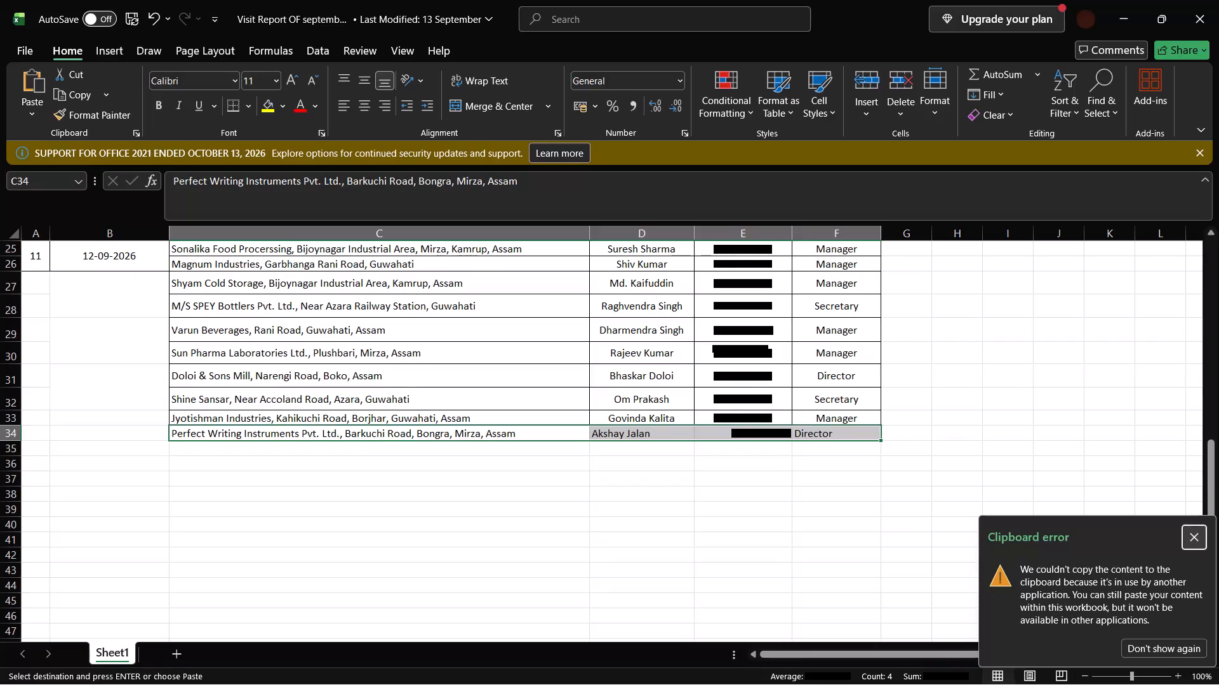
Increase the heights of rows 33 and 34, holding the Jyotishman Industries and Perfect Writing Instruments entries, to roughly match the added rows above.
click(1191, 529)
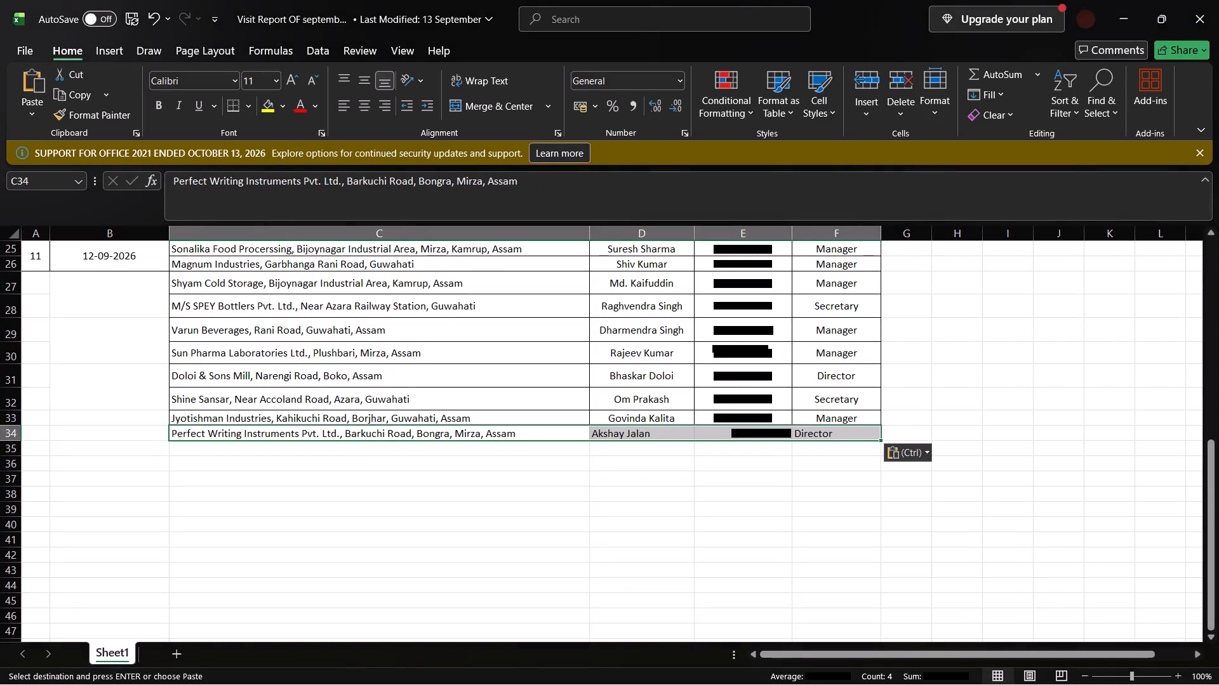
drag(14, 425, 15, 435)
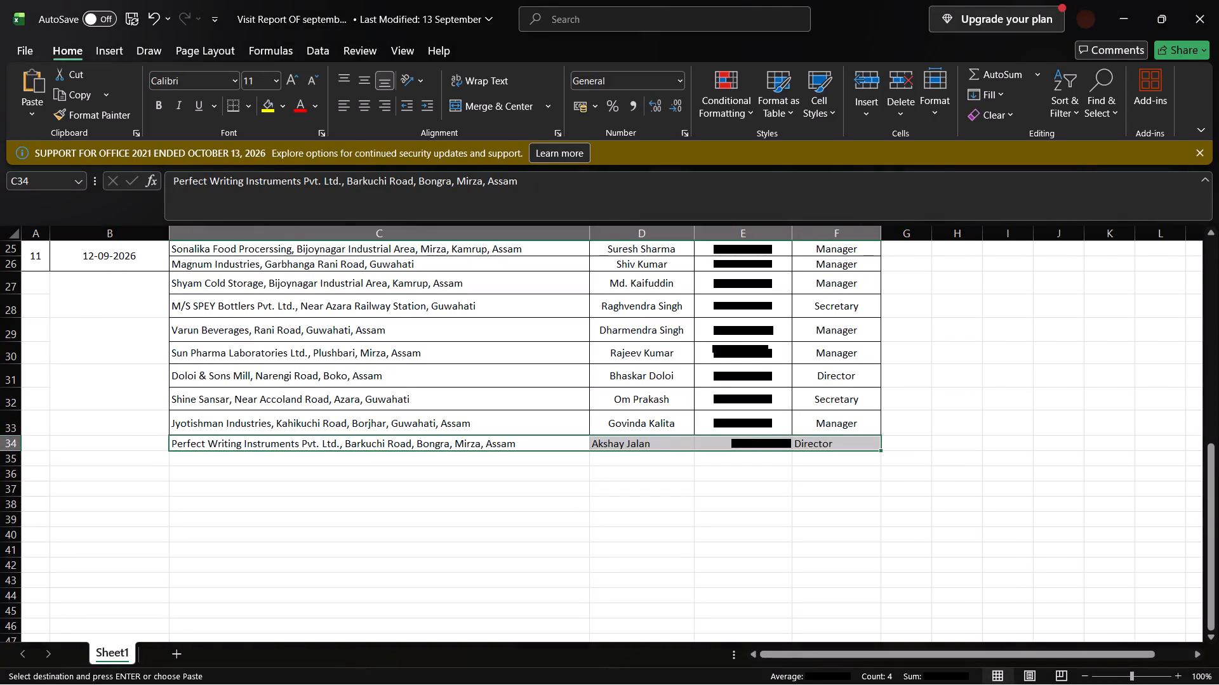
drag(13, 452, 15, 459)
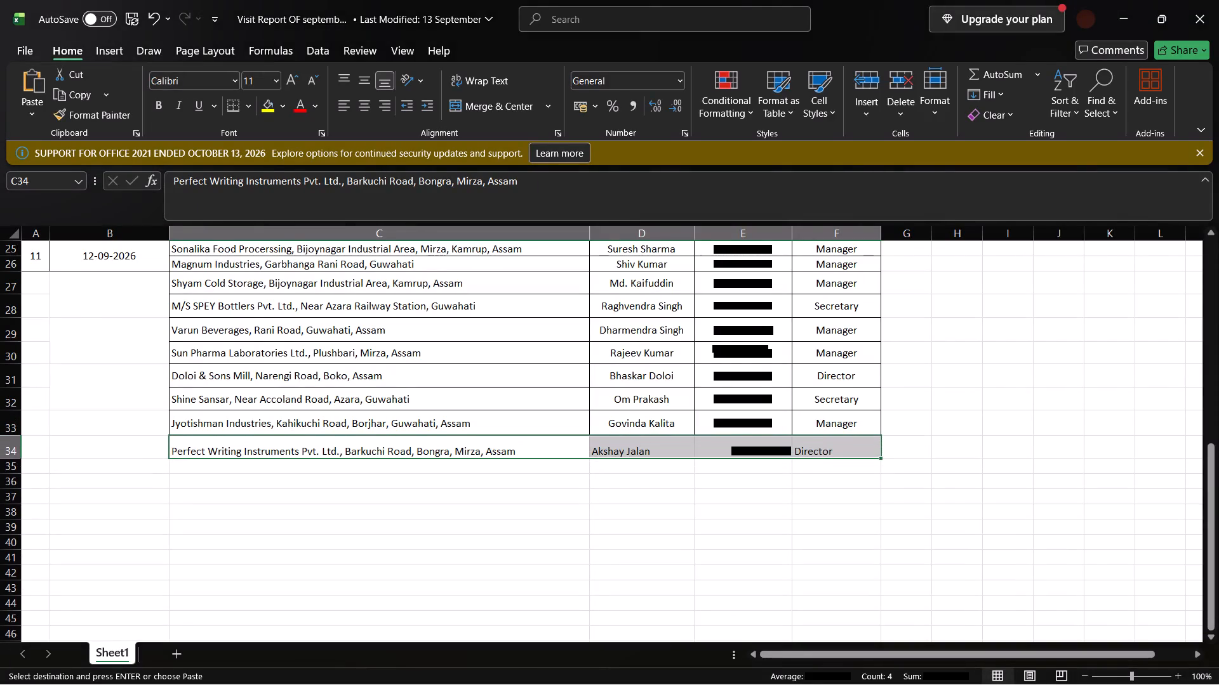
Left-align the company name and address cells from Varun Beverages to Perfect Writing Instruments (C29:C34).
scroll(444, 425, up, 1)
drag(302, 355, 296, 389)
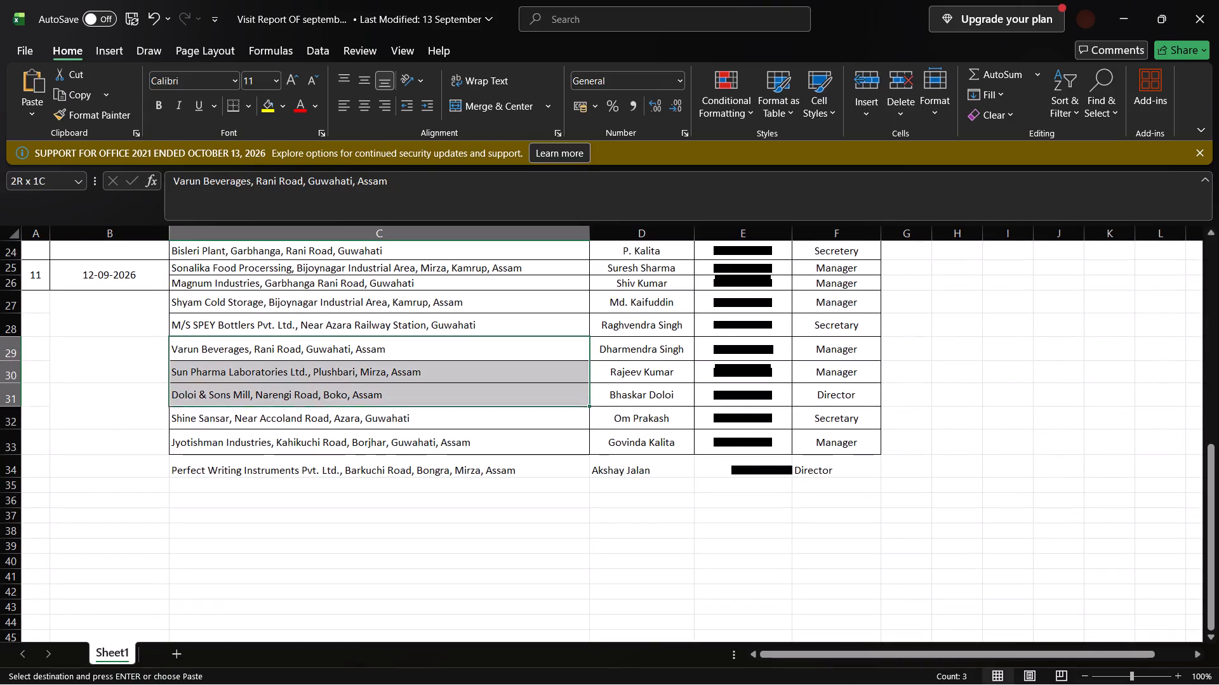
drag(296, 389, 280, 463)
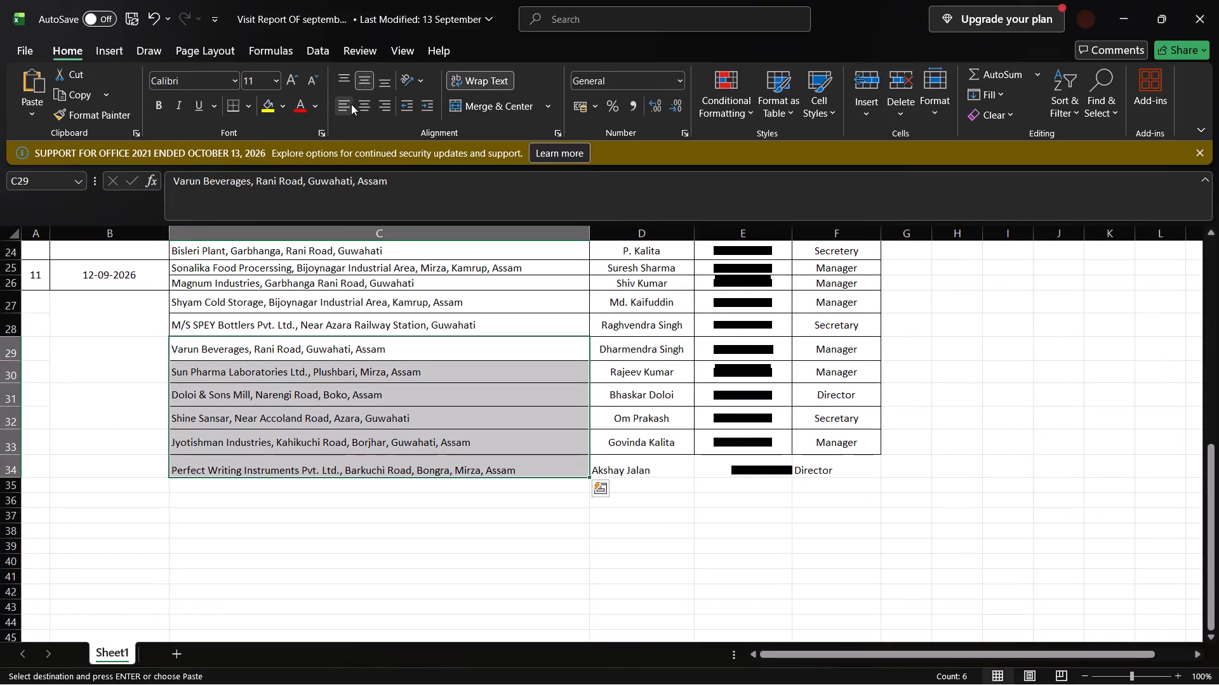
click(347, 101)
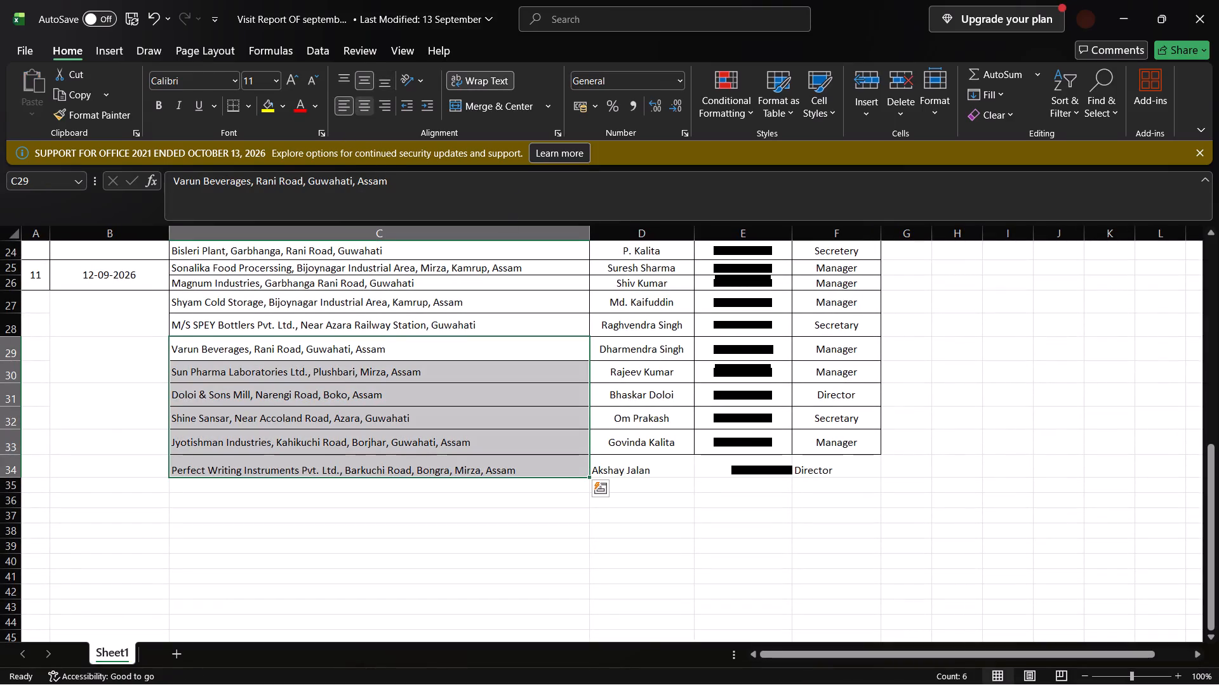
click(340, 533)
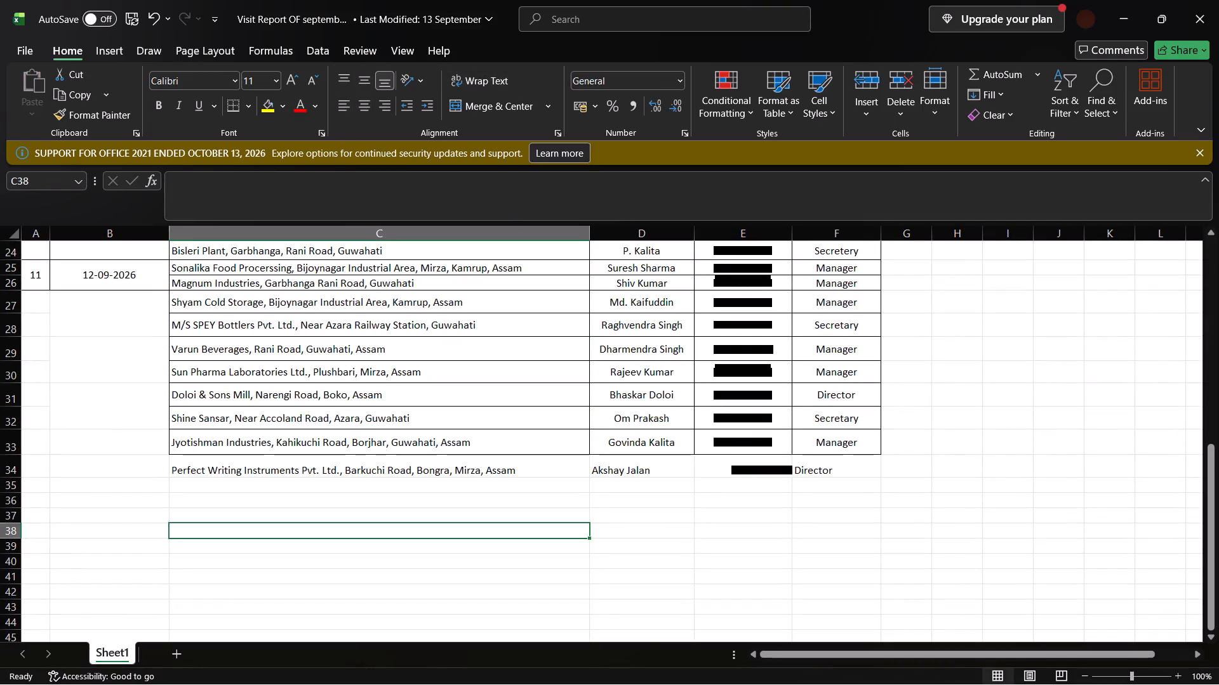
Merge and center the date cells B33:B34 beside the Jyotishman Industries and Perfect Writing Instruments entries.
drag(123, 445, 119, 469)
click(454, 98)
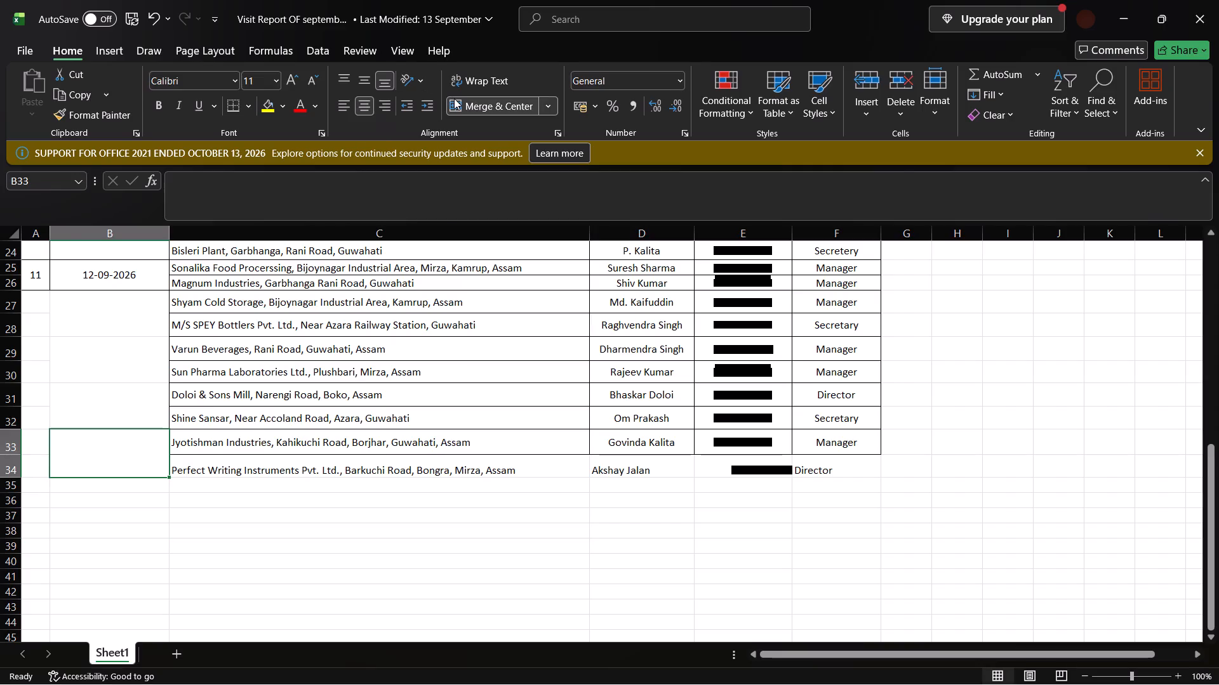
scroll(517, 444, up, 1)
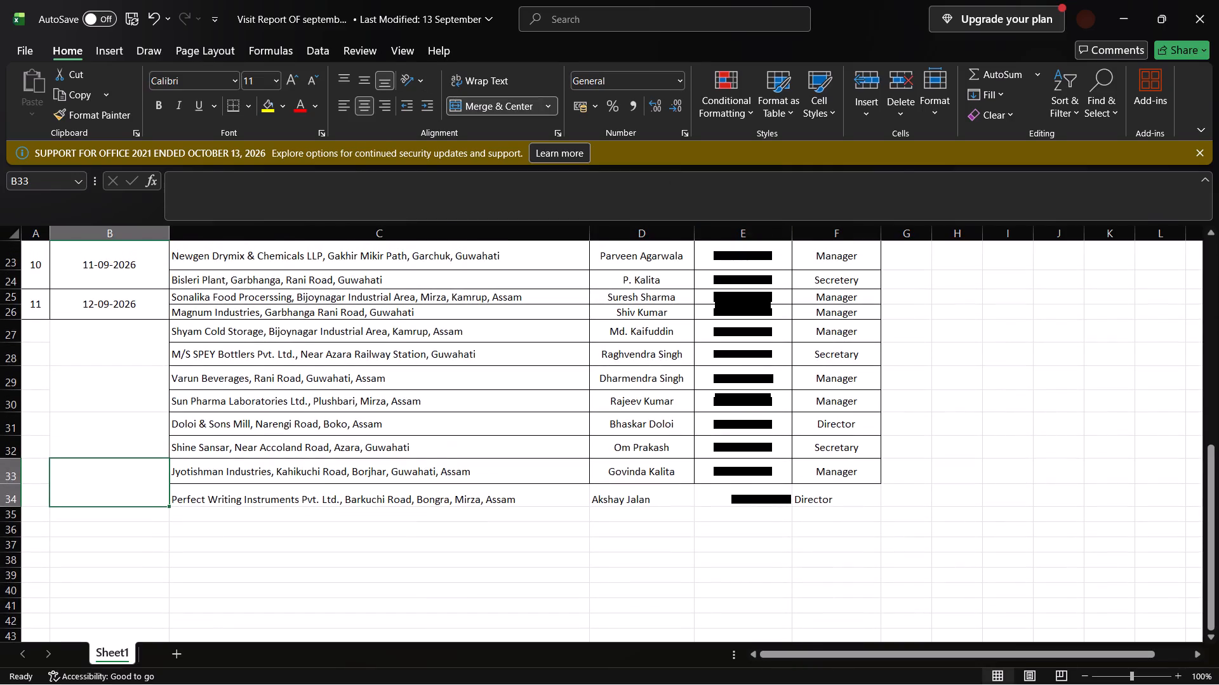
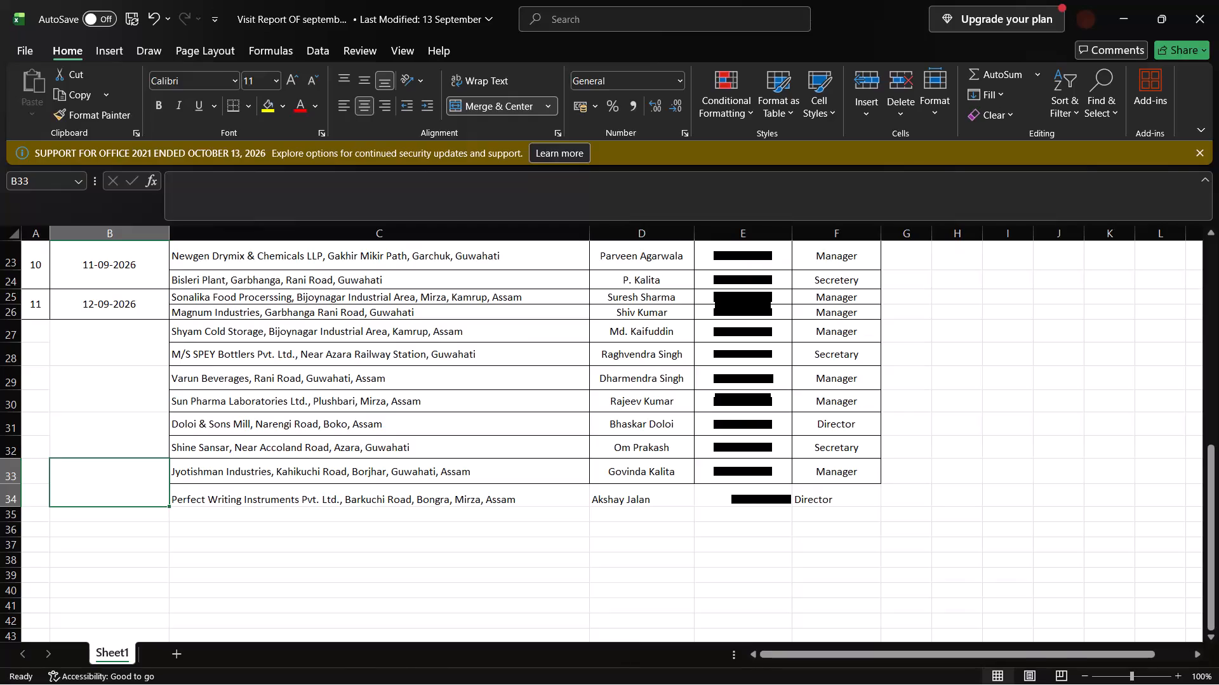
Apply all borders to the added visit rows, from Shyam Cold Storage to Perfect Writing Instruments (A27:F34).
drag(44, 329, 918, 512)
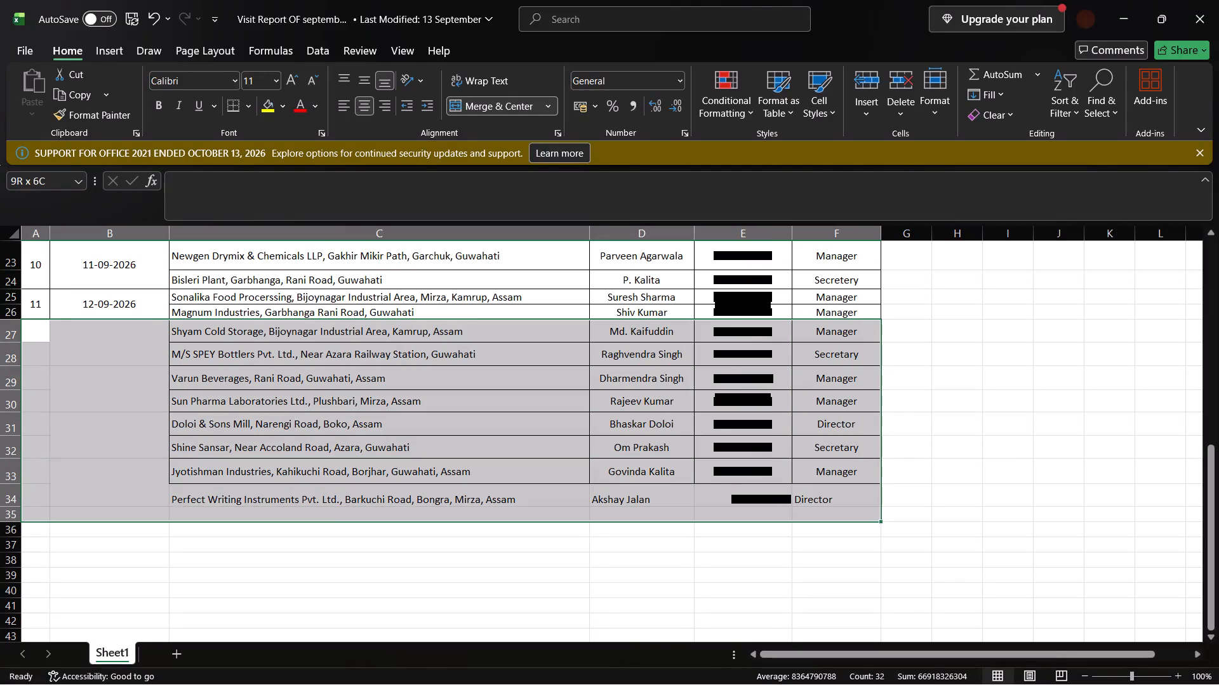
drag(918, 512, 820, 493)
click(602, 14)
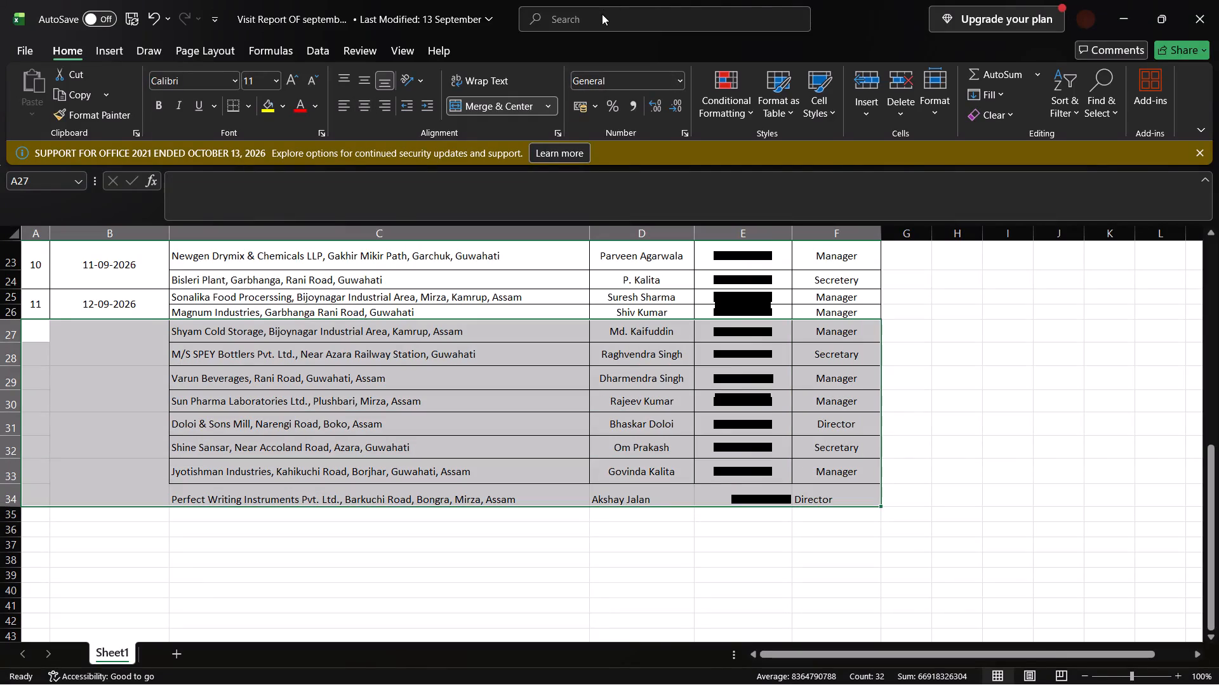
click(586, 72)
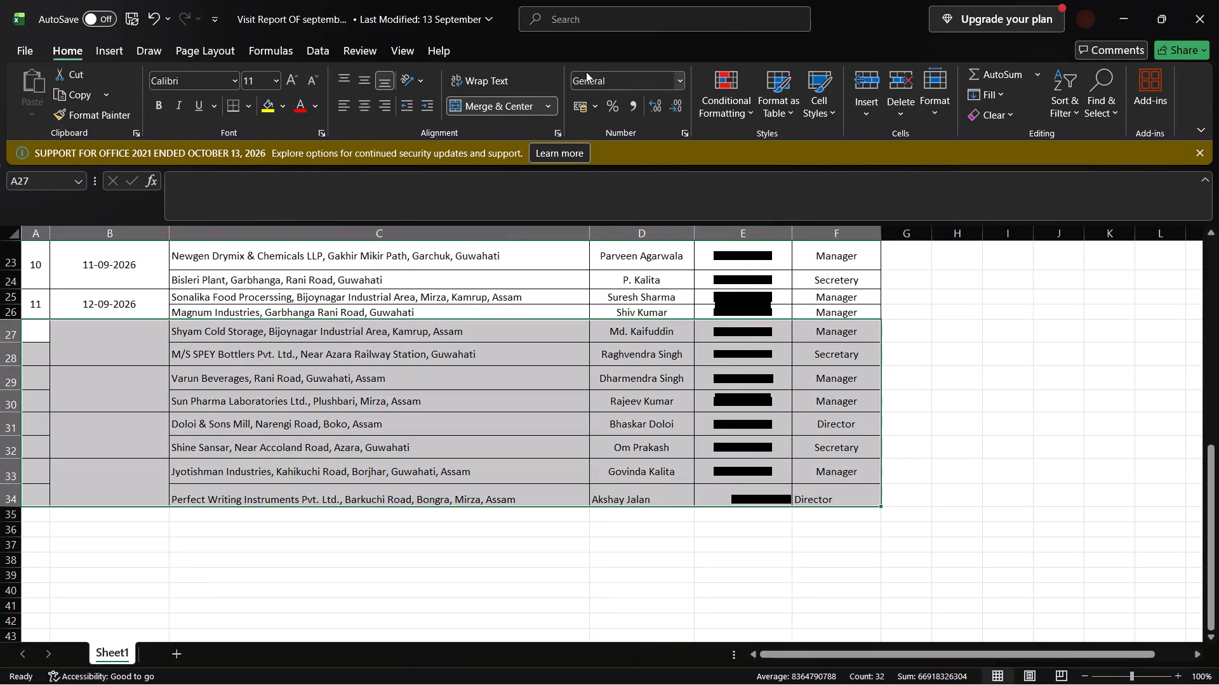
Merge and center the serial number cells in pairs for the added visits: A27:A28, A29:A30, A31:A32 and A33:A34.
drag(36, 330, 36, 346)
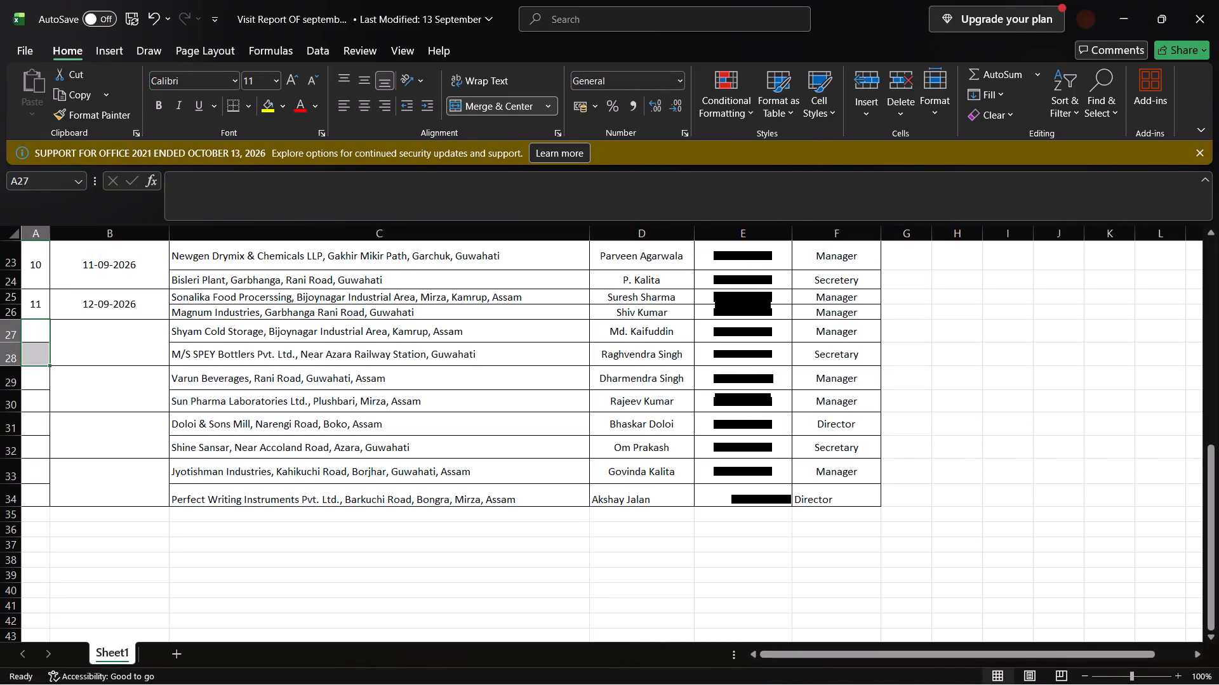
click(453, 106)
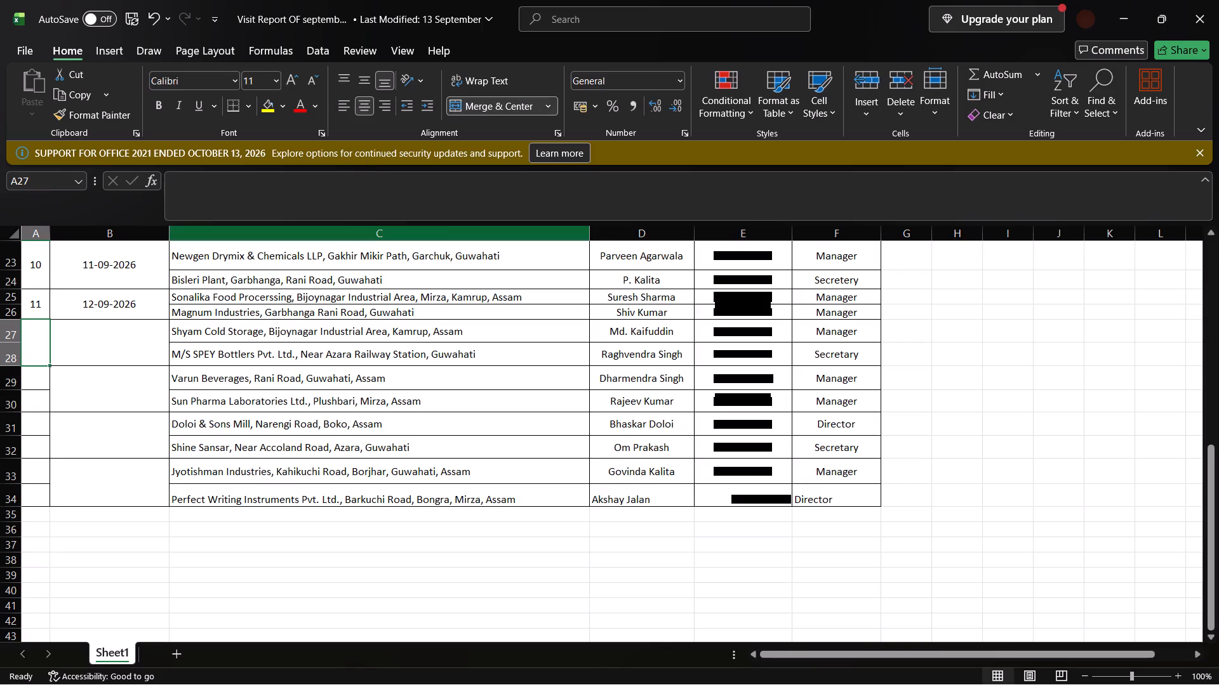
drag(32, 378, 32, 398)
click(493, 102)
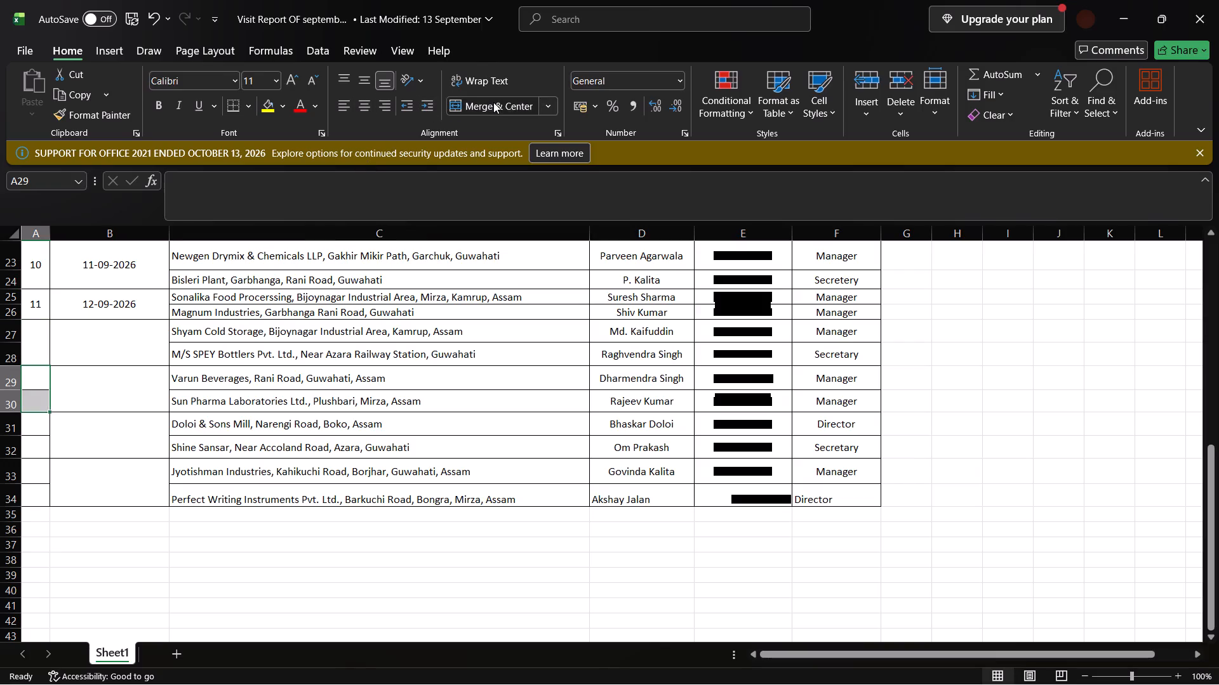
drag(38, 422, 39, 427)
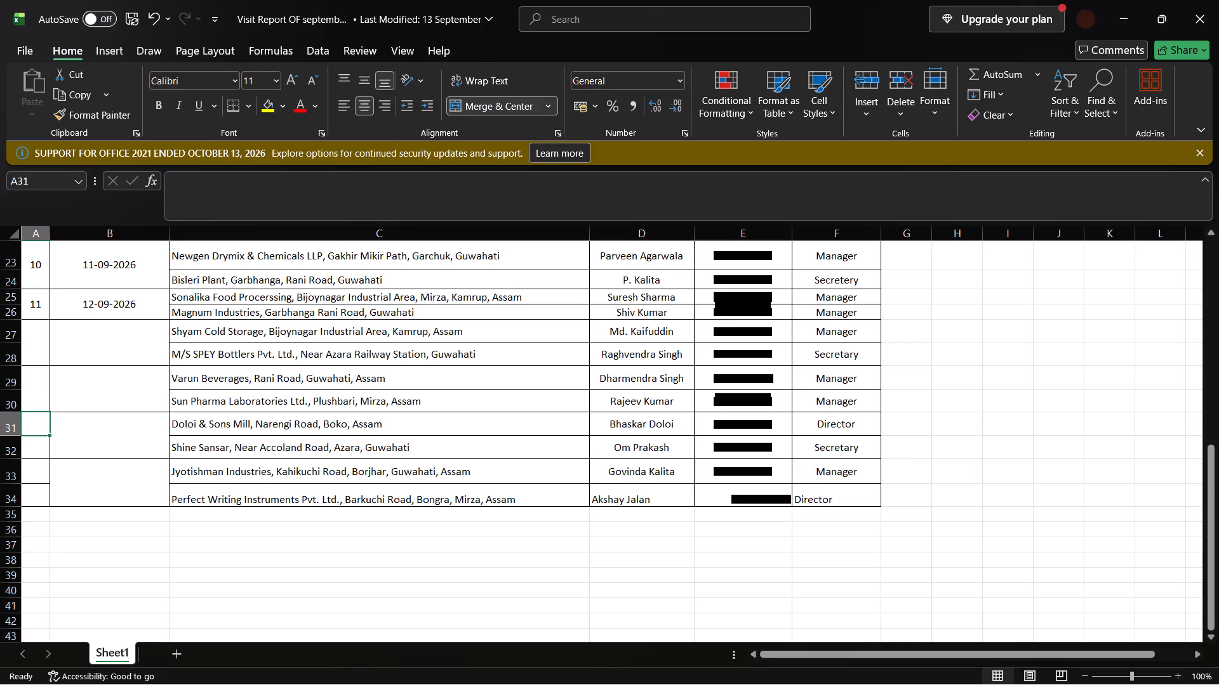
drag(39, 427, 44, 441)
click(475, 108)
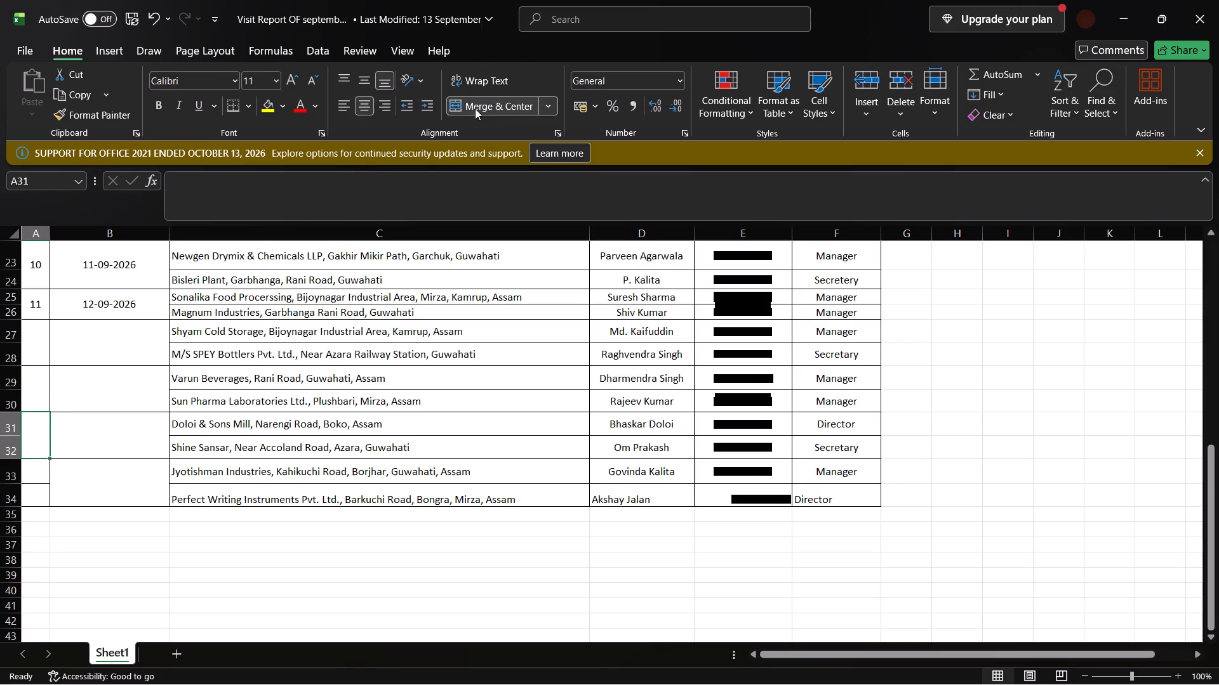
drag(43, 472, 46, 490)
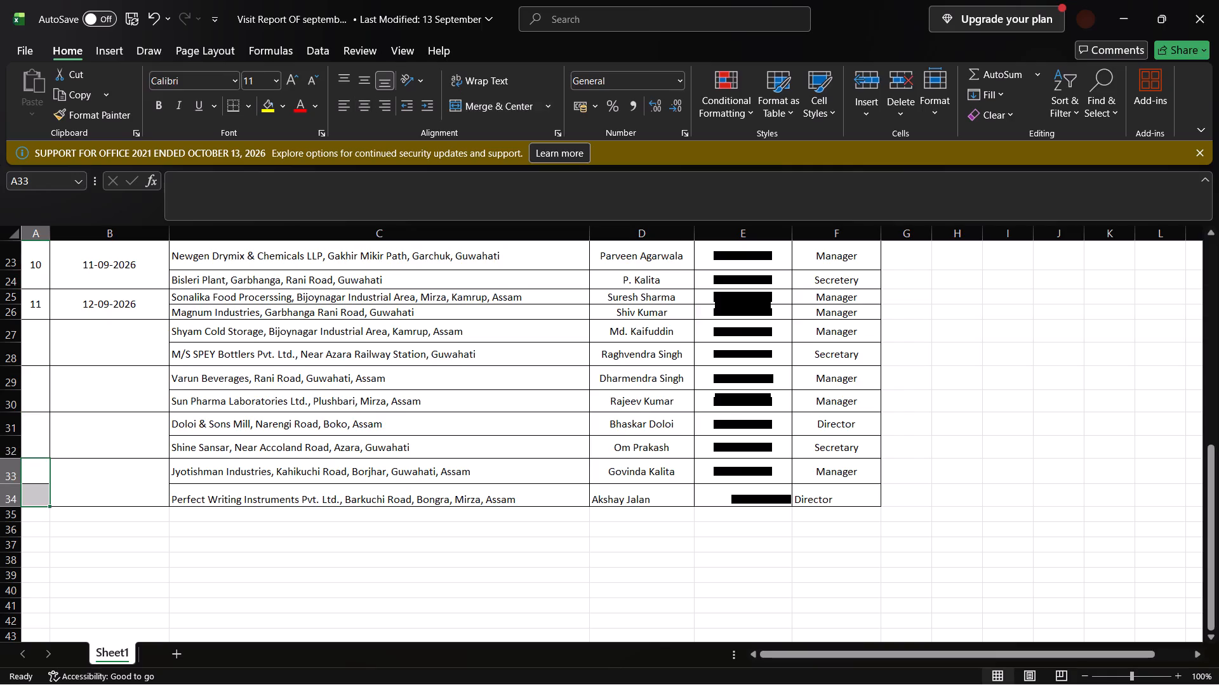
click(481, 96)
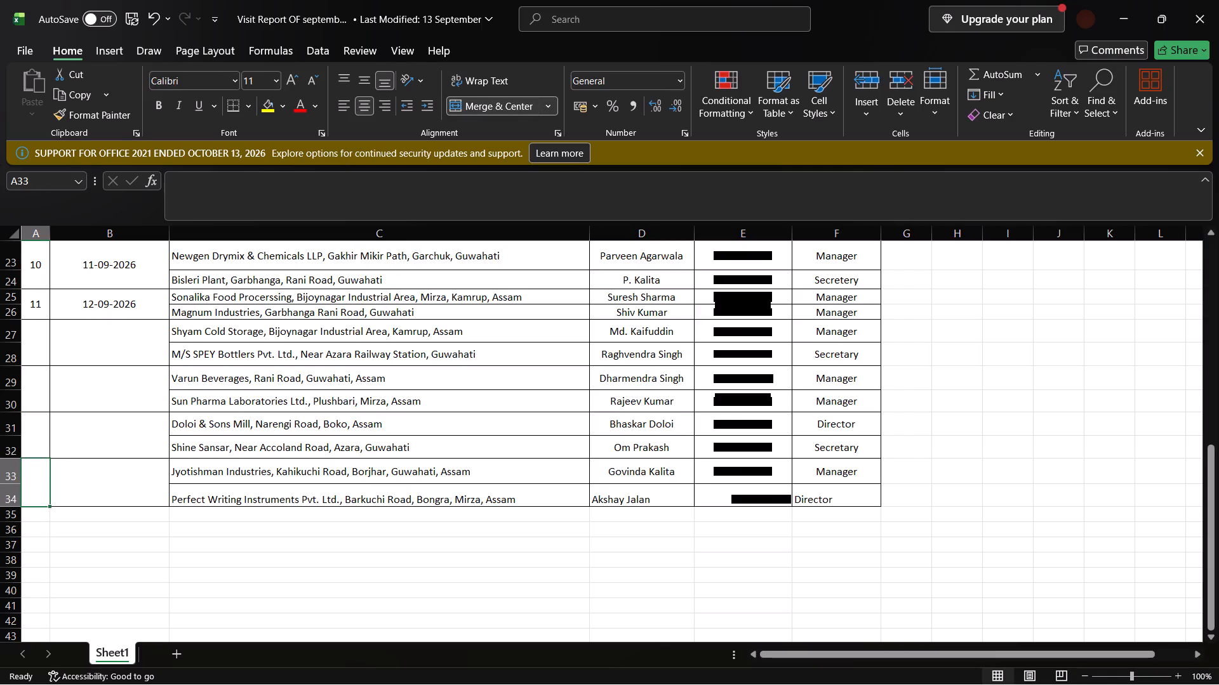
Enter serial numbers 12, 13, 14 and 15 in the merged serial number cells of the added visits.
click(32, 347)
text(12)
key(Down)
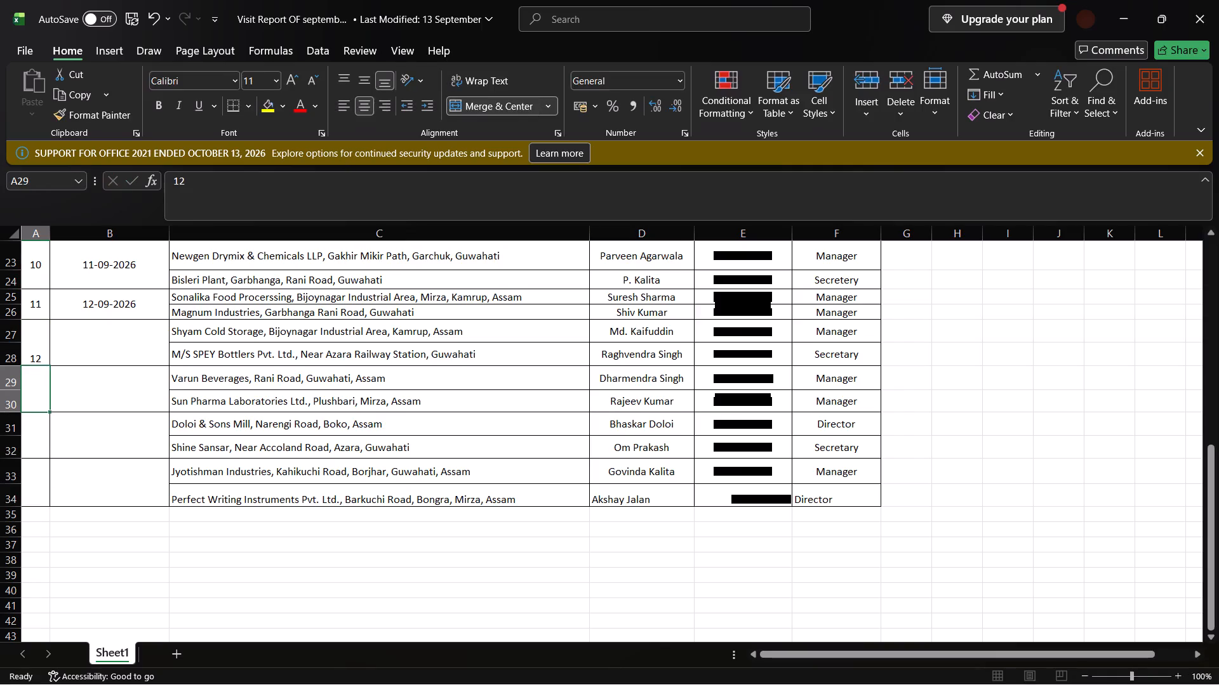
text(13)
key(Down)
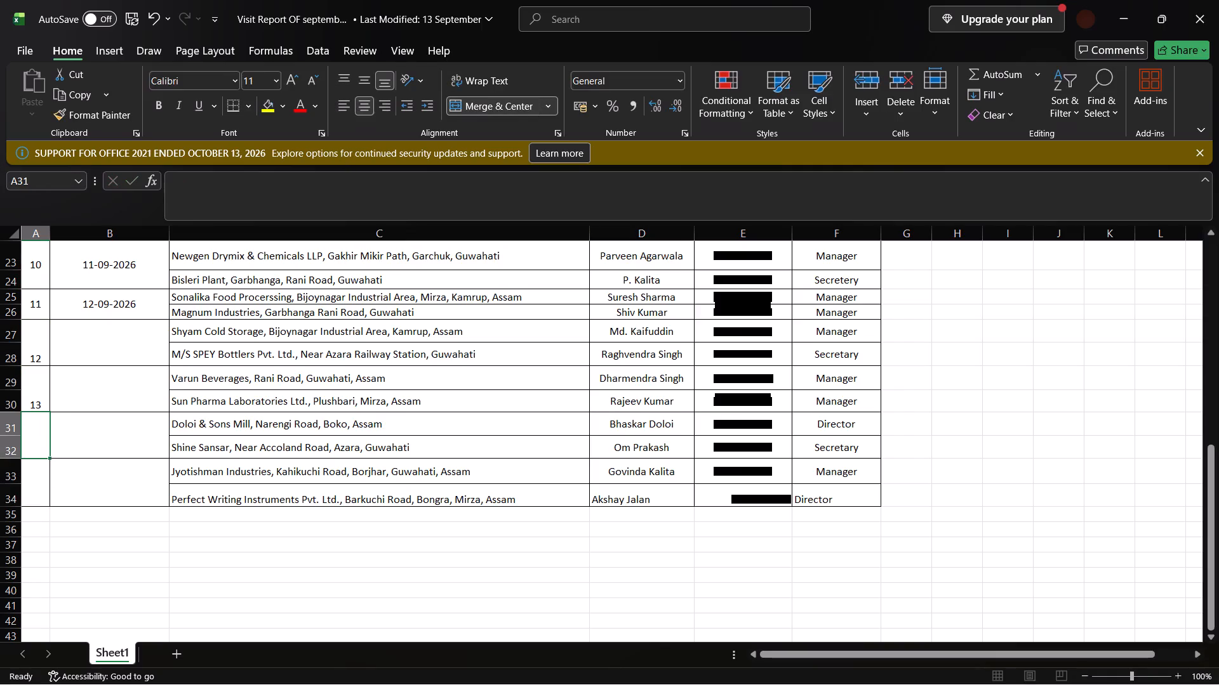
text(14)
key(Down)
text(15)
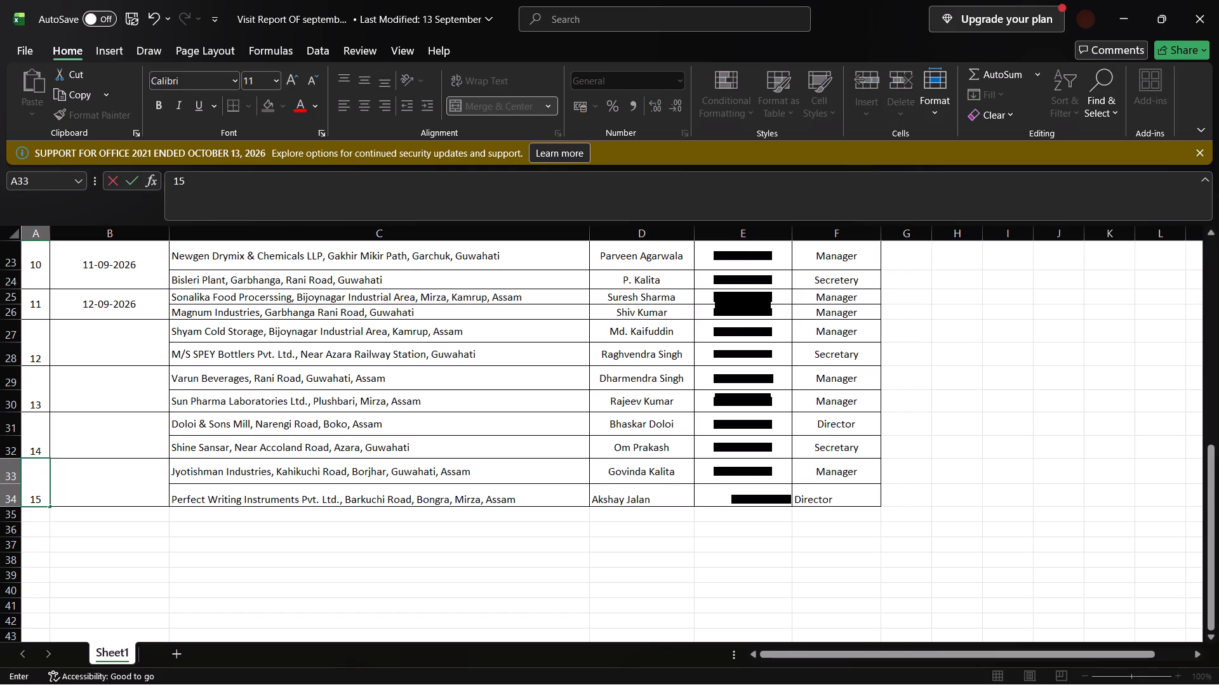
Enter the visit date 14-09-2026 for serial number 12, beside Shyam Cold Storage and M/S SPEY Bottlers.
key(Right)
key(Up)
key(Up)
key(Up)
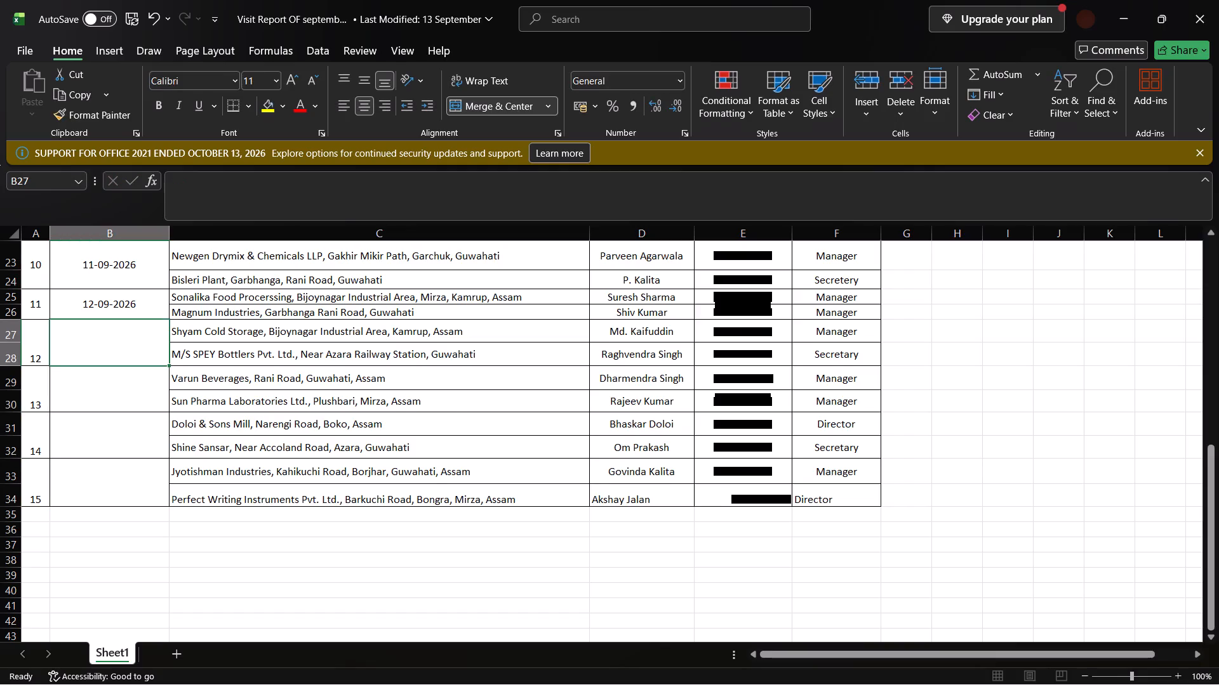
scroll(32, 347, up, 2)
scroll(184, 393, right, 1)
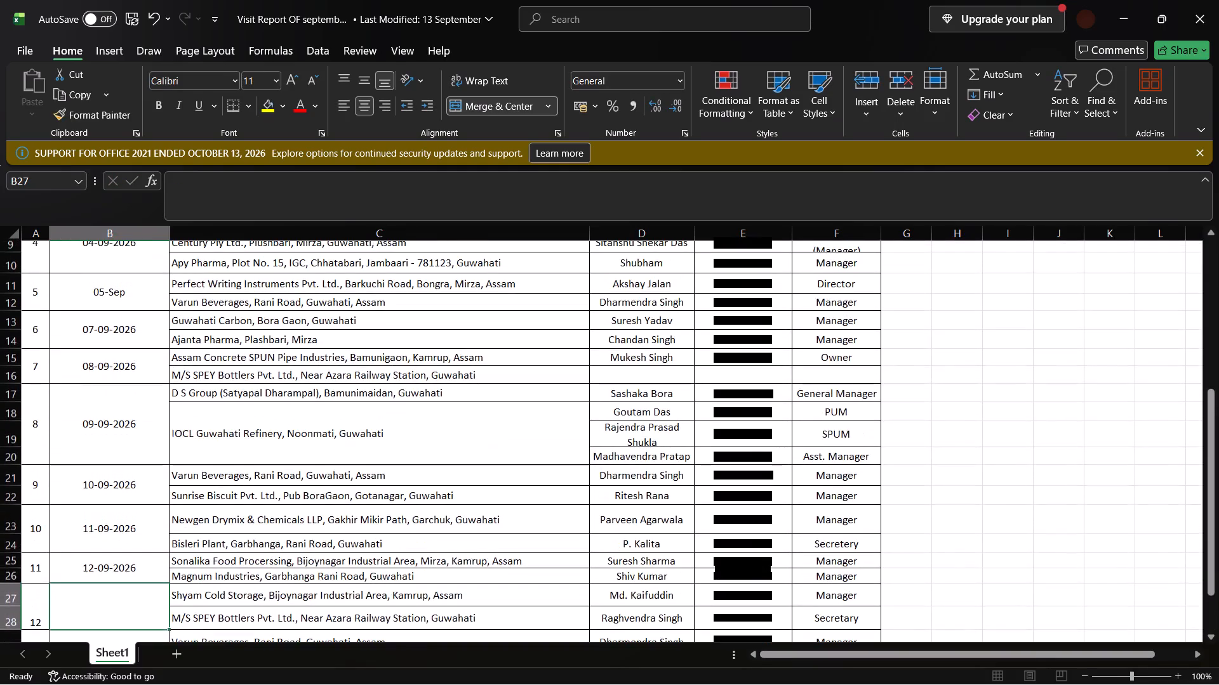
scroll(184, 393, right, 1)
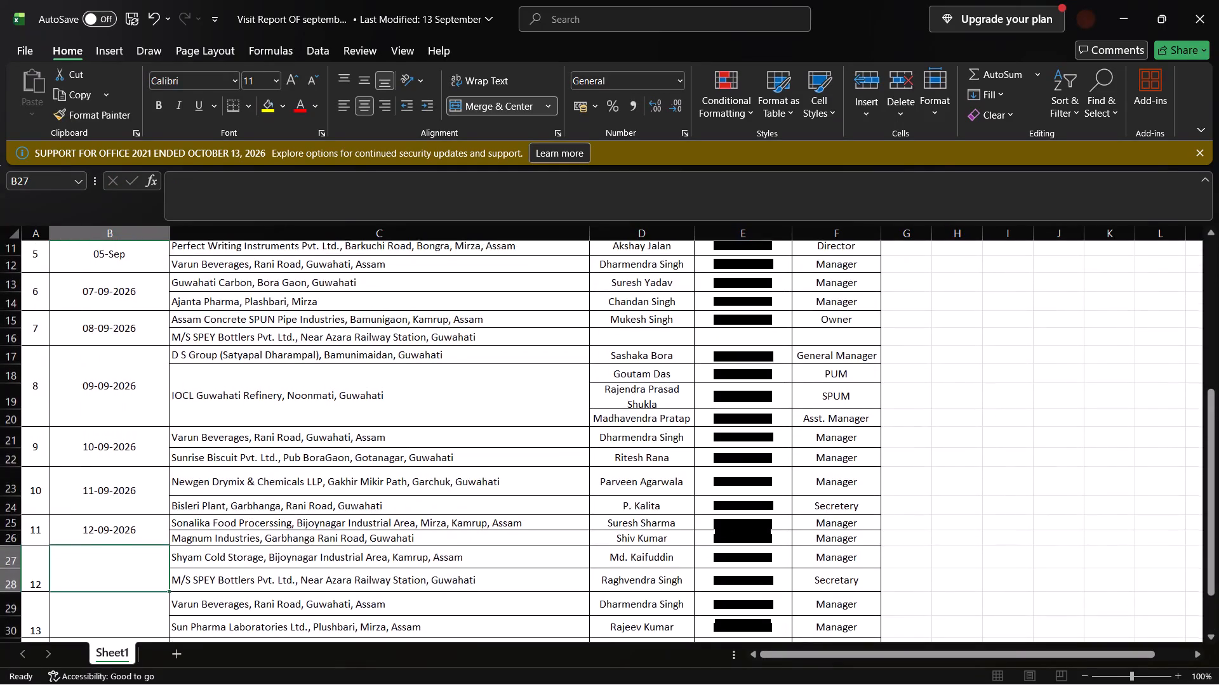
scroll(184, 393, right, 1)
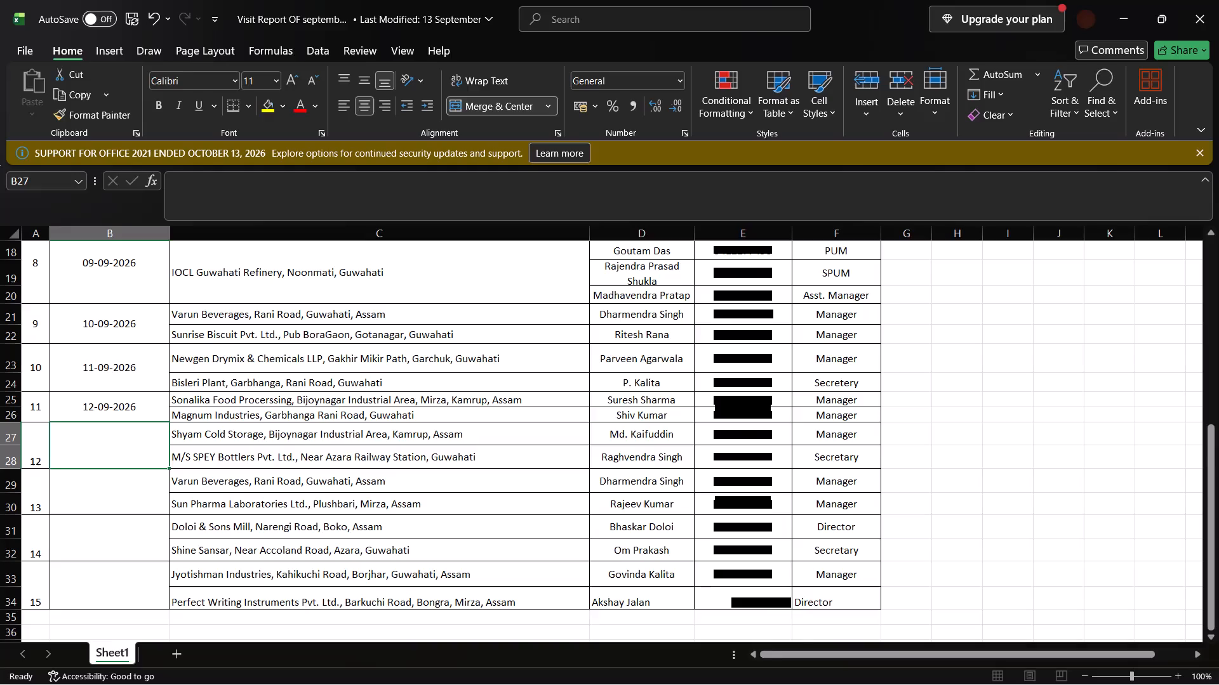
text(14)
key(minus)
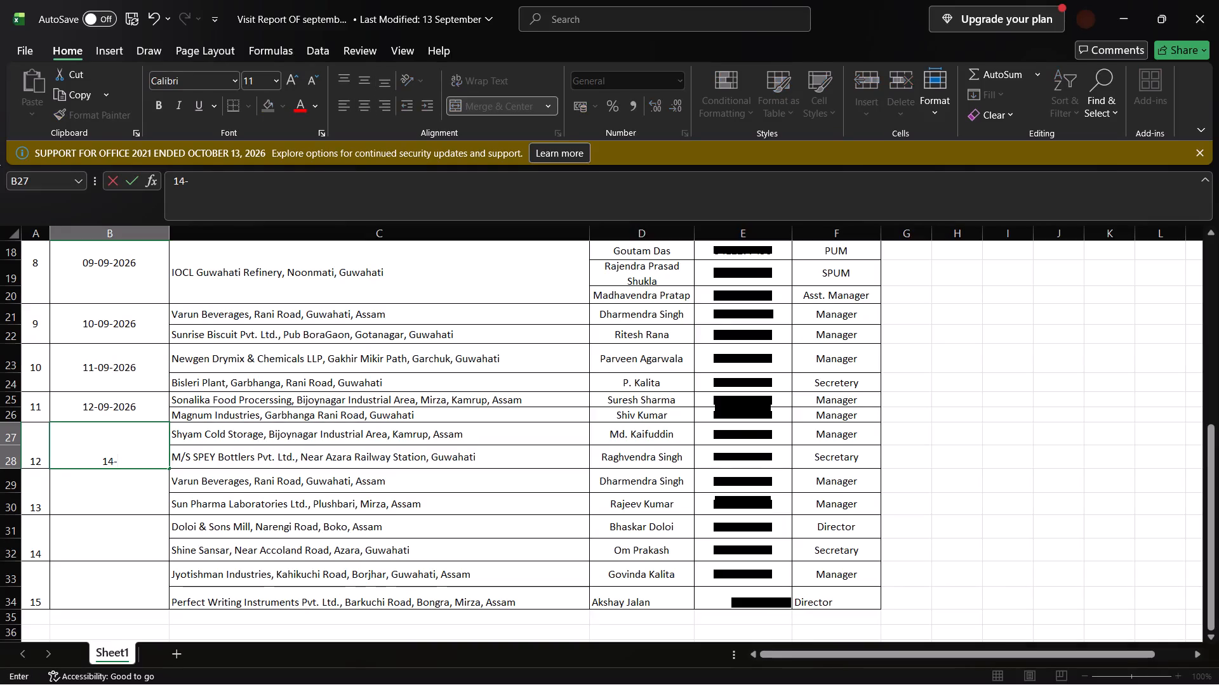
text(09-2026)
key(Down)
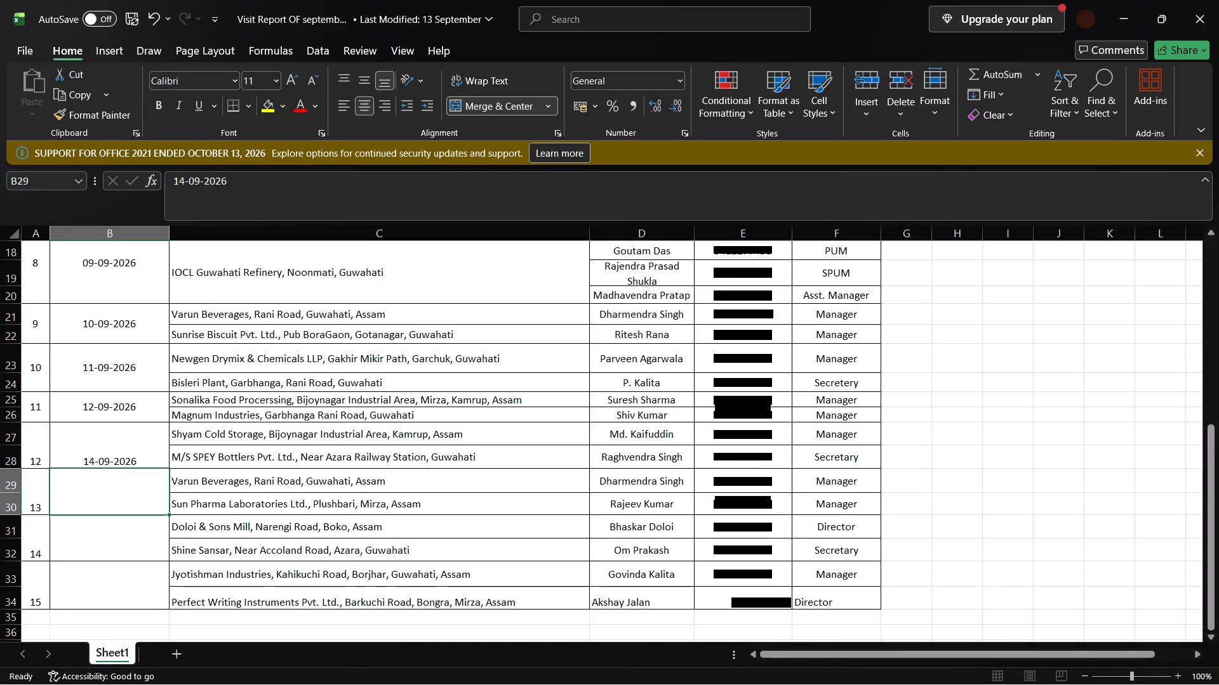
Enter the visit dates 15-09-2026, 16-09-2026 and 17-09-2026 for serial numbers 13, 14 and 15.
text(15-)
text(09-2026)
key(Down)
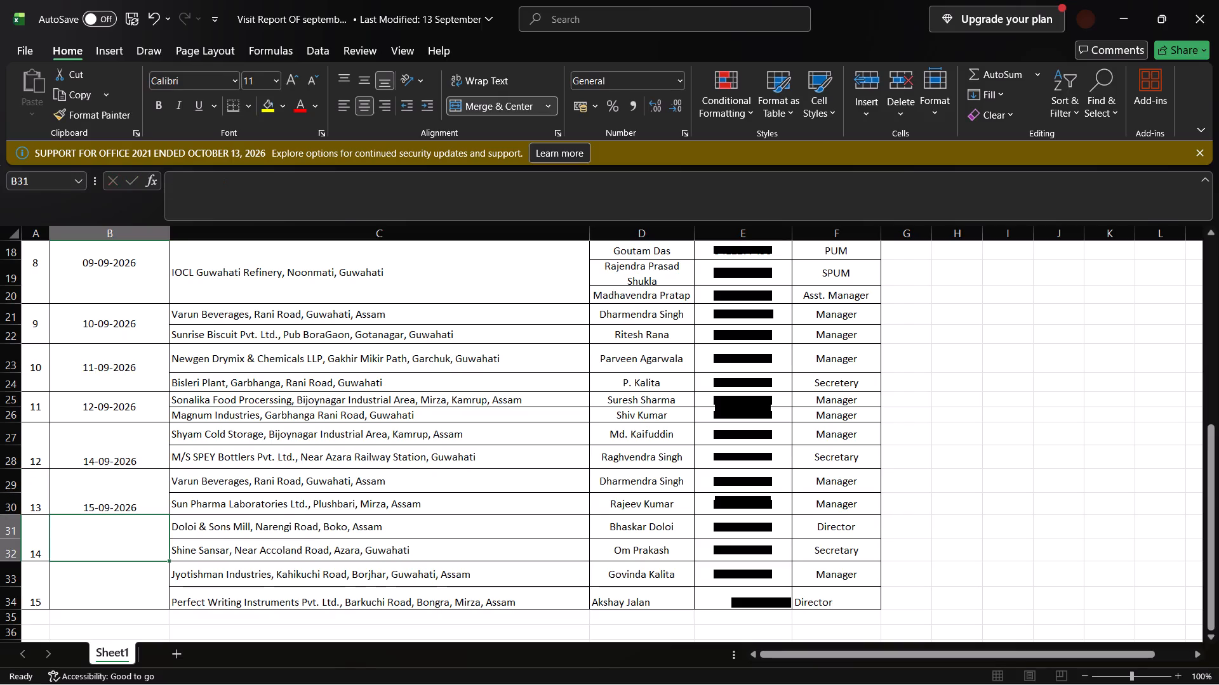
text(16-09-2026)
key(Down)
text(17-1)
key(BackSpace)
key(2)
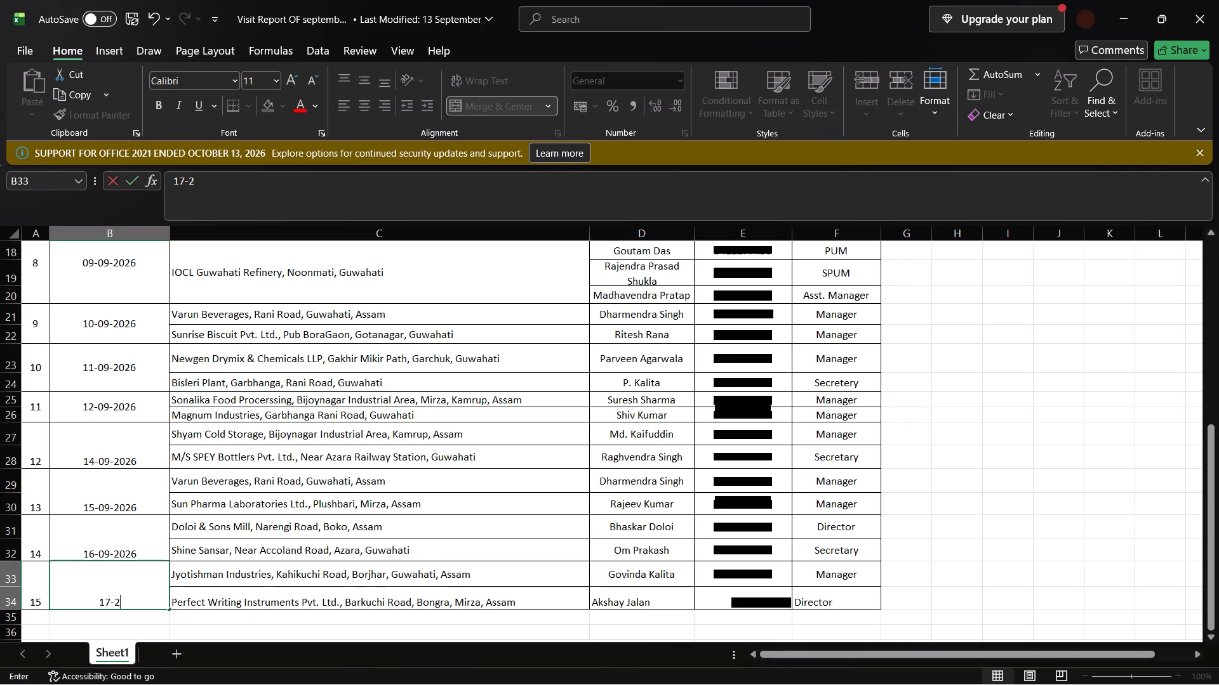
key(BackSpace)
text(09-2026)
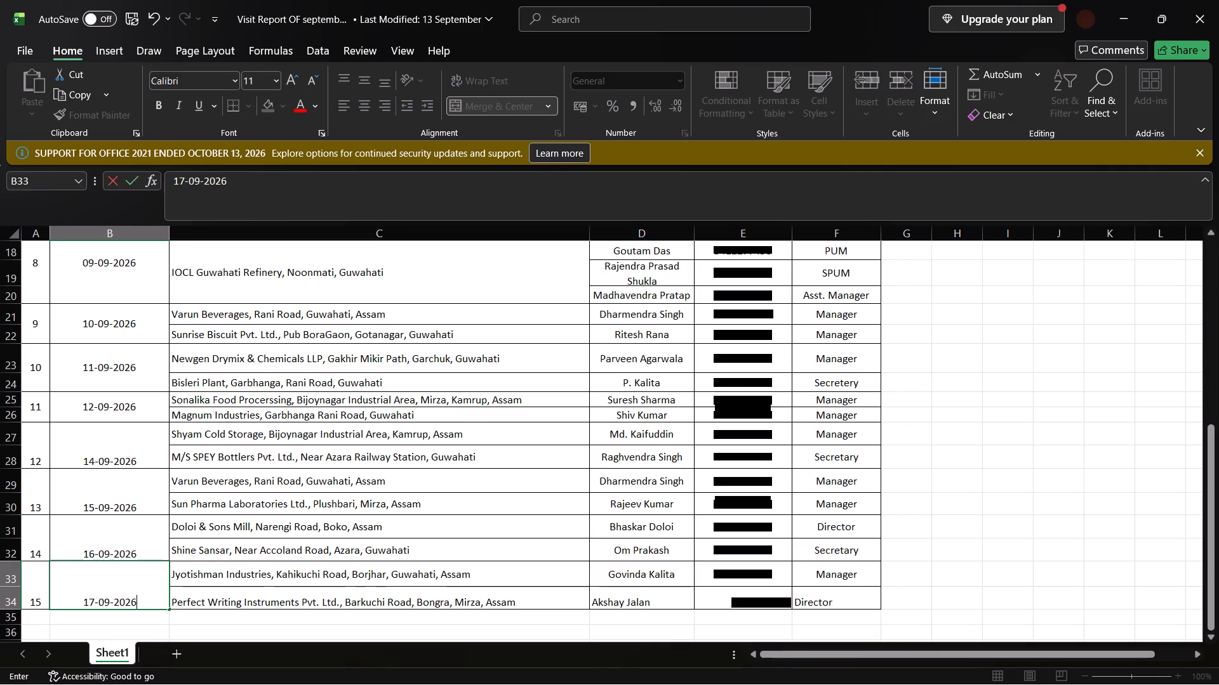
Middle-align the newly entered visit dates vertically in their merged cells (B27:B34).
drag(110, 441, 109, 590)
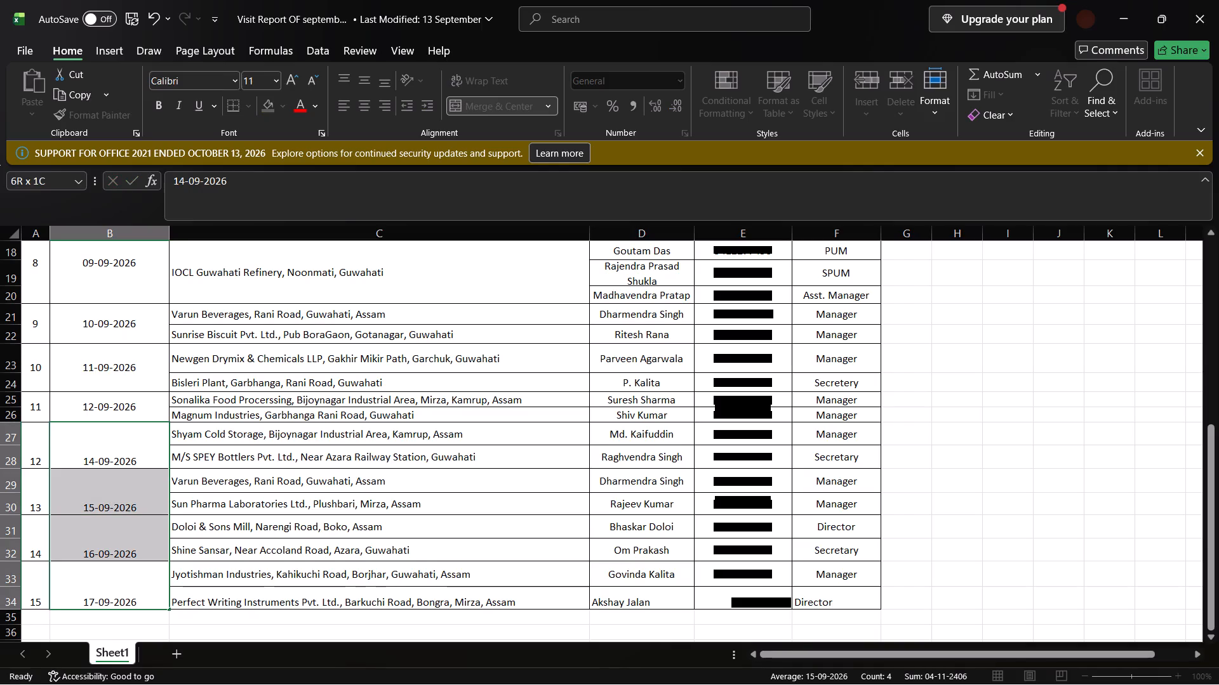
drag(109, 590, 110, 590)
click(365, 83)
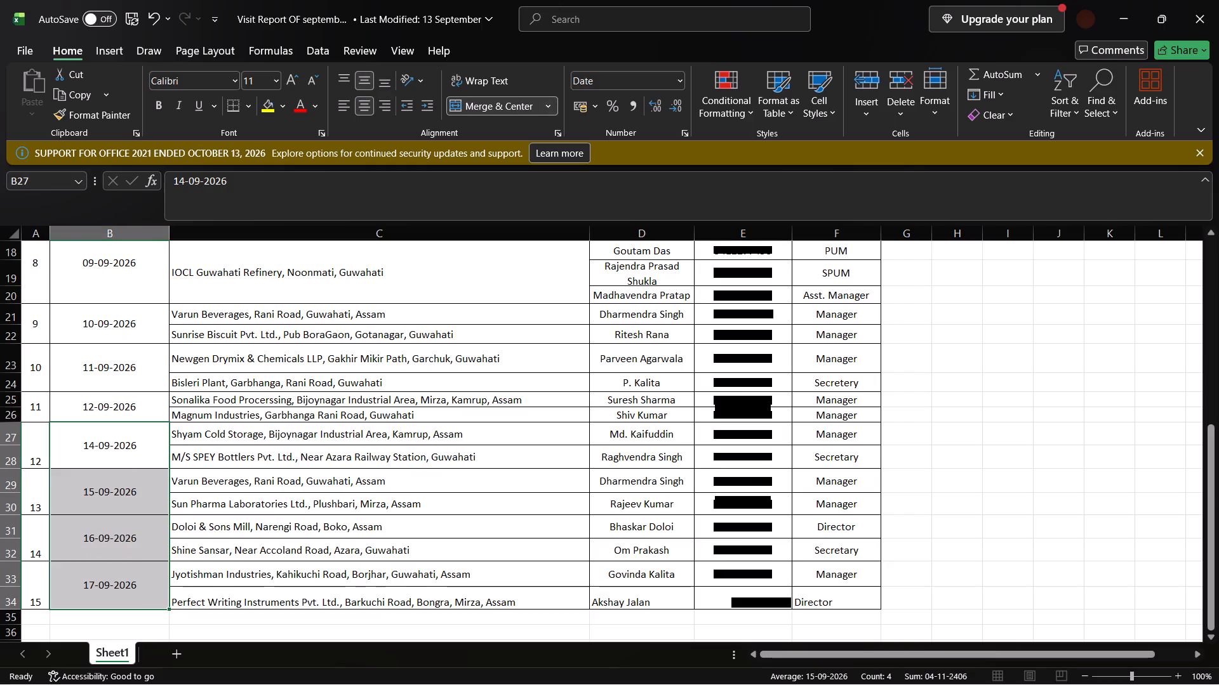
Increase the heights of rows 21, 22, 24, 25 and 26, covering the 10 to 12 September visits, for more even spacing.
drag(8, 422, 7, 434)
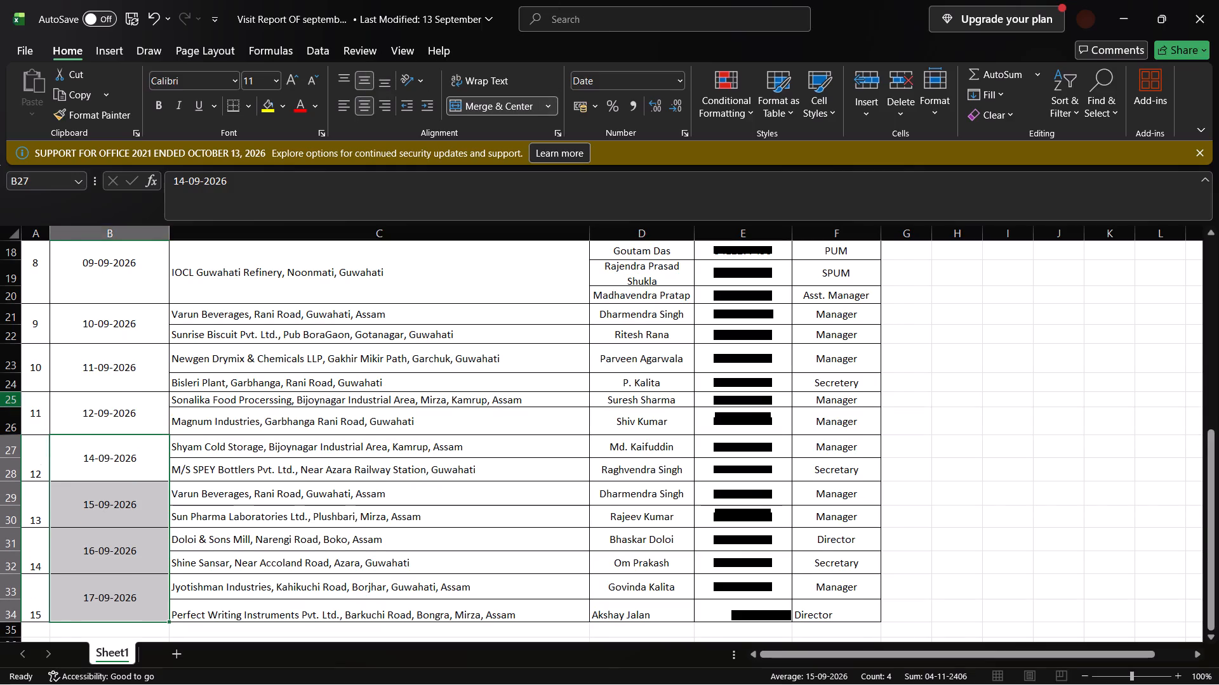
click(13, 402)
drag(12, 407, 15, 417)
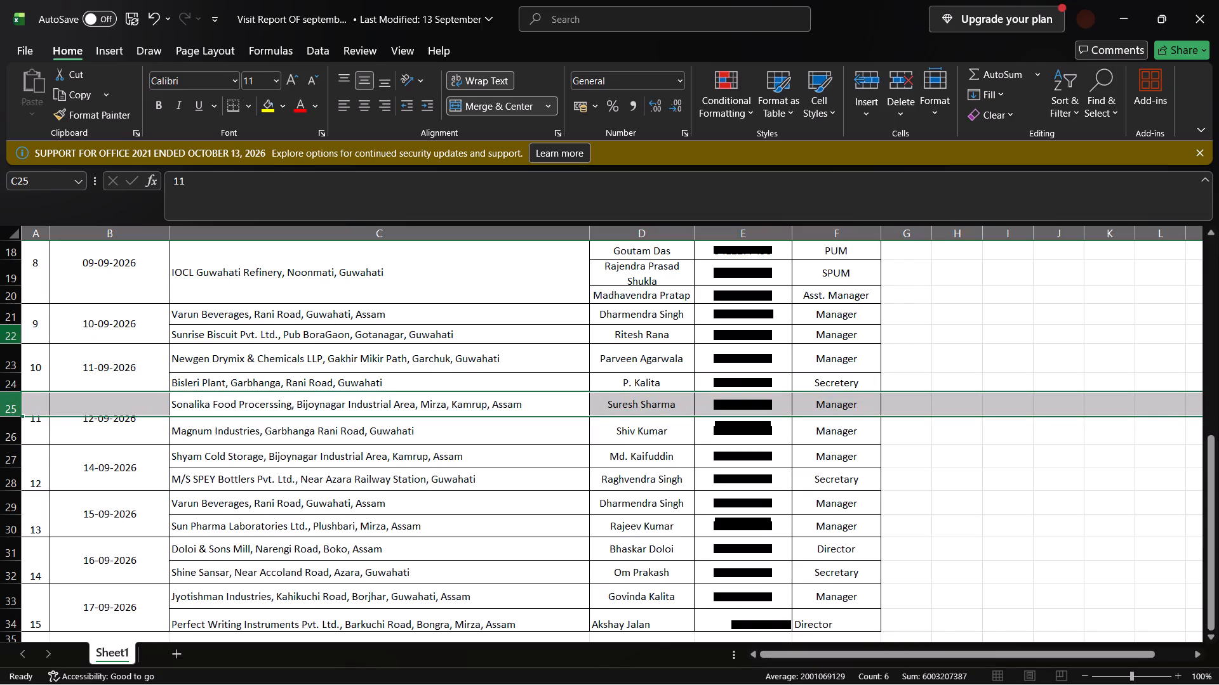
drag(15, 341, 10, 356)
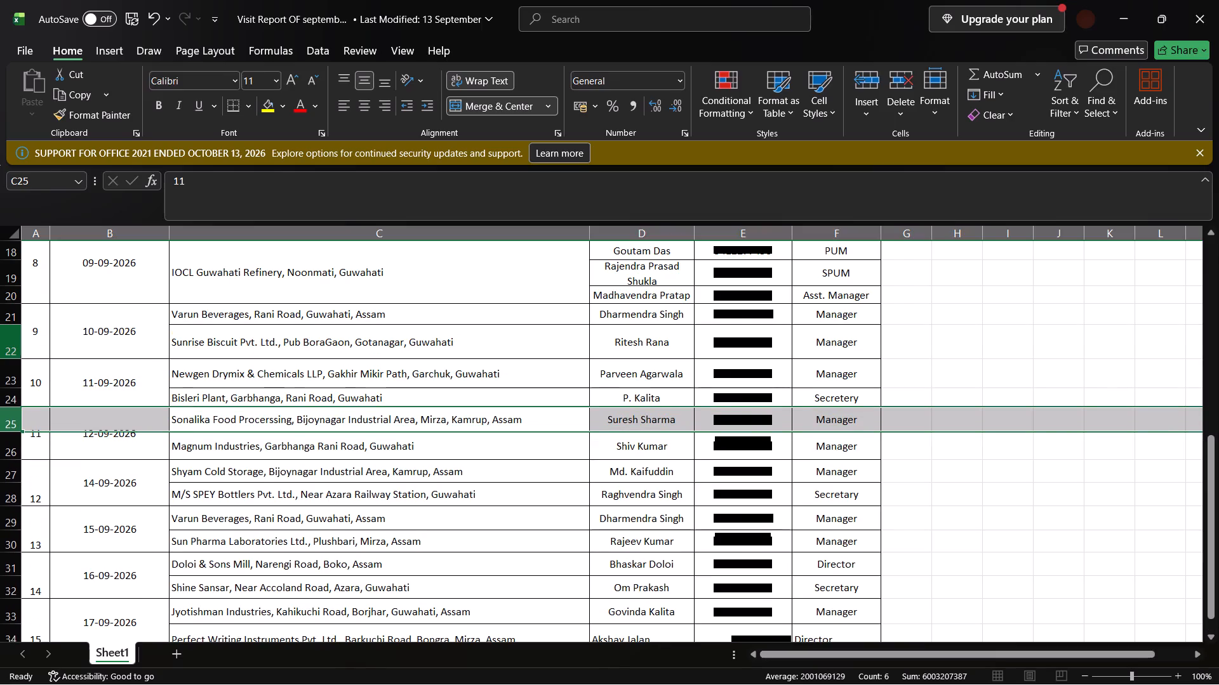
drag(13, 323, 13, 331)
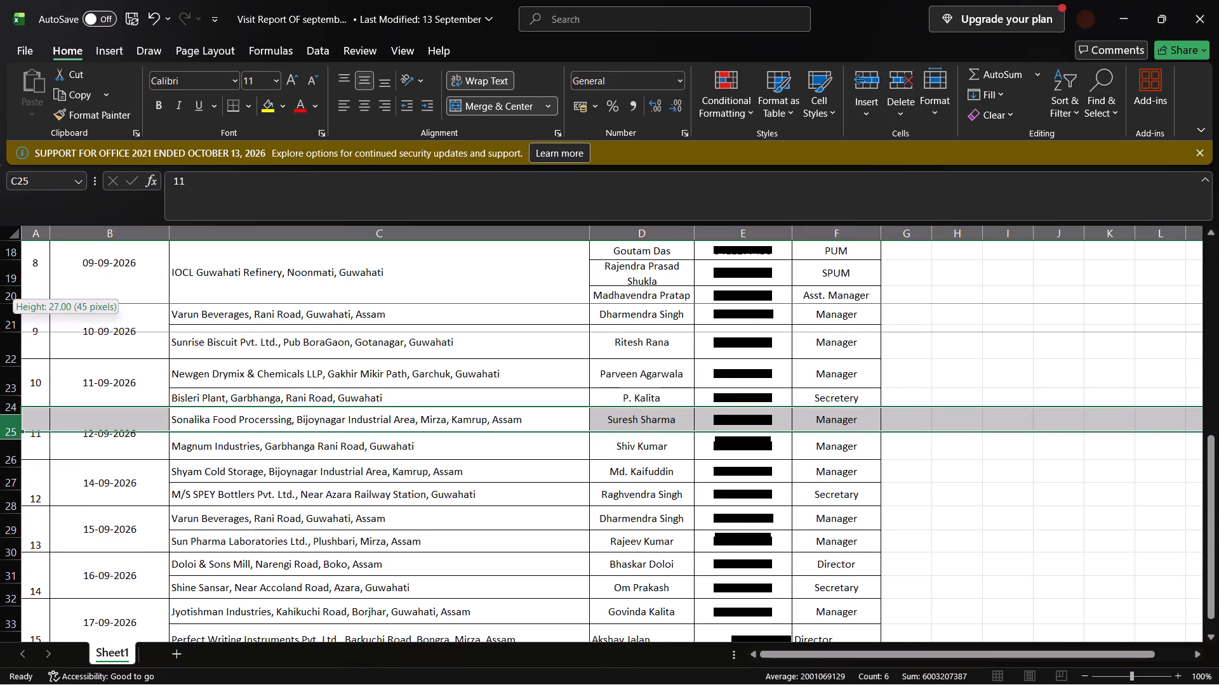
drag(13, 331, 13, 330)
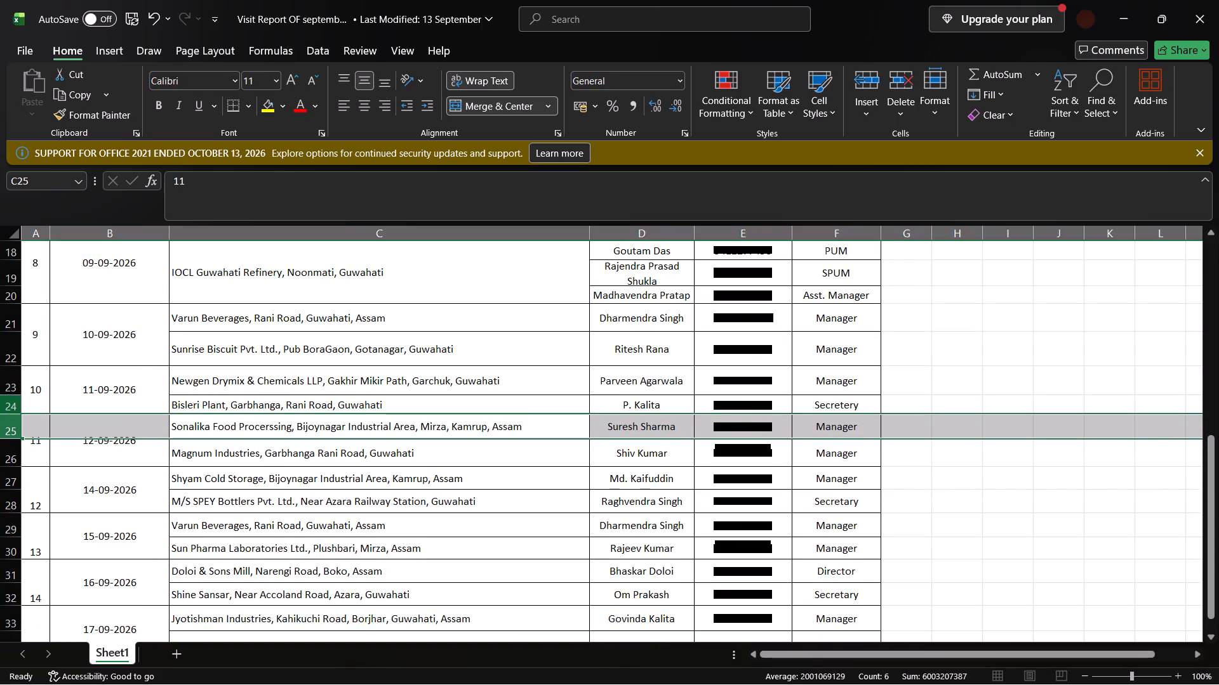
drag(11, 412, 11, 418)
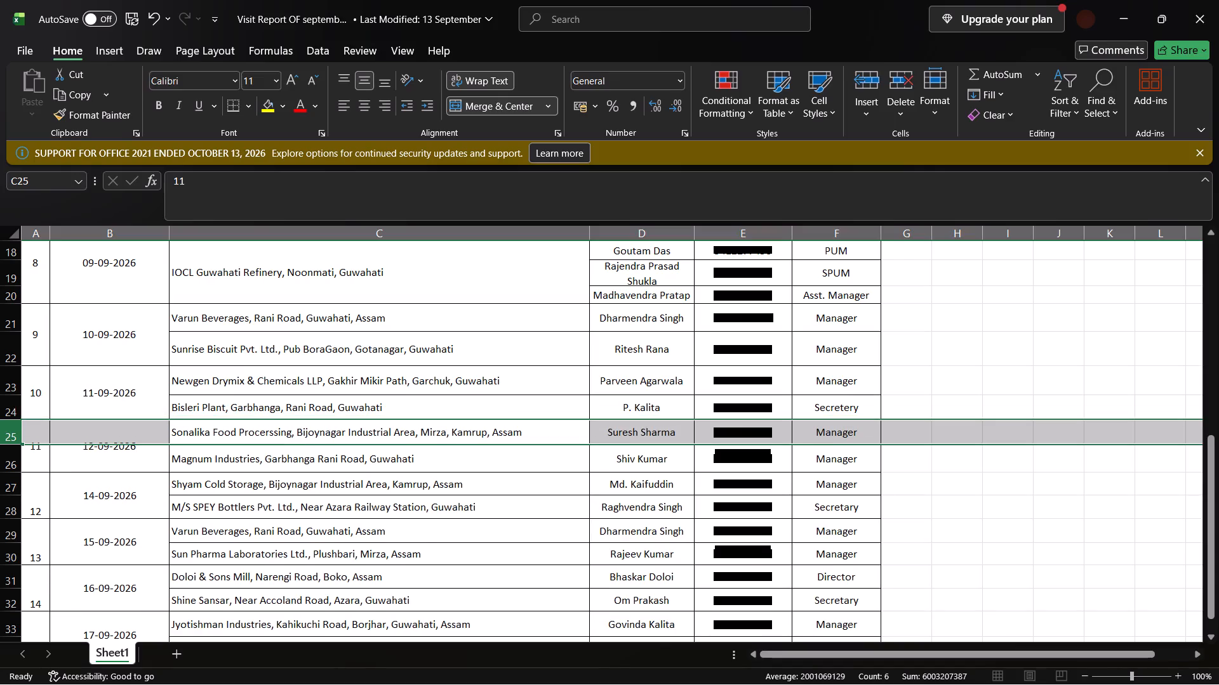
click(354, 458)
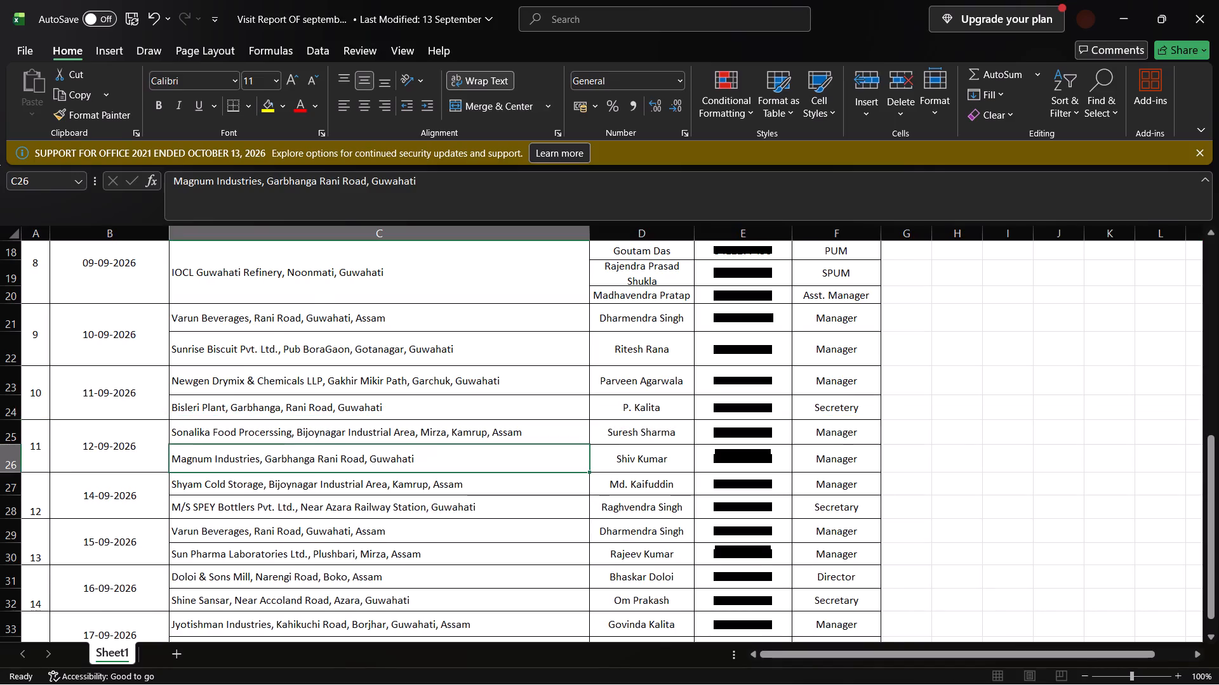
Increase the heights of rows 5, 6 and 7, holding the Jyotishman Industries, Britannia Industries and Doloi & Sons Mill visits.
scroll(354, 458, up, 2)
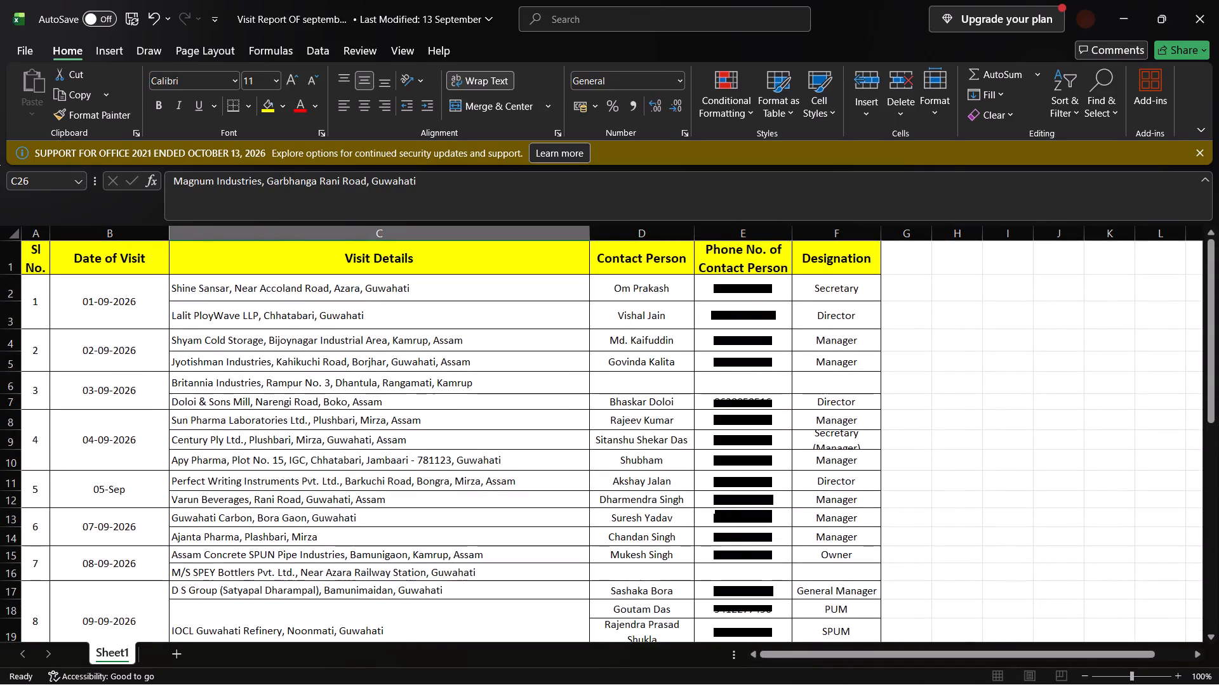
drag(11, 407, 14, 415)
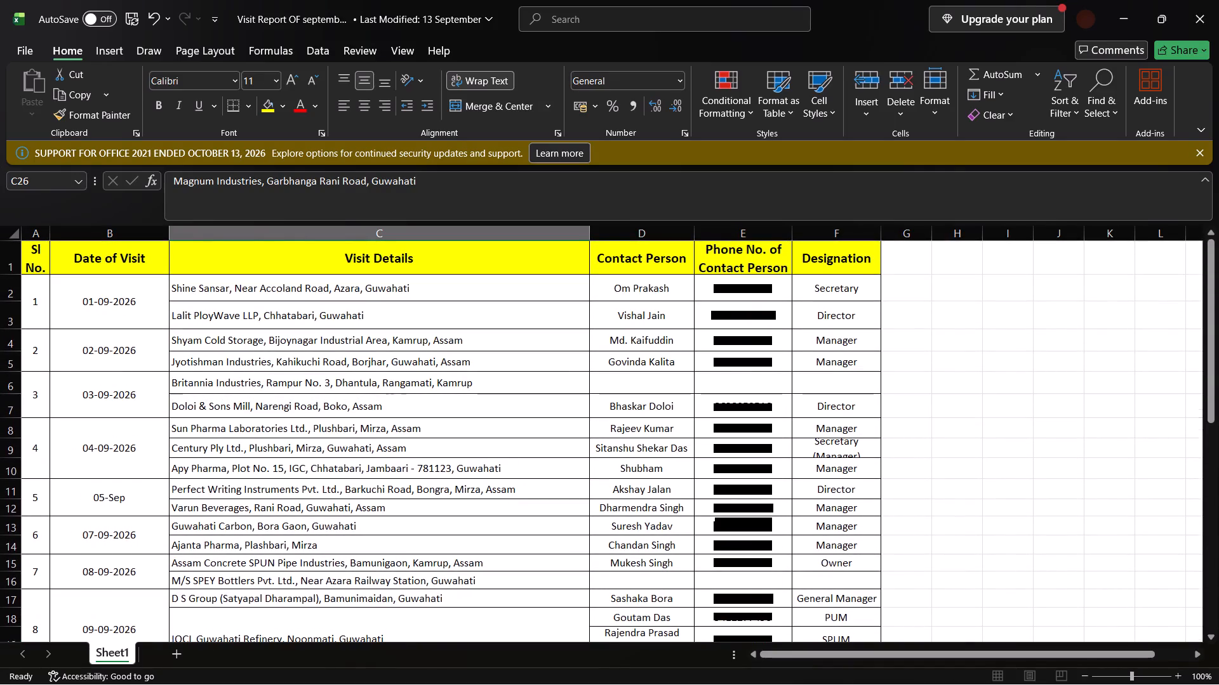
click(10, 393)
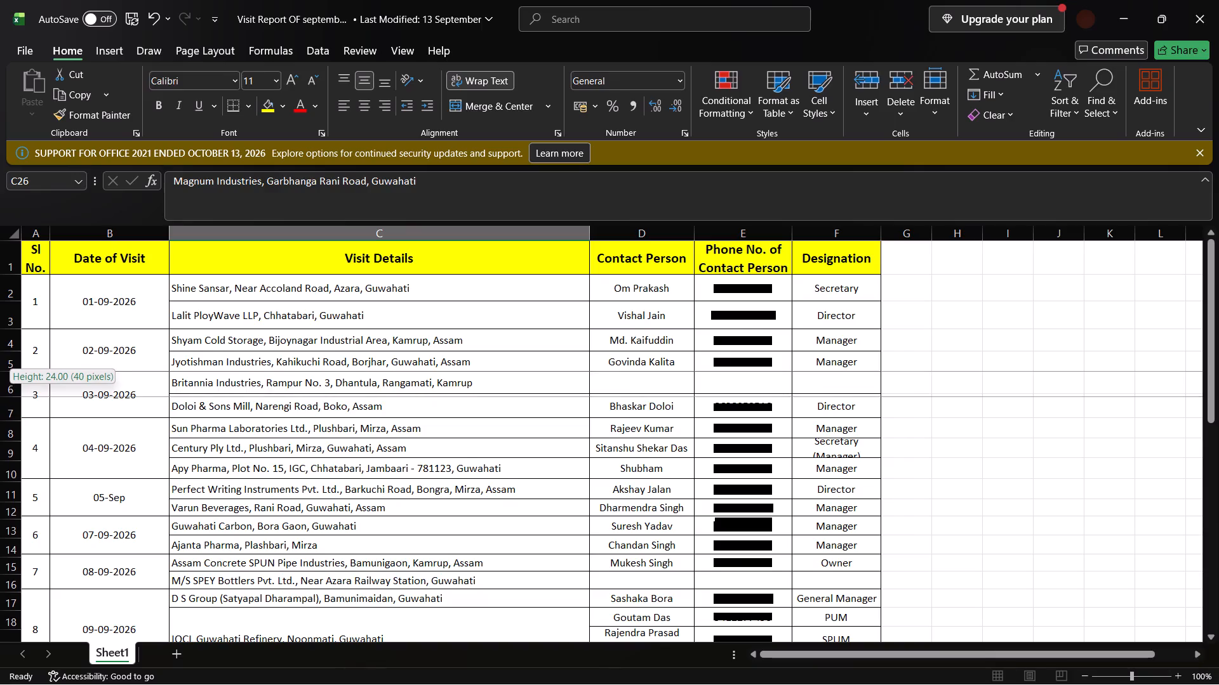
drag(11, 370, 11, 382)
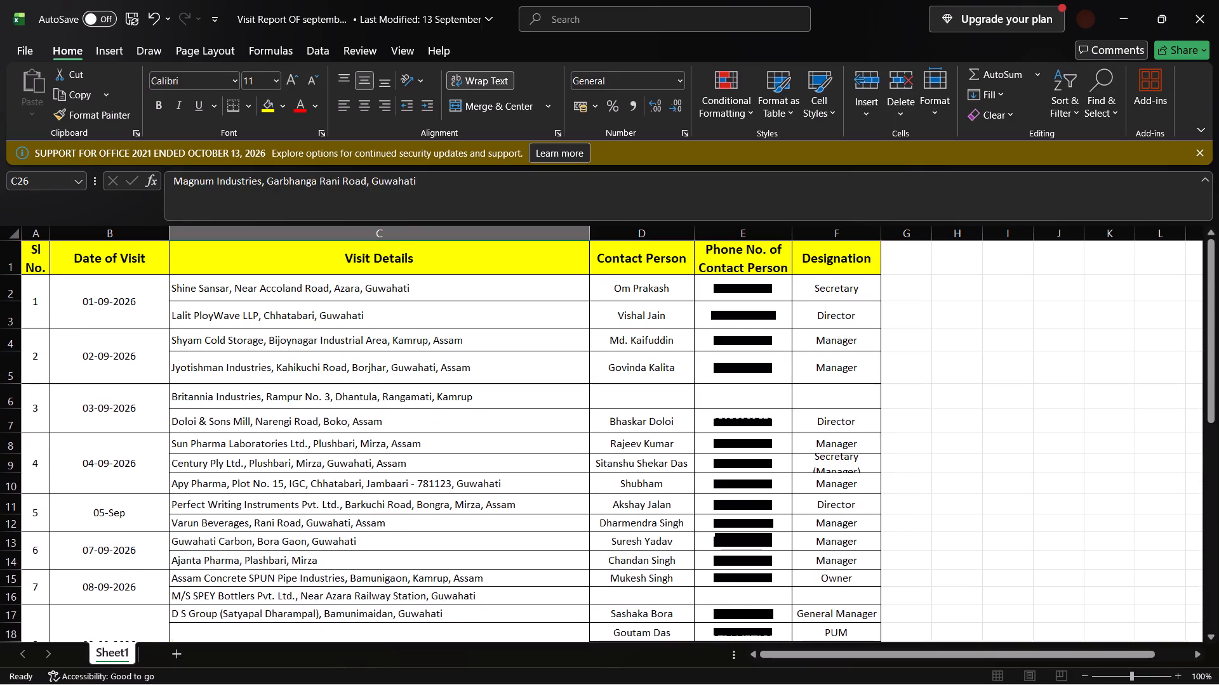
Increase the heights of rows 2, 3 and 4, holding the Shine Sansar, Lalit PloyWave and Shyam Cold Storage visits.
drag(14, 351, 12, 359)
drag(14, 330, 14, 337)
click(14, 303)
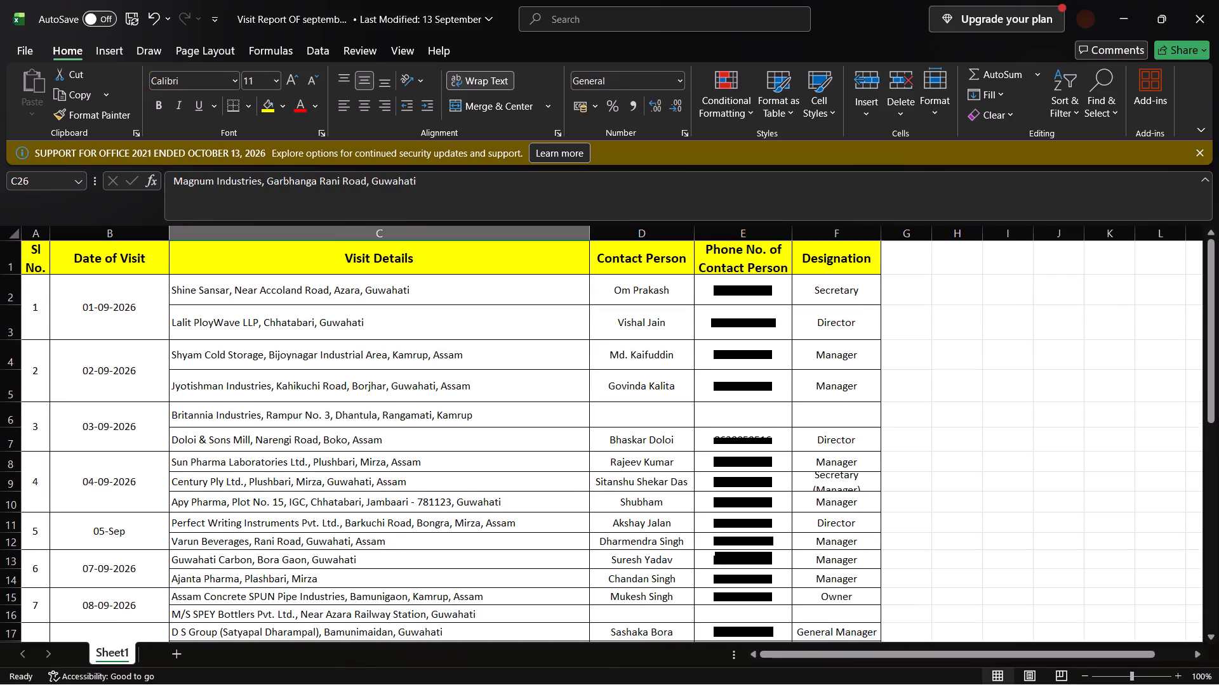
Increase the heights of rows 8 to 13, from the Sun Pharma Laboratories visit to the Guwahati Carbon visit.
scroll(116, 441, down, 1)
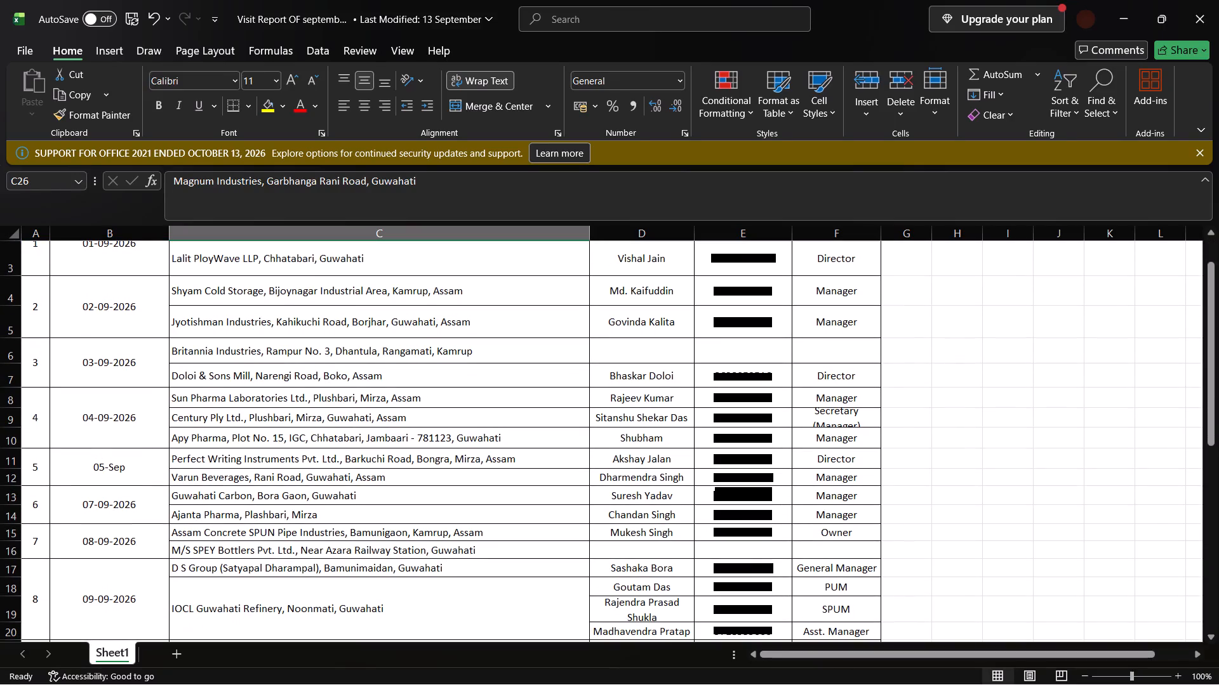
click(13, 427)
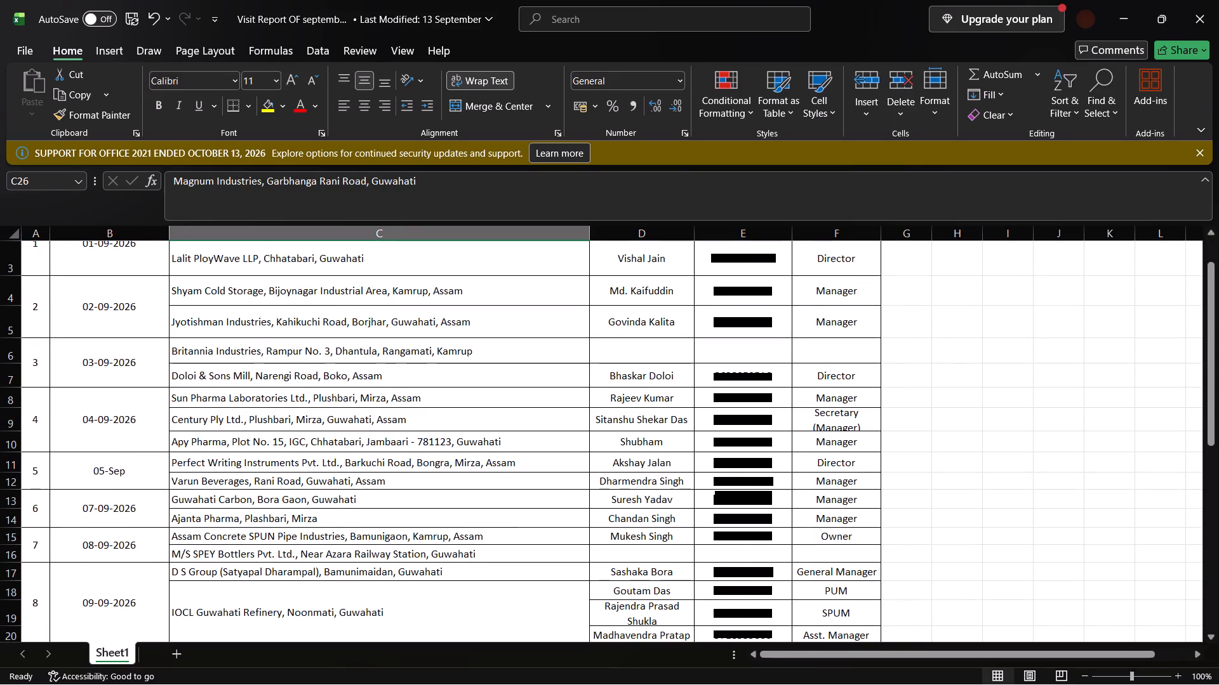
drag(6, 407, 6, 412)
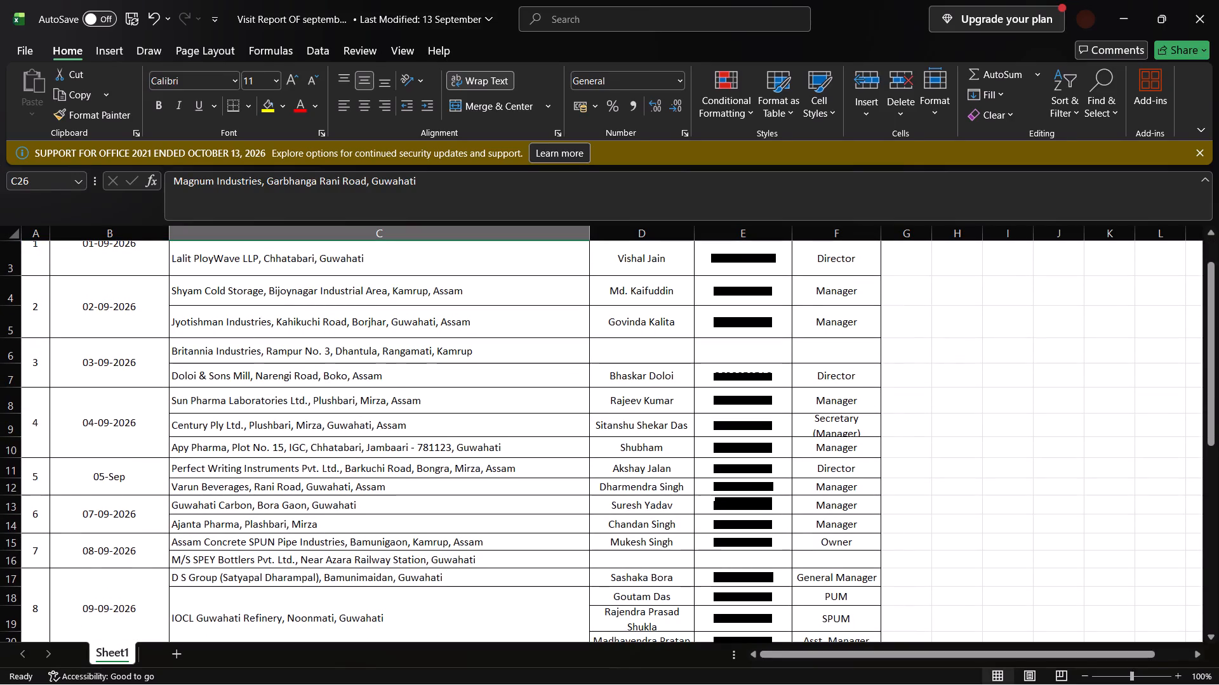
click(7, 455)
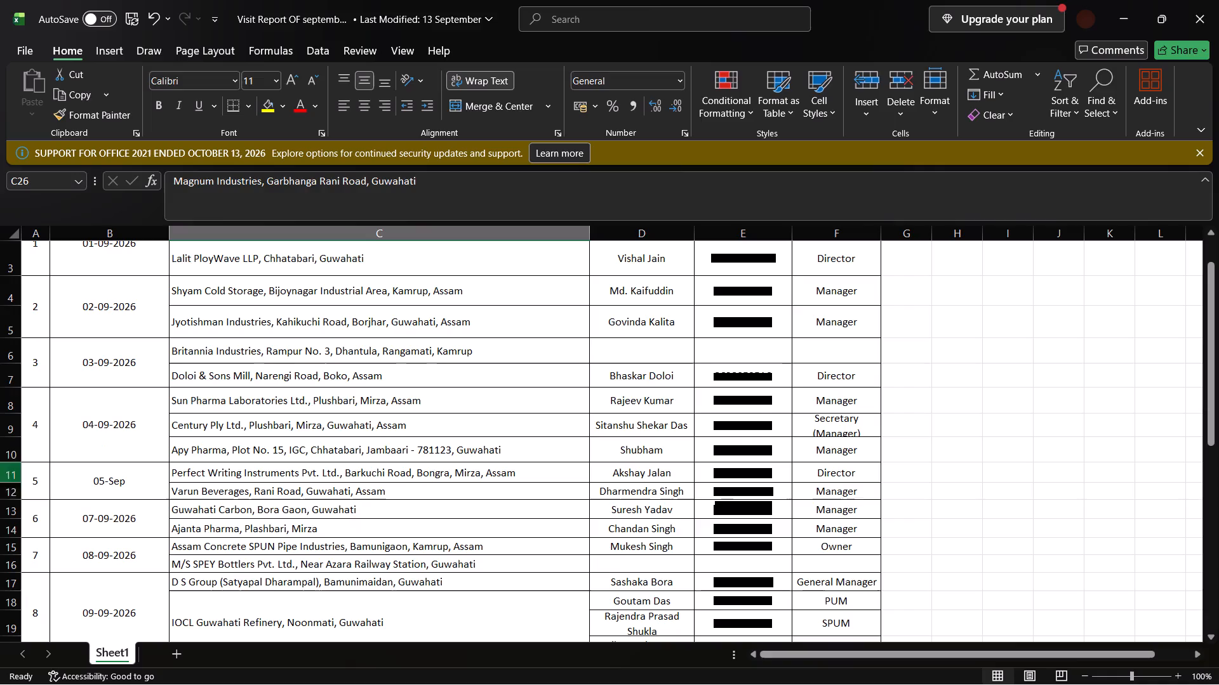
drag(6, 485, 6, 491)
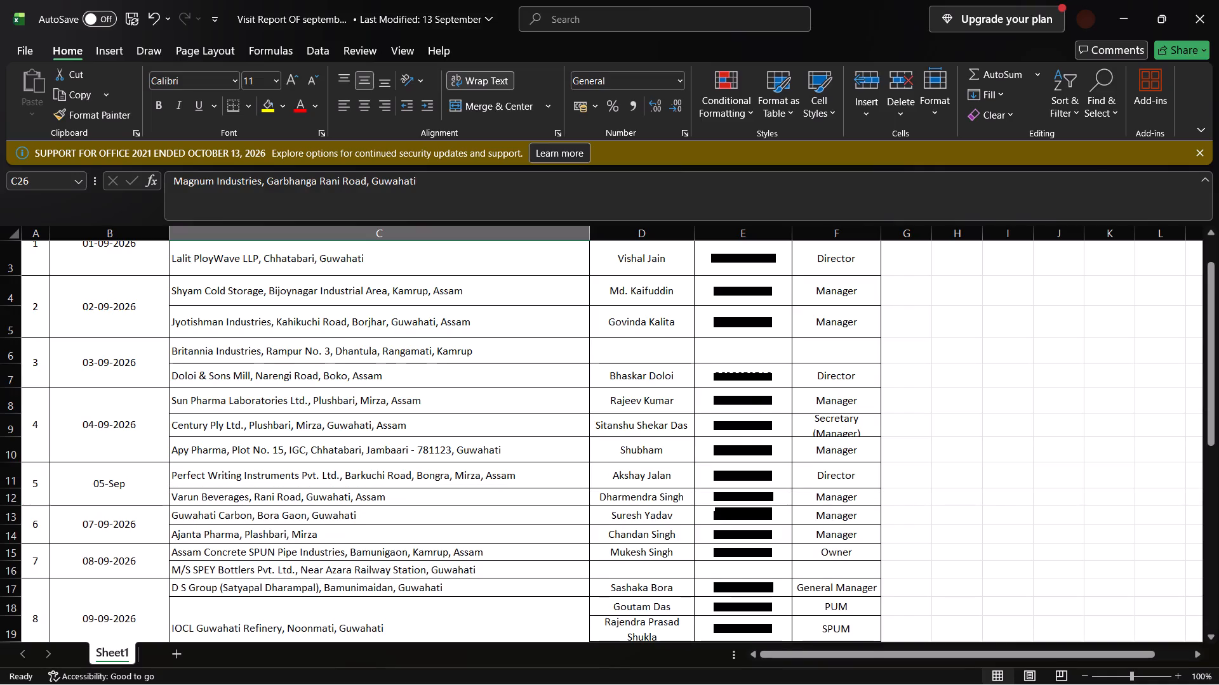
drag(13, 507, 13, 515)
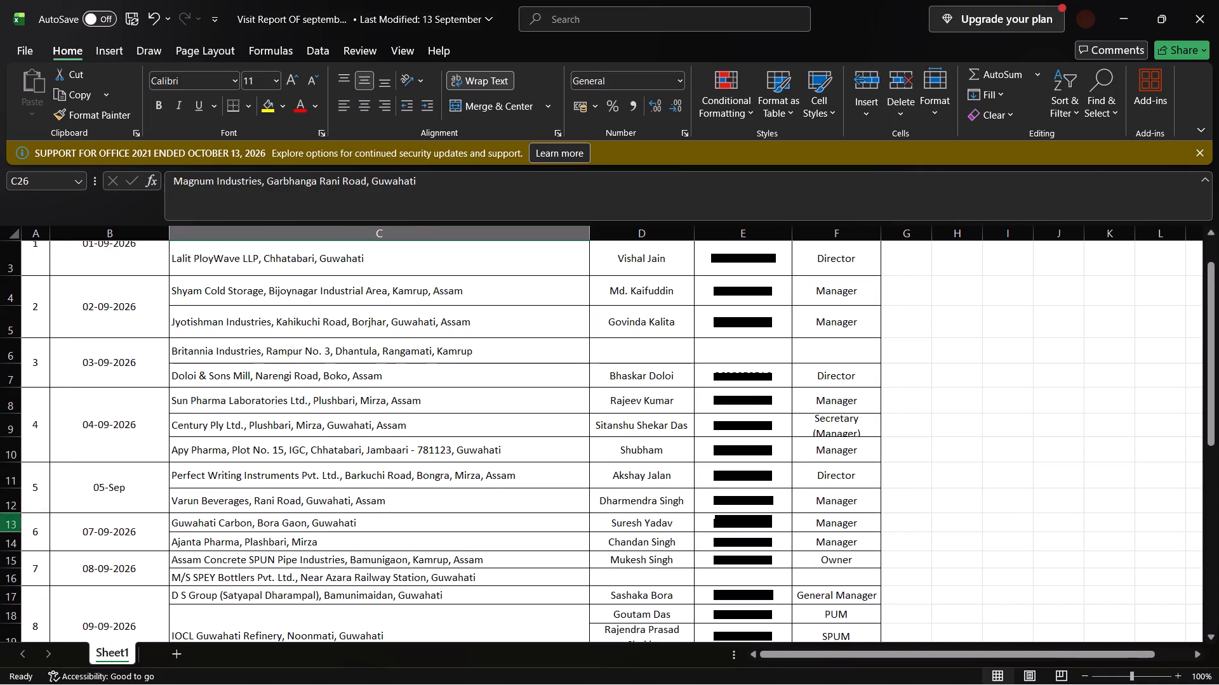
drag(12, 531, 11, 539)
Increase the heights of rows 14 to 17, from the Ajanta Pharma visit to the D S Group visit.
scroll(11, 539, down, 1)
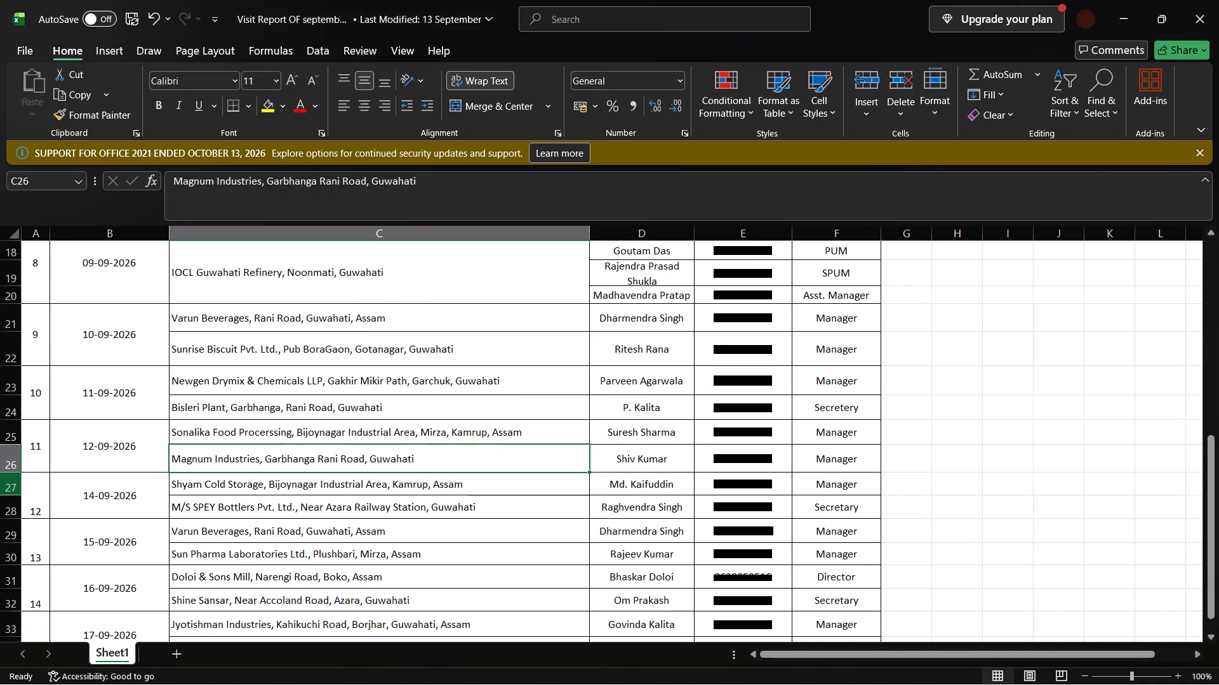
click(142, 448)
scroll(142, 448, down, 1)
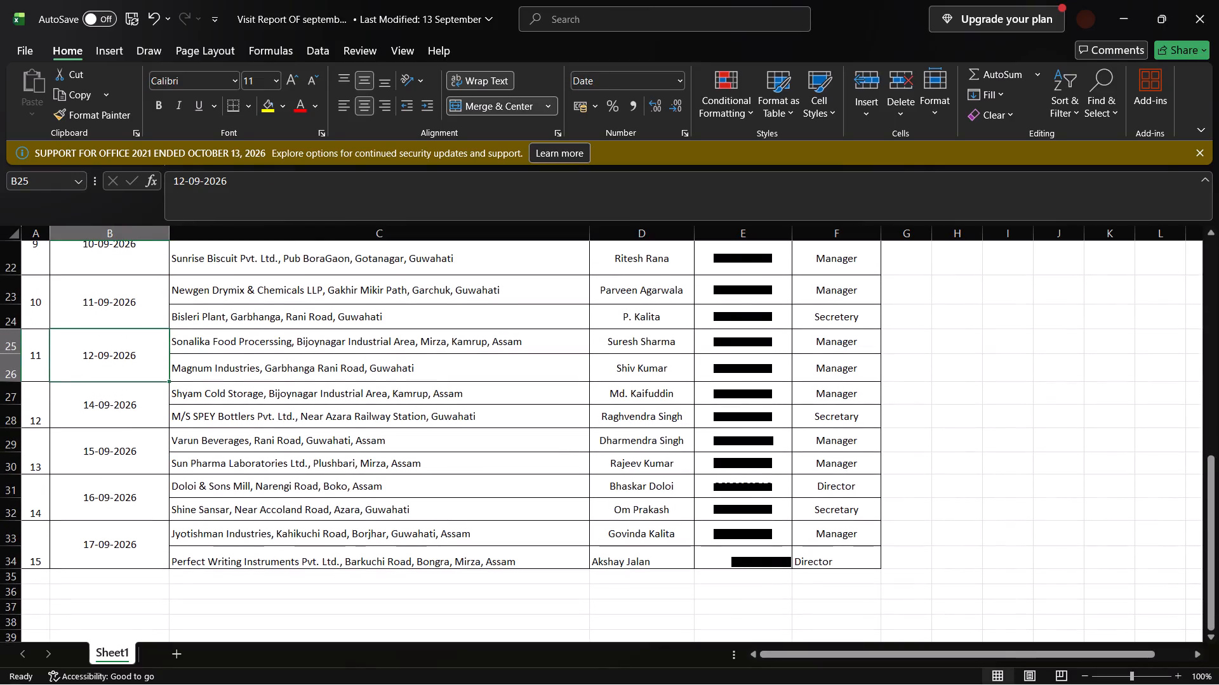
click(11, 423)
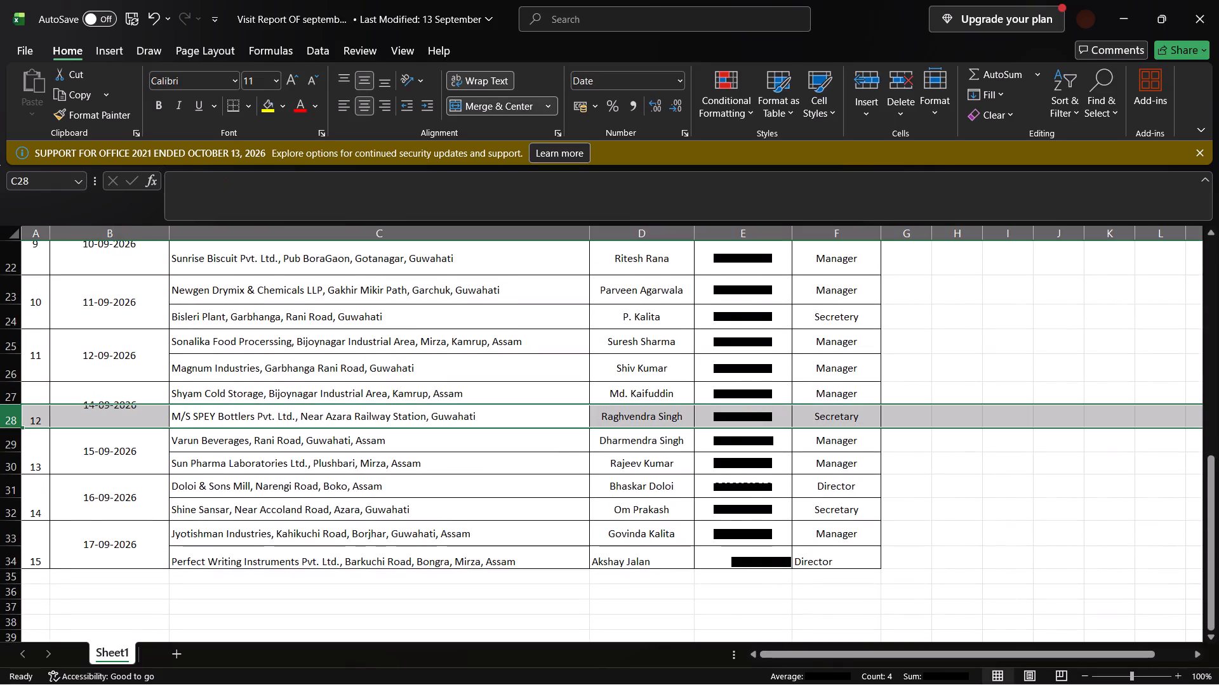
scroll(187, 415, up, 3)
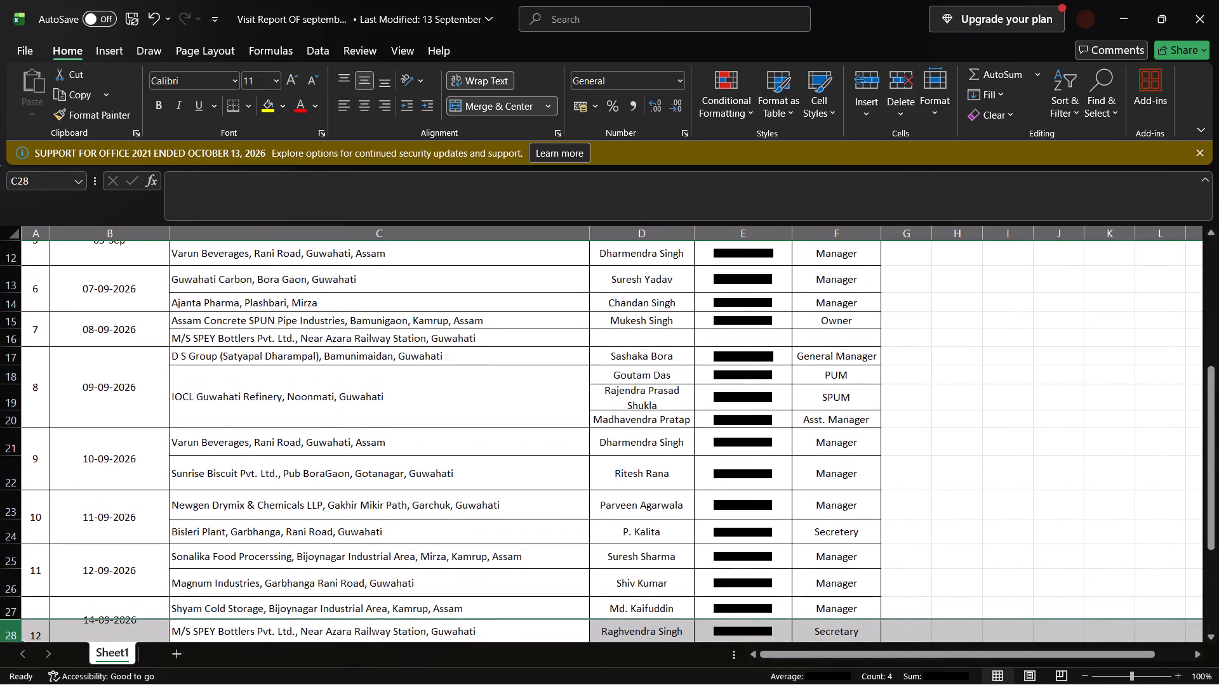
scroll(39, 321, up, 1)
scroll(73, 396, up, 1)
scroll(73, 396, right, 1)
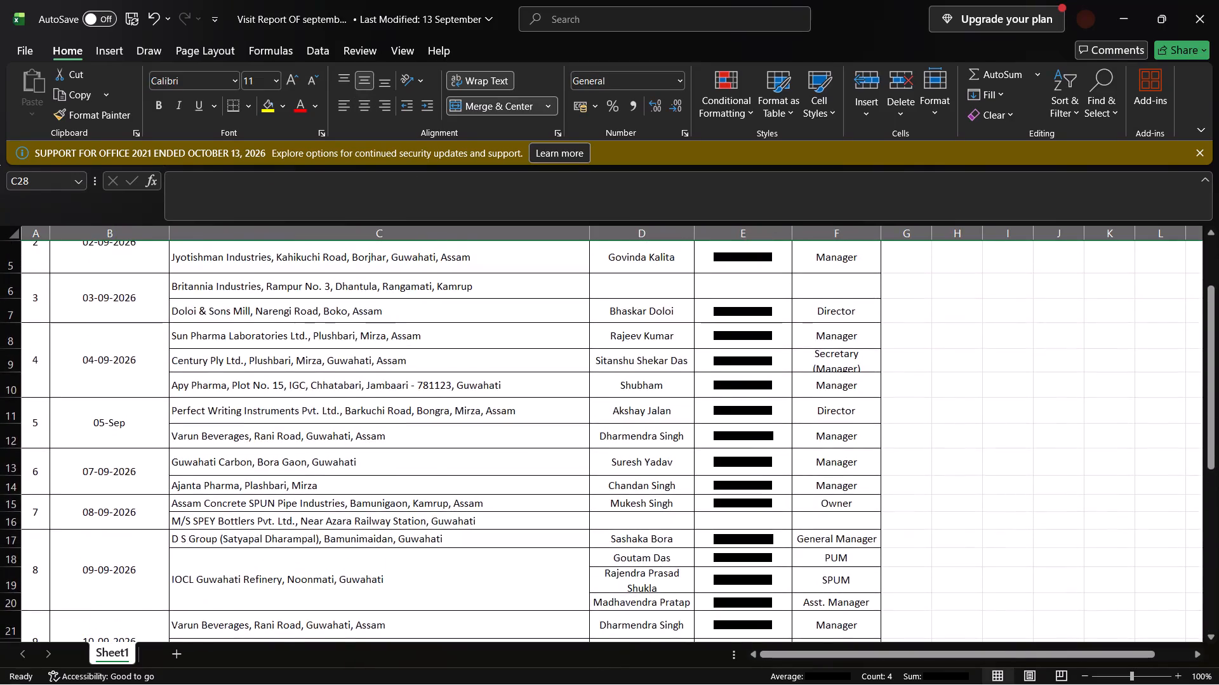
scroll(73, 396, right, 1)
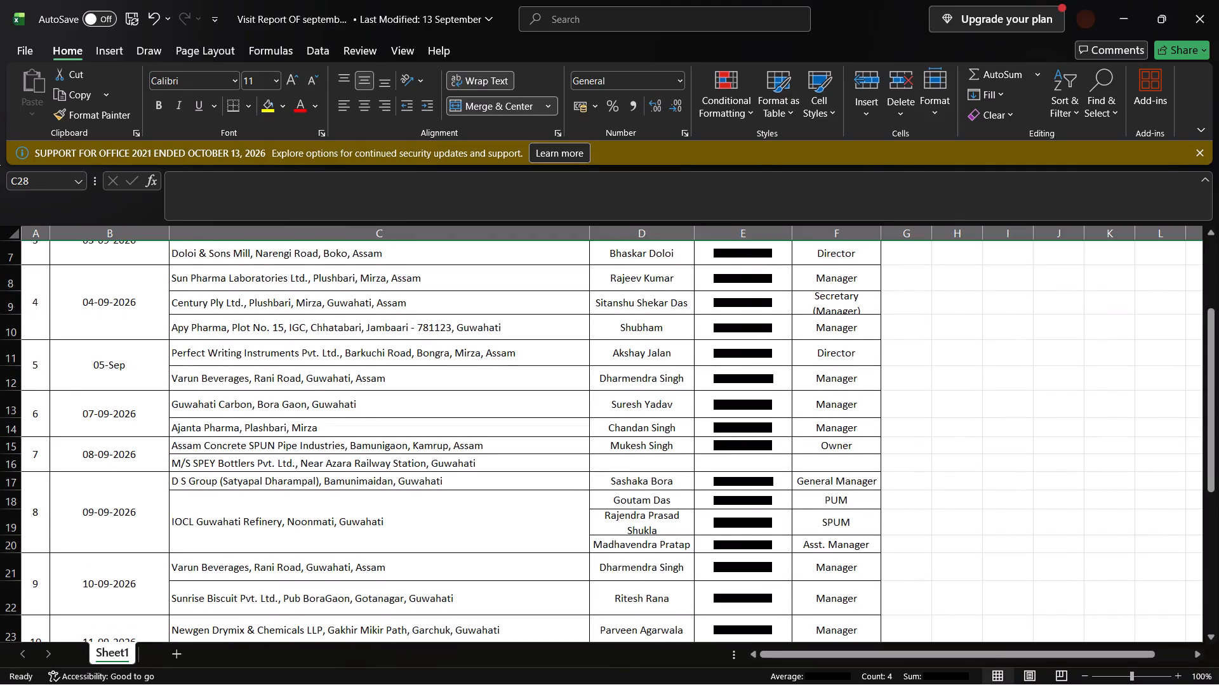
drag(5, 434, 4, 440)
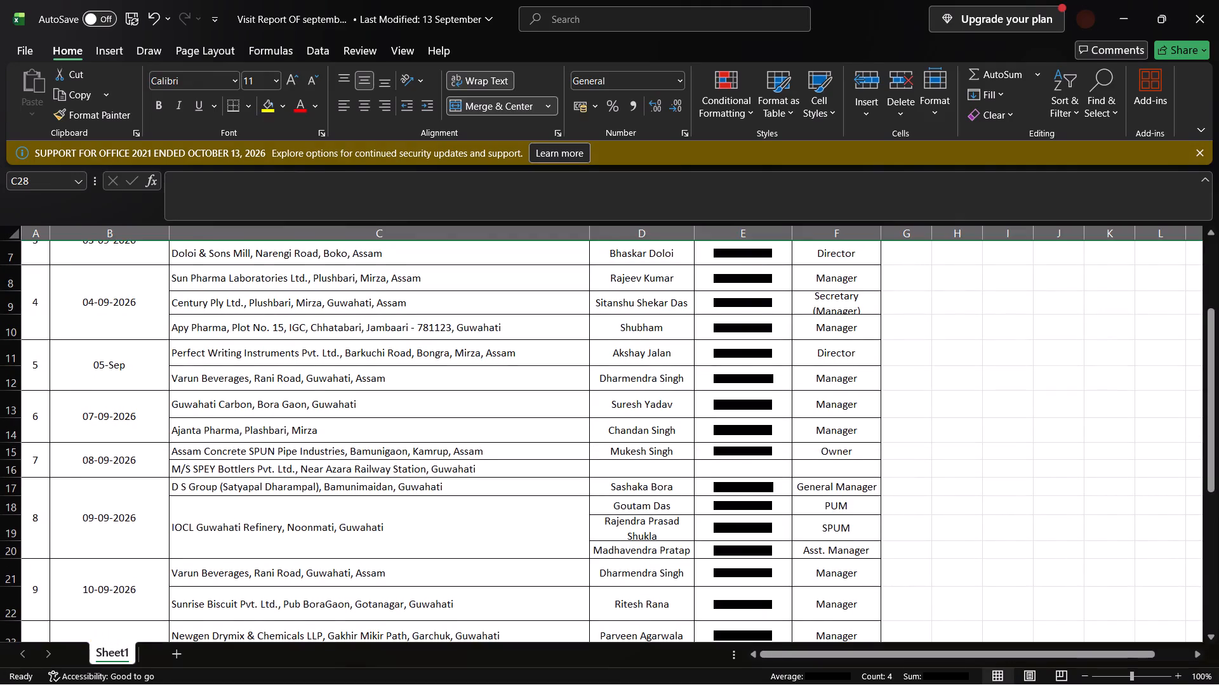
drag(13, 459, 13, 468)
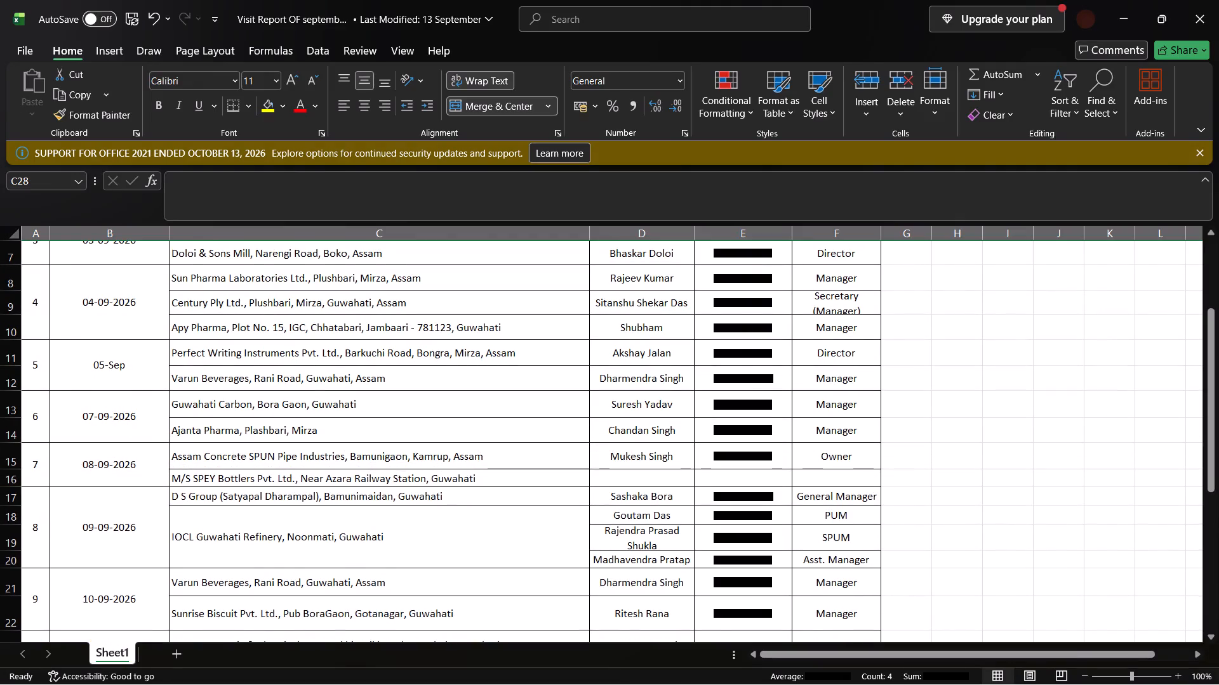
drag(8, 487, 8, 496)
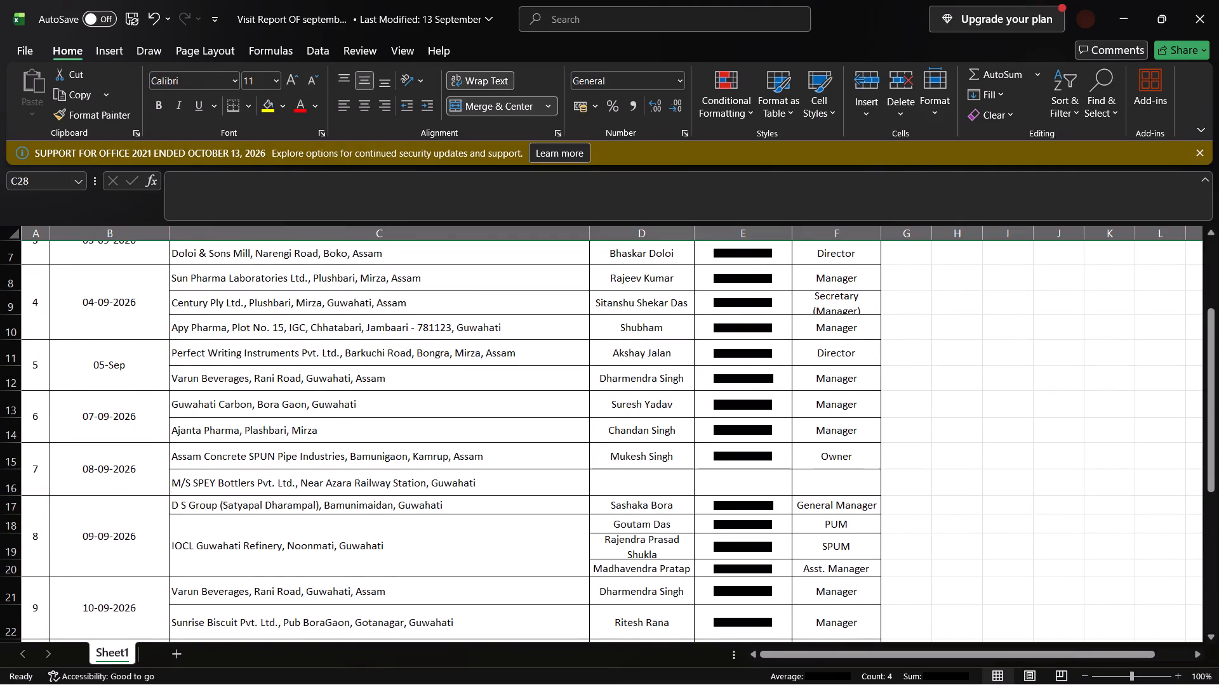
drag(8, 516, 8, 525)
Slightly reduce the height of row 22, the Sunrise Biscuit visit, to bring it closer to its neighbouring rows.
scroll(8, 525, down, 1)
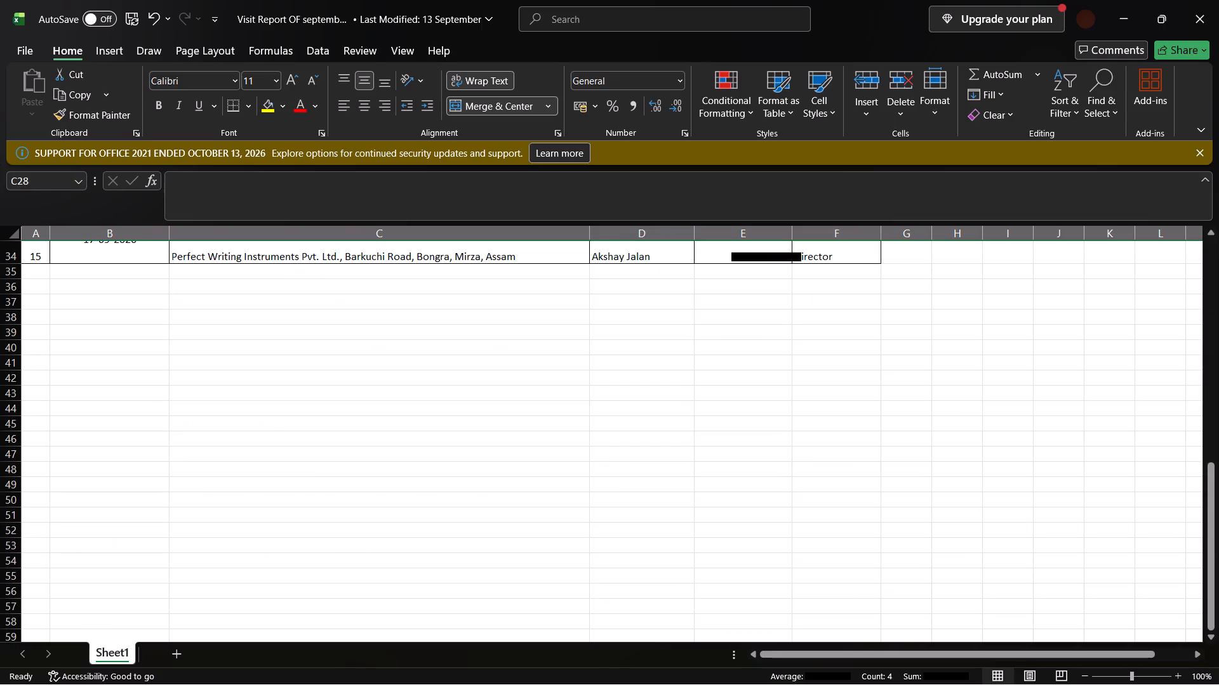
scroll(291, 453, up, 6)
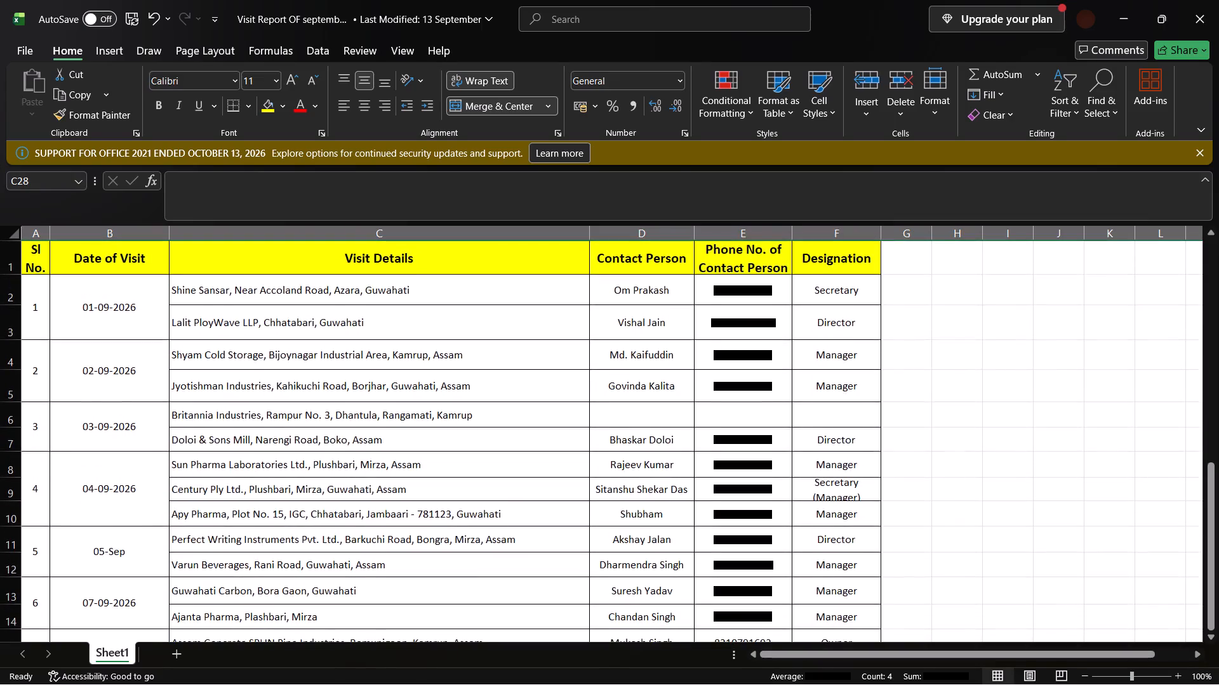
scroll(291, 453, down, 3)
scroll(291, 453, up, 2)
click(291, 453)
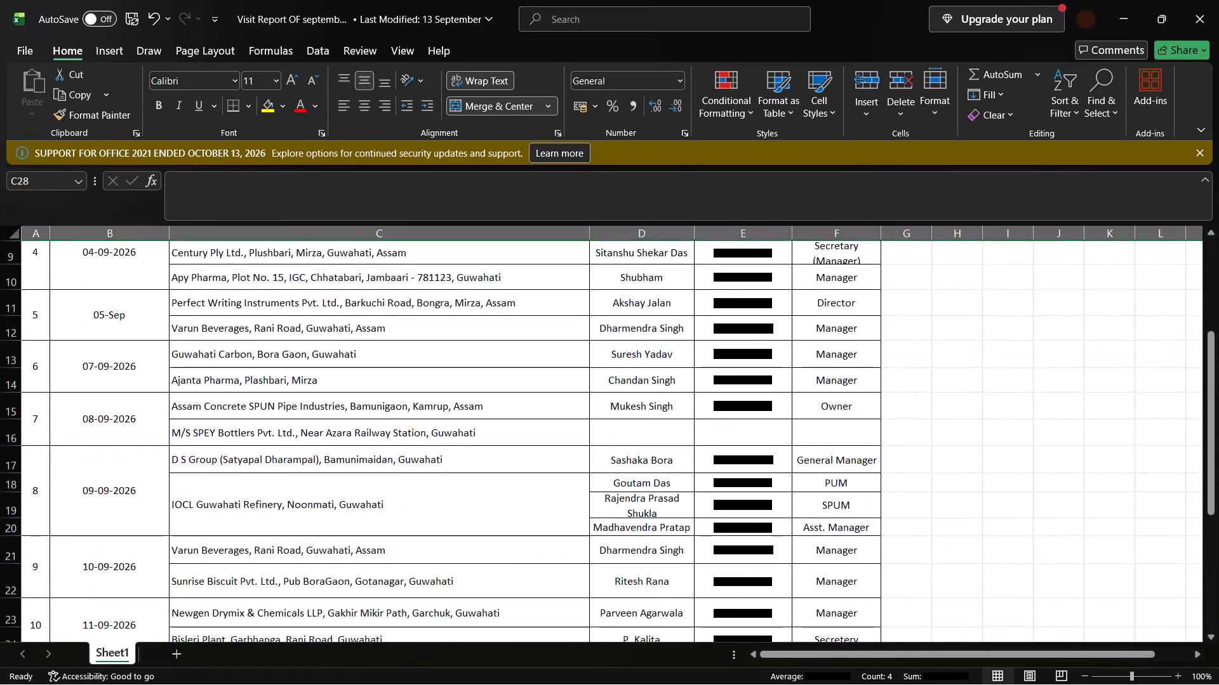
scroll(290, 415, down, 1)
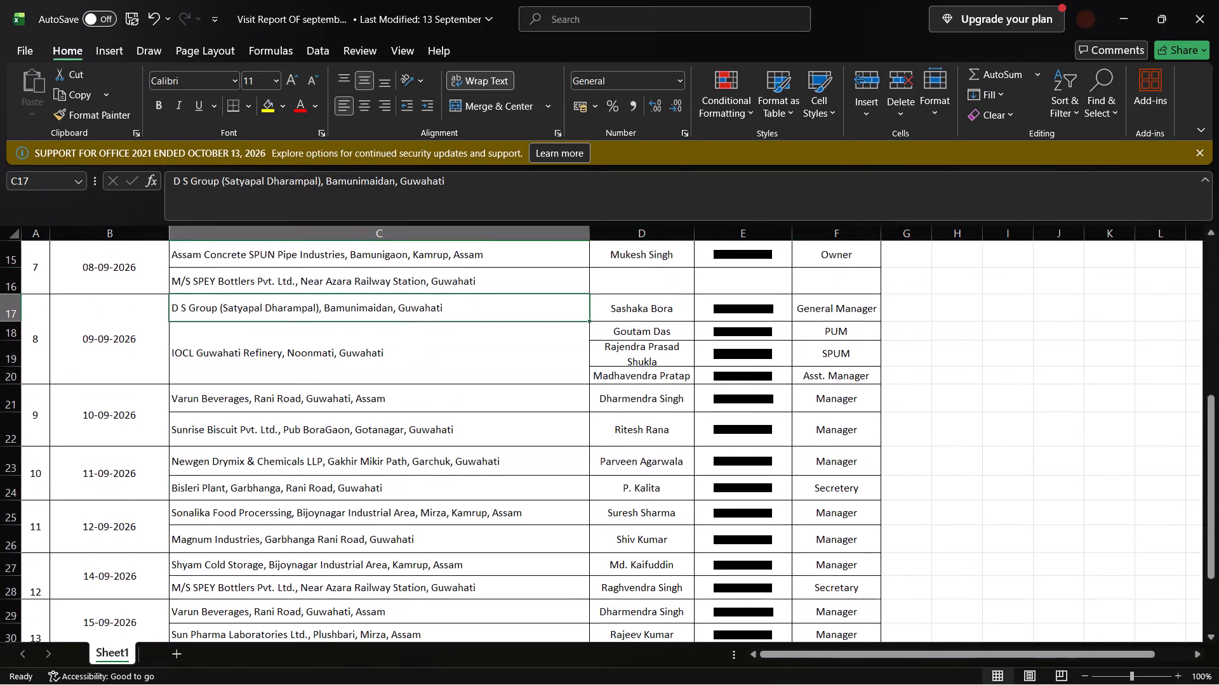
click(13, 447)
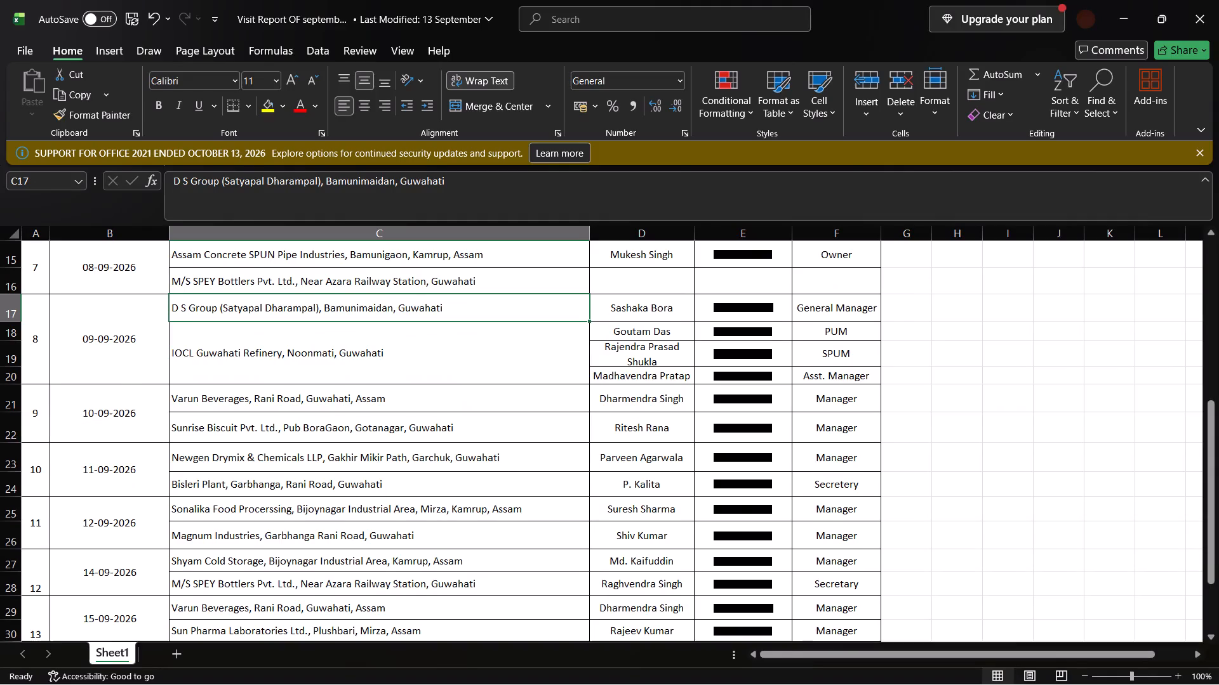
Increase the heights of rows 27 to 30, covering the 14 and 15 September visits.
scroll(237, 444, down, 1)
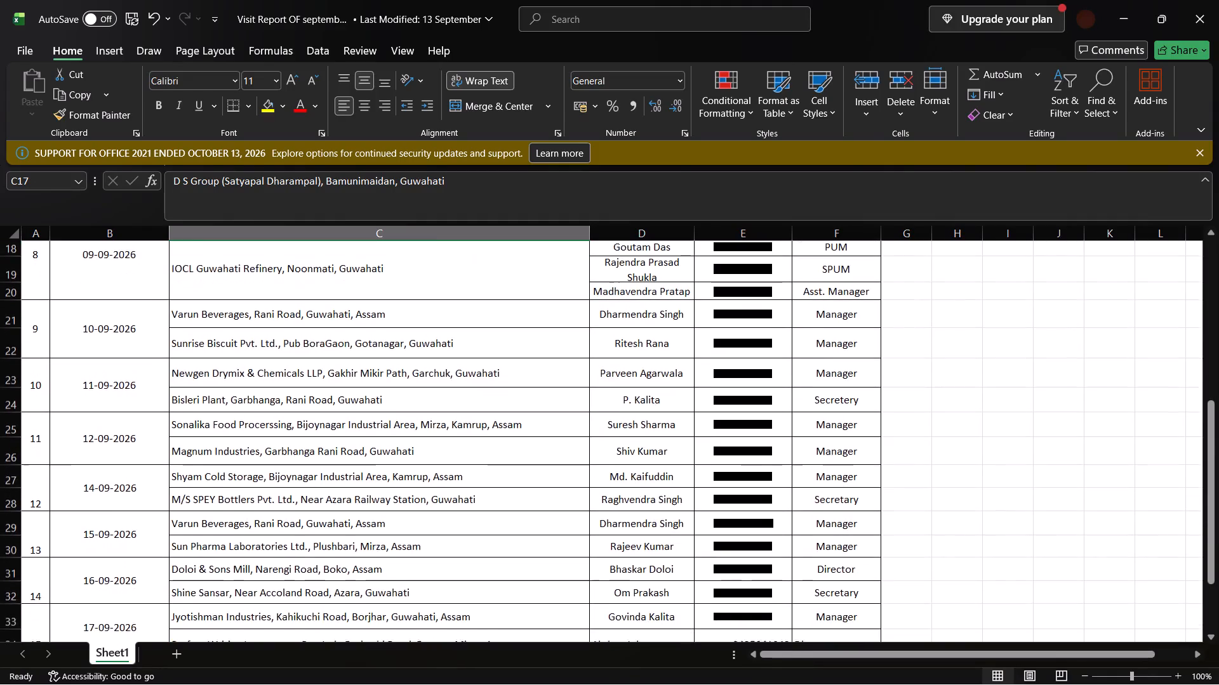
scroll(237, 444, down, 1)
drag(6, 472, 6, 473)
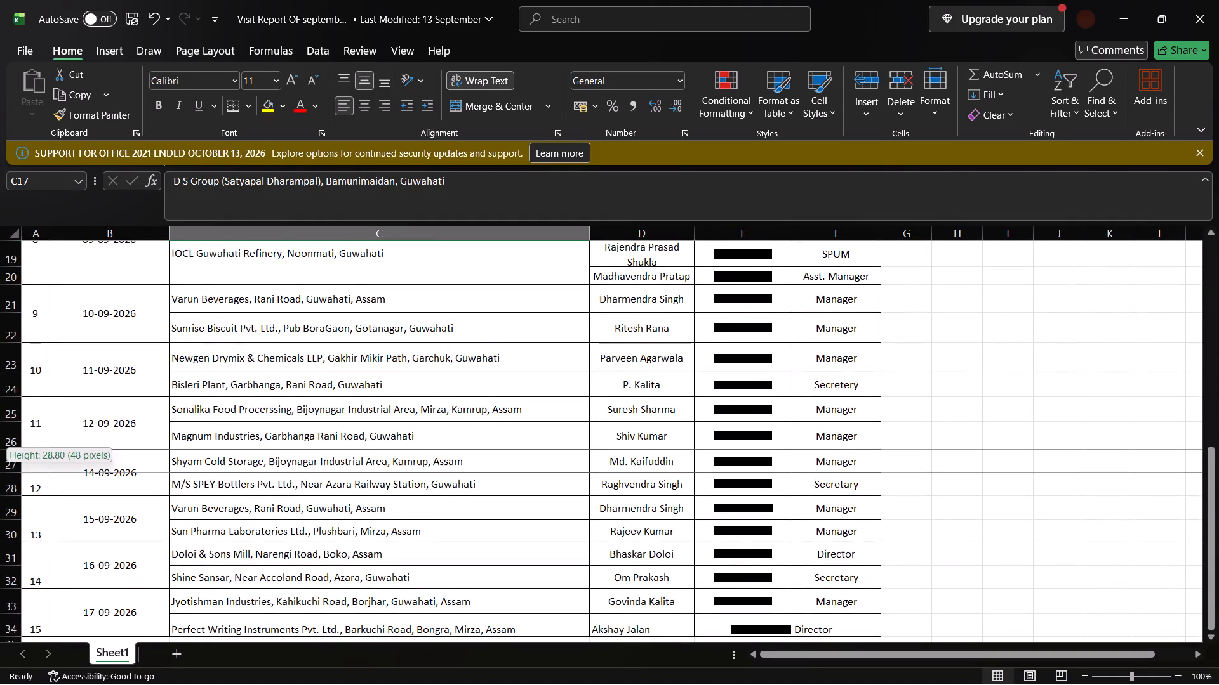
drag(6, 473, 6, 478)
click(4, 503)
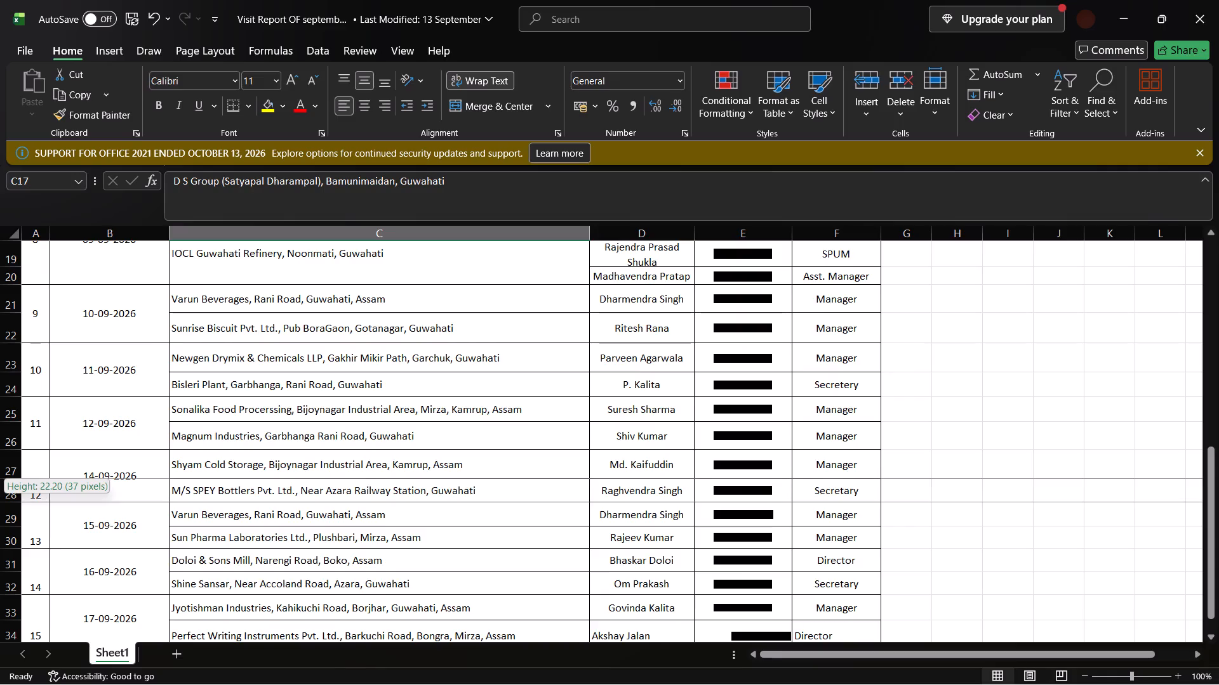
click(10, 527)
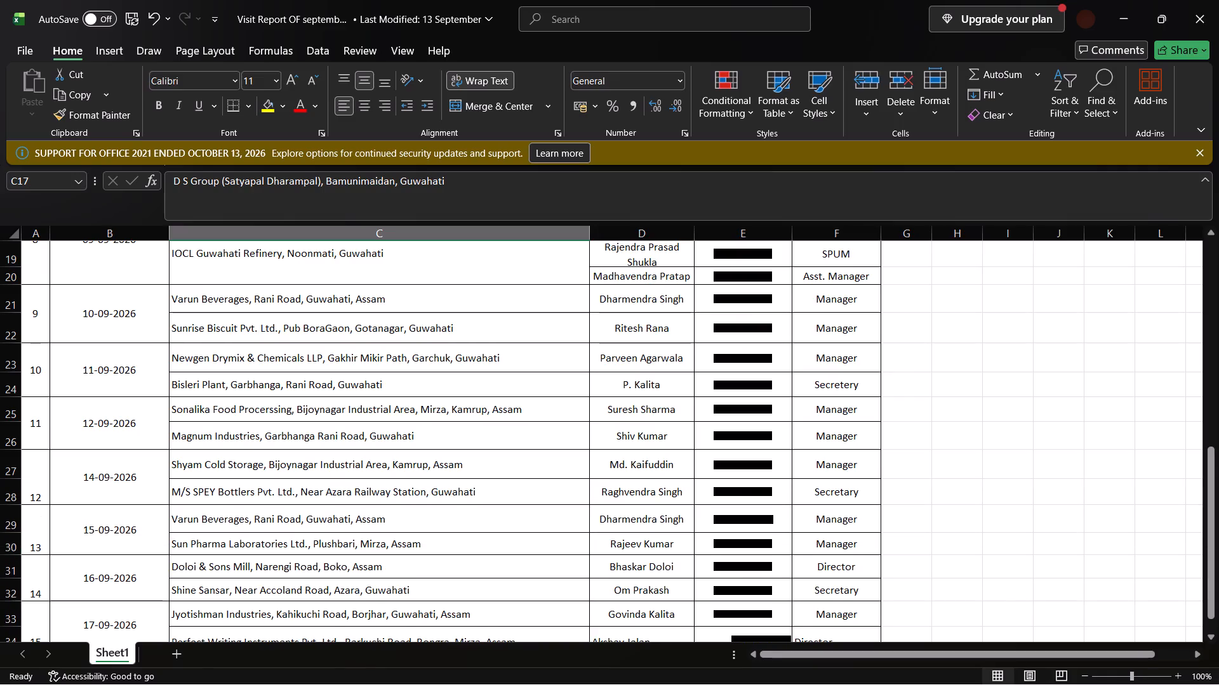
click(4, 555)
Slightly increase the heights of rows 31 to 34, covering the 16 and 17 September visits.
scroll(4, 560, down, 1)
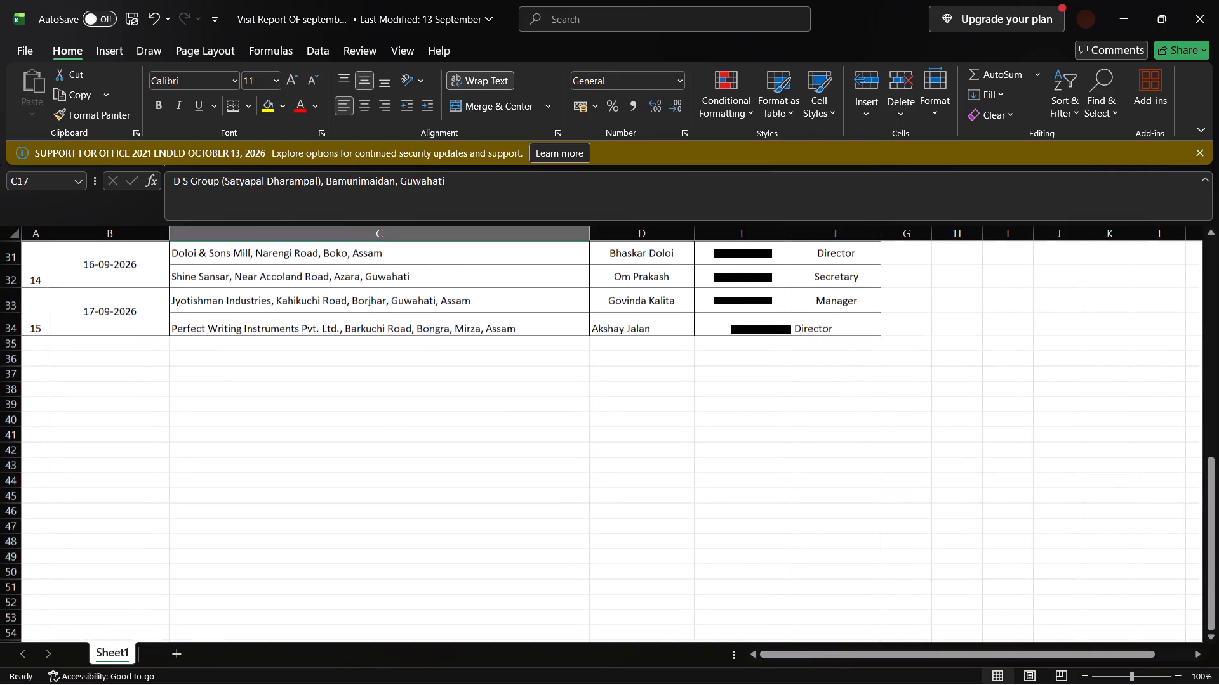
scroll(197, 469, up, 2)
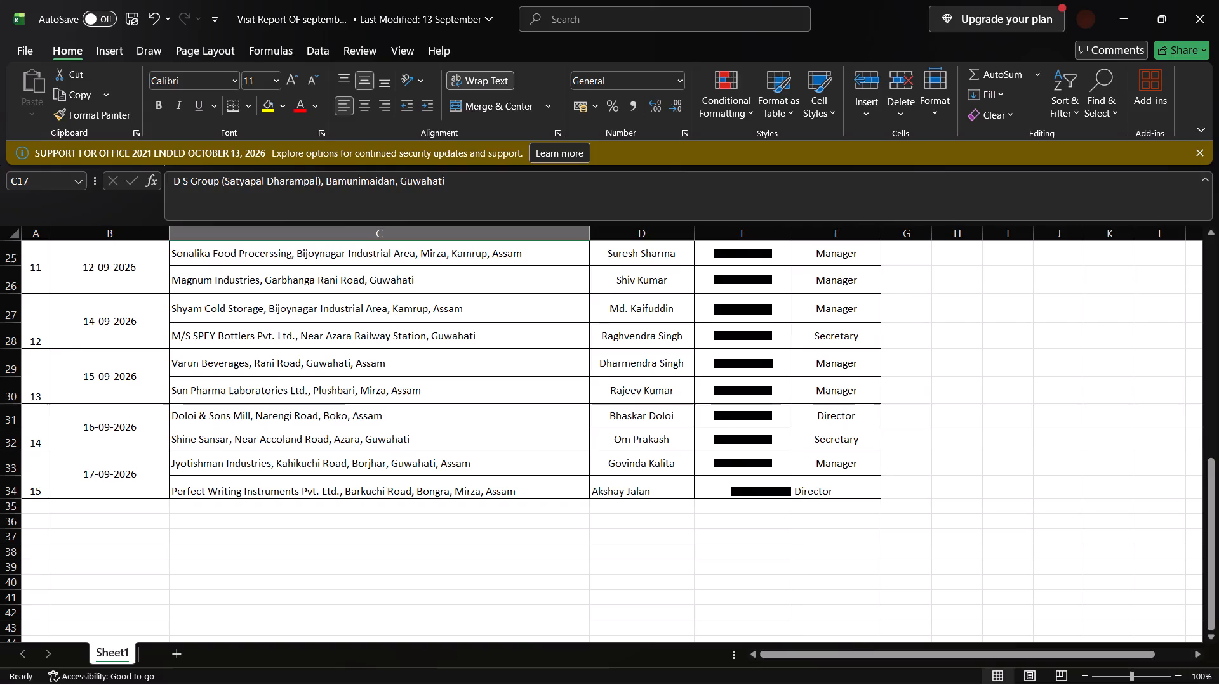
click(4, 427)
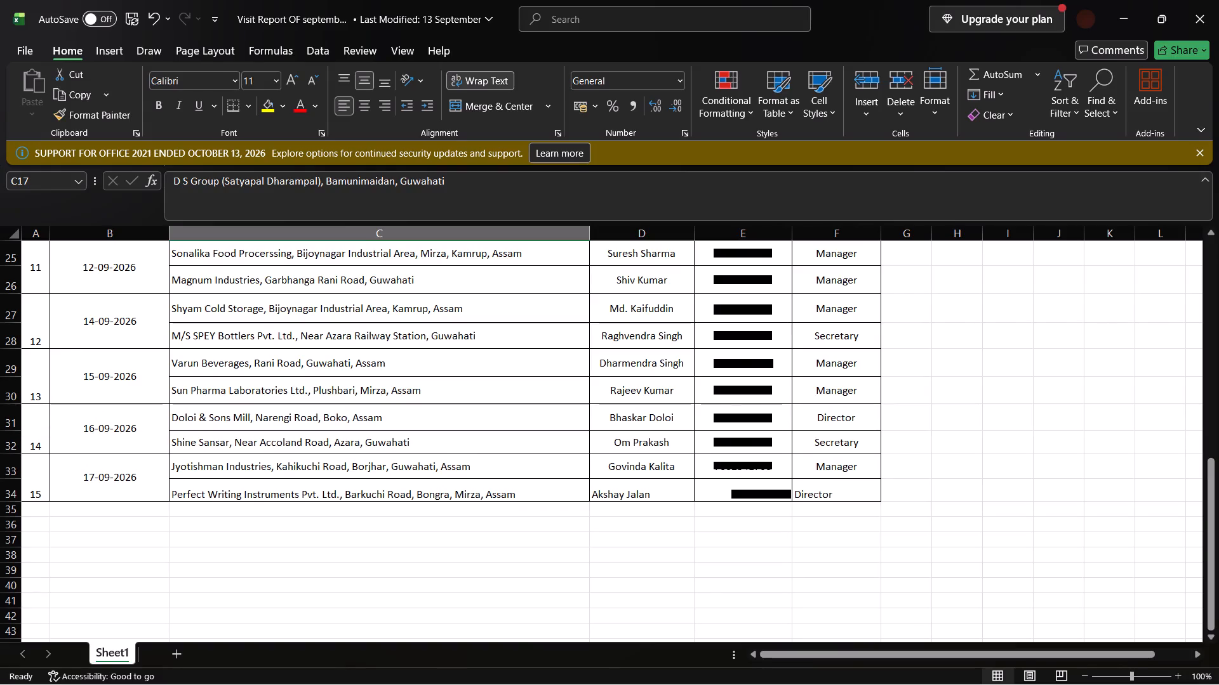
click(3, 453)
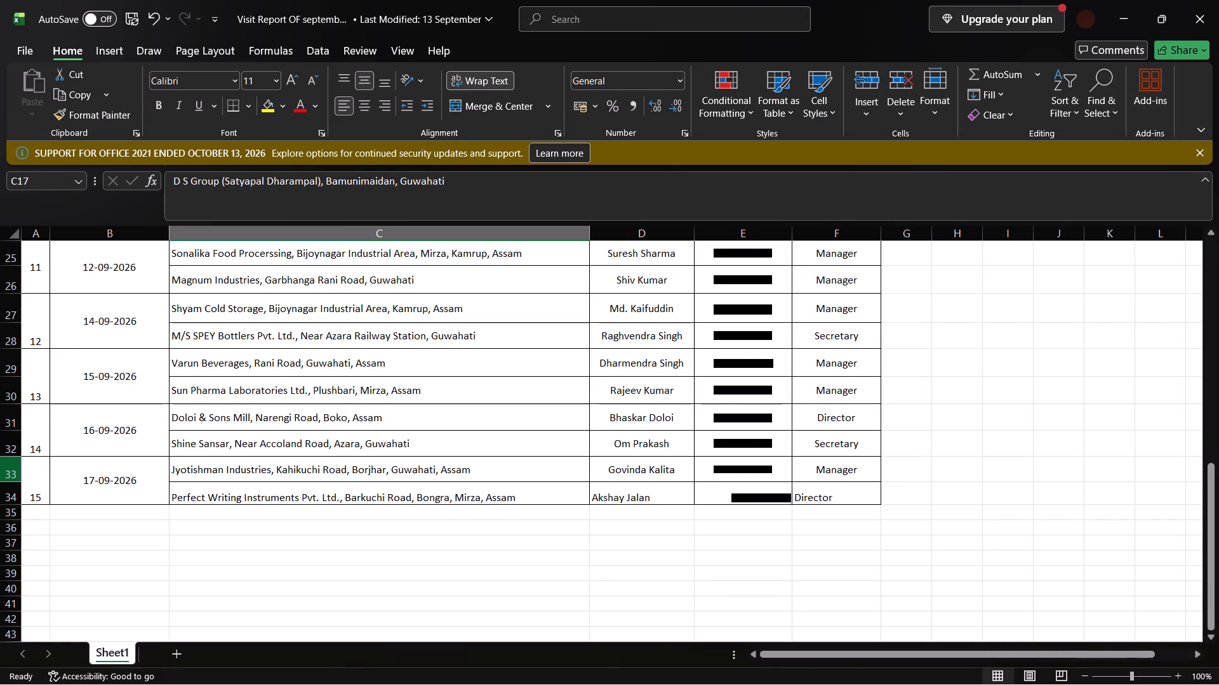
click(13, 485)
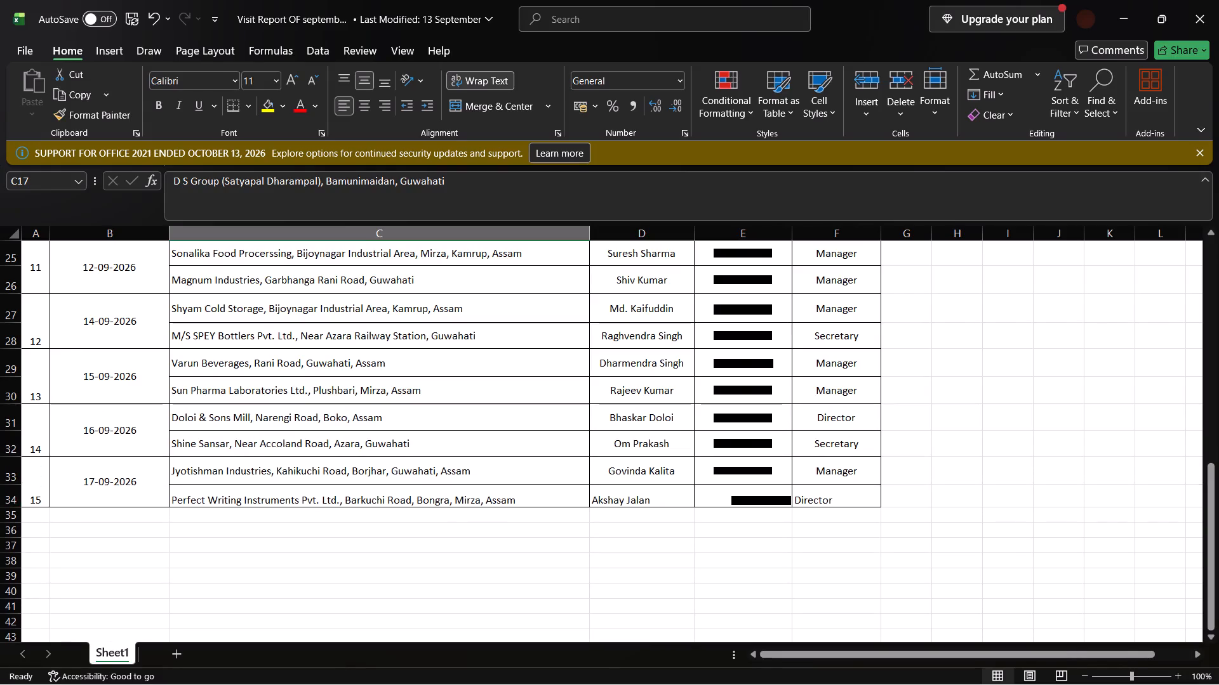
click(15, 506)
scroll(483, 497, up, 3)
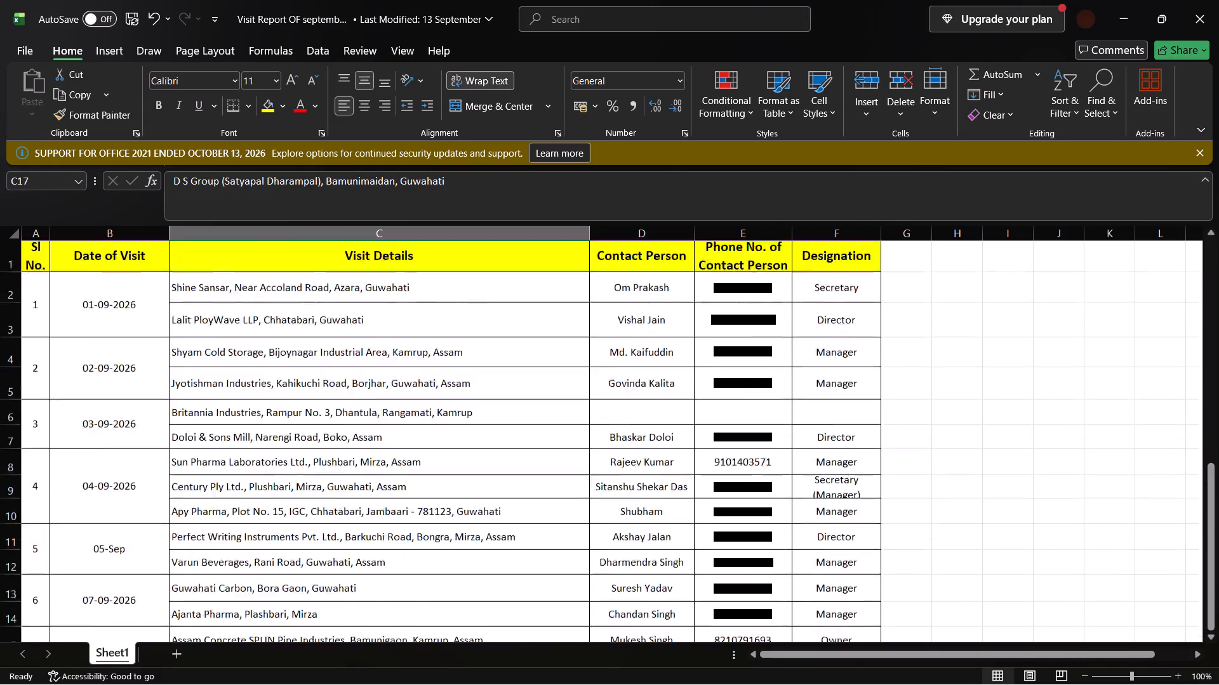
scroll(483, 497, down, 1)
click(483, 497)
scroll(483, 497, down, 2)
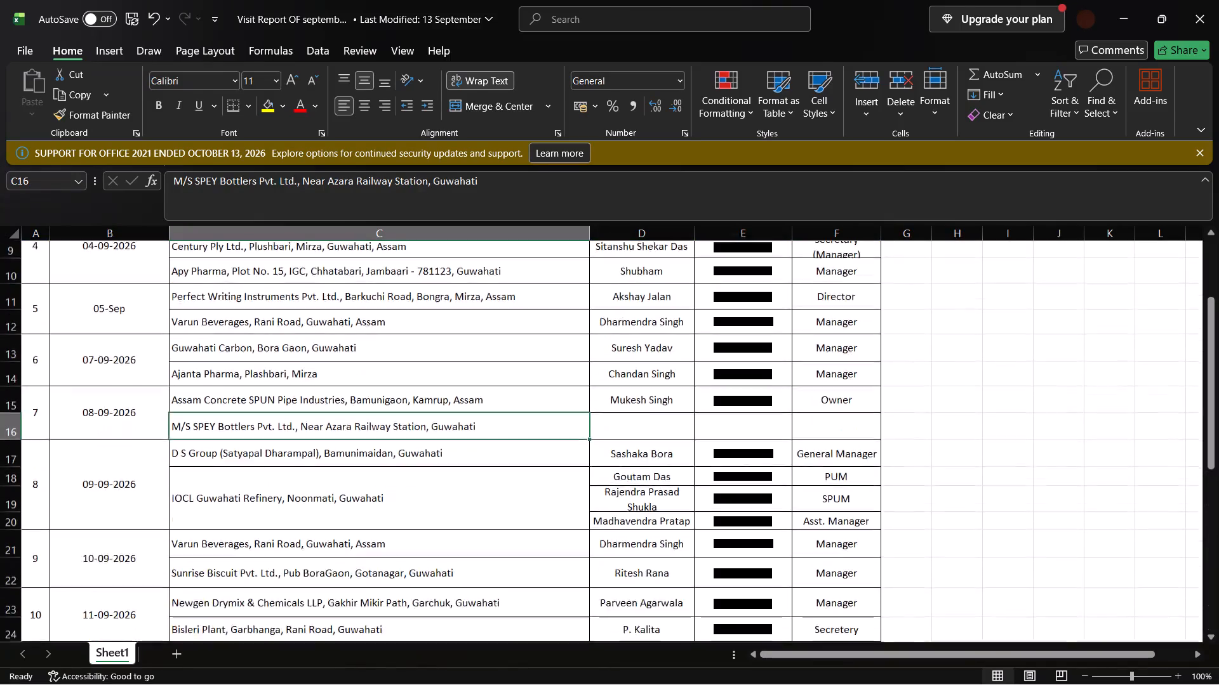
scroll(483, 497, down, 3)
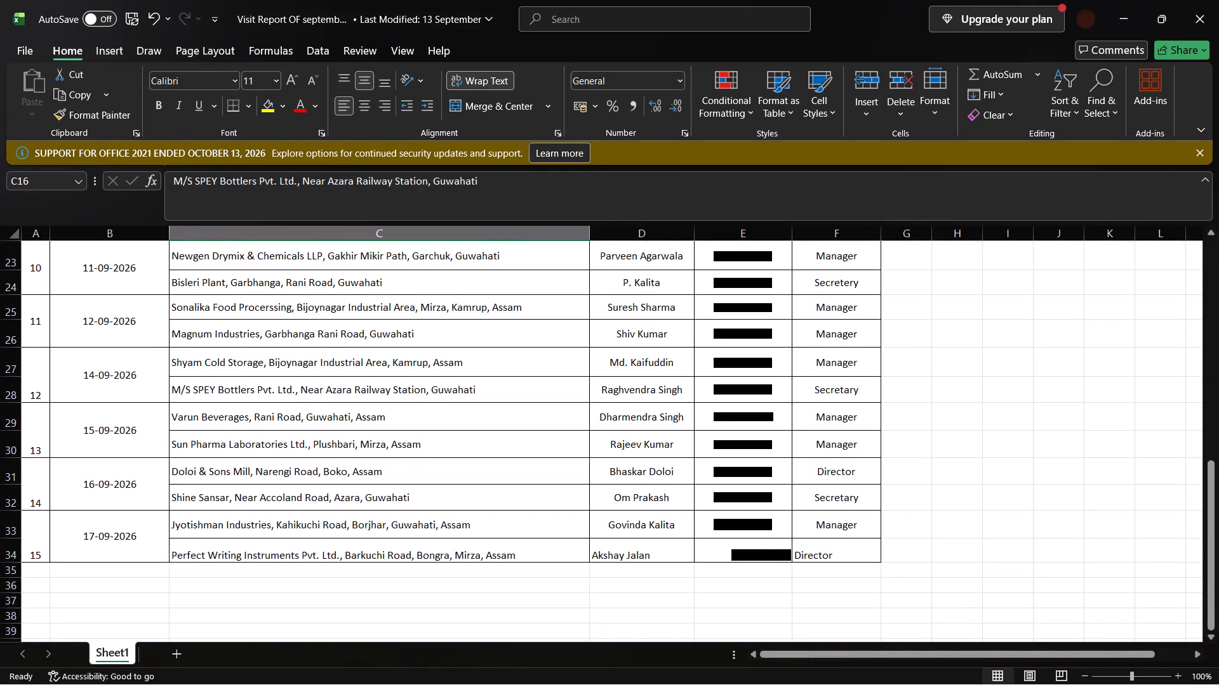
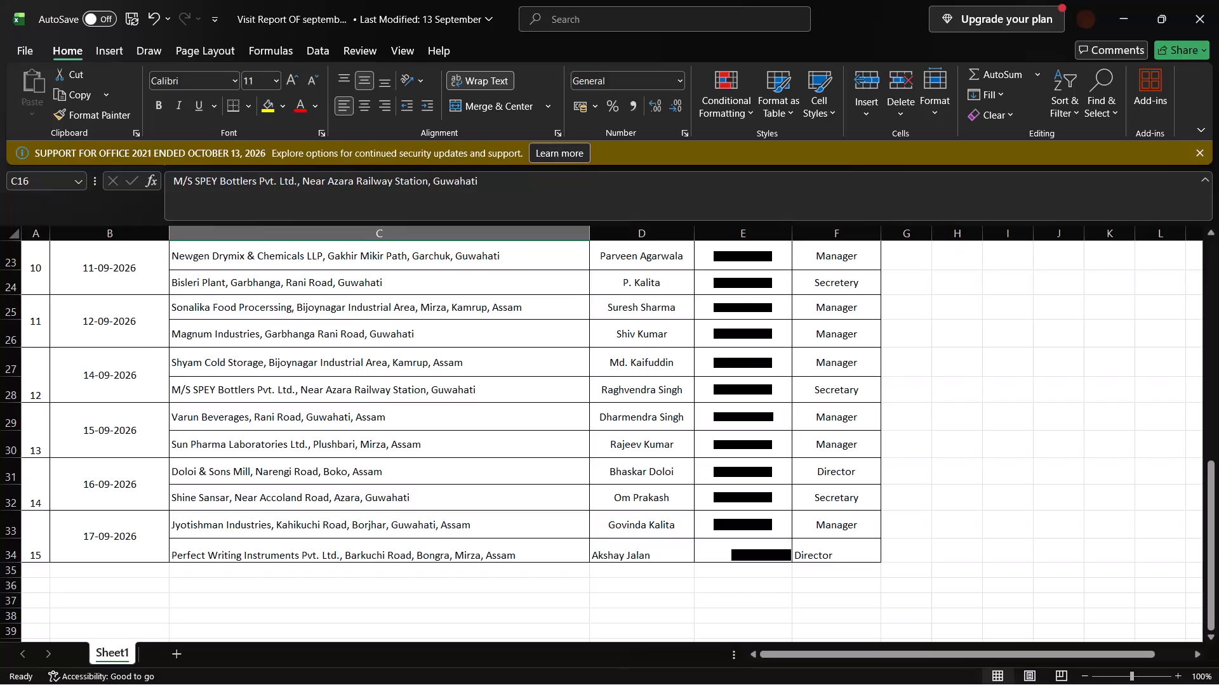
Centre the phone number and designation cells in rows 27 to 34 both horizontally and vertically.
drag(740, 355, 843, 551)
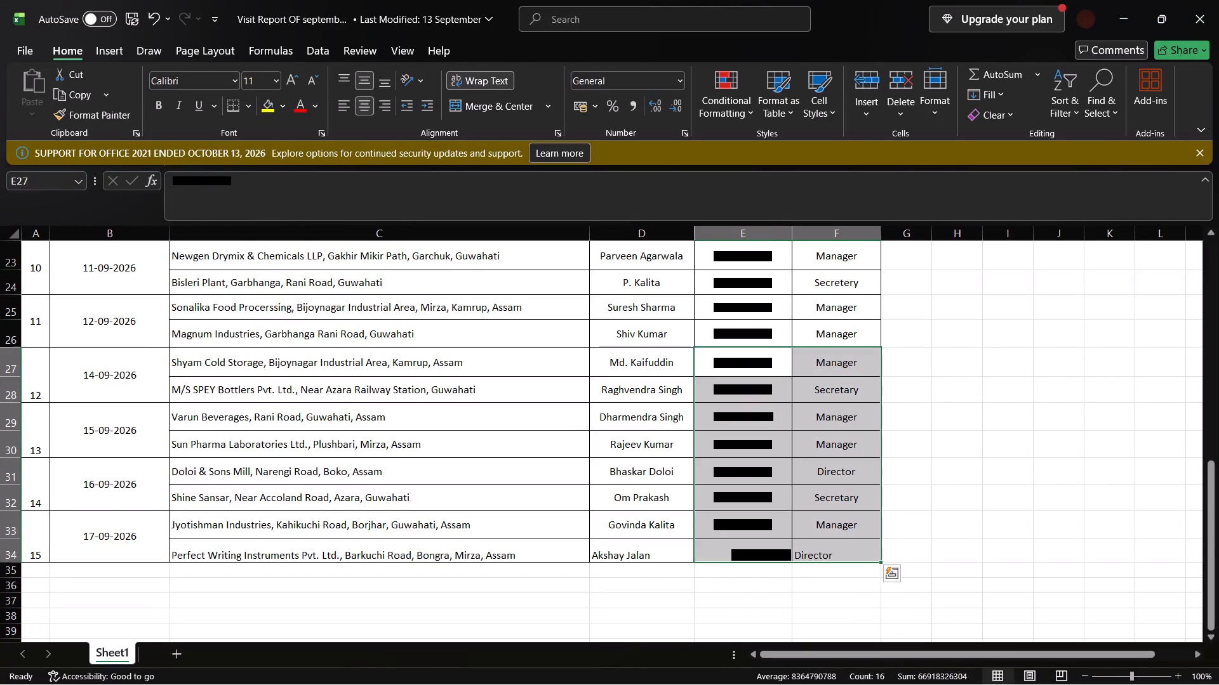
click(365, 98)
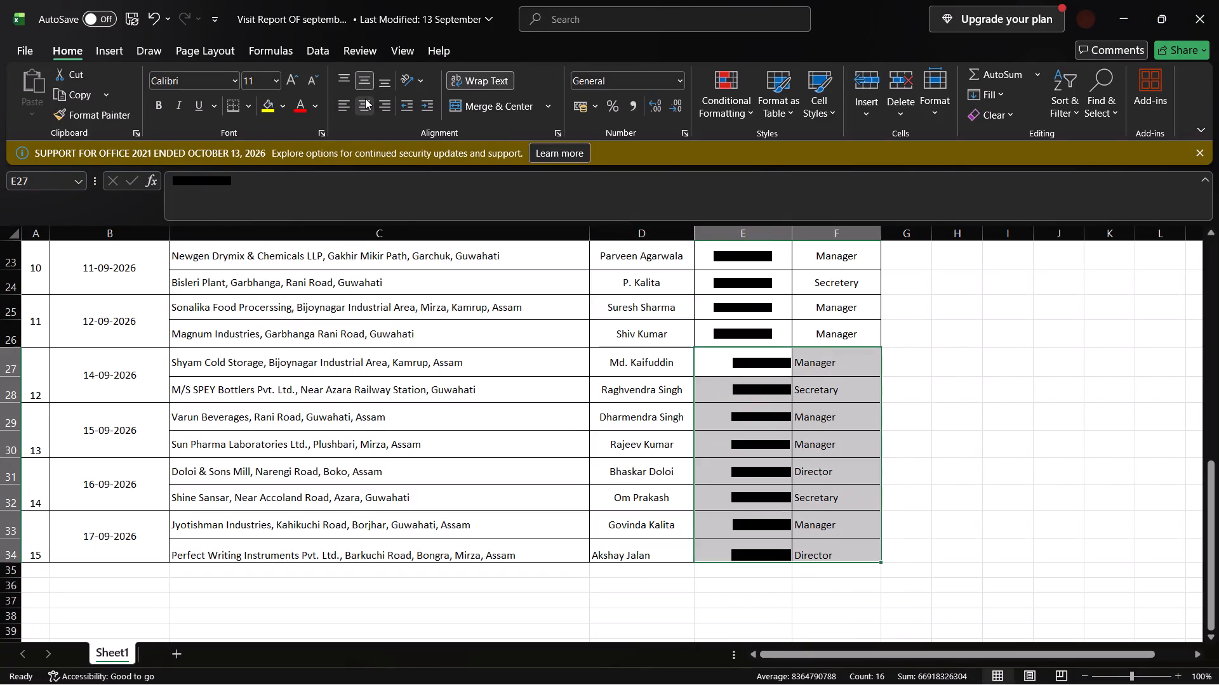
click(365, 98)
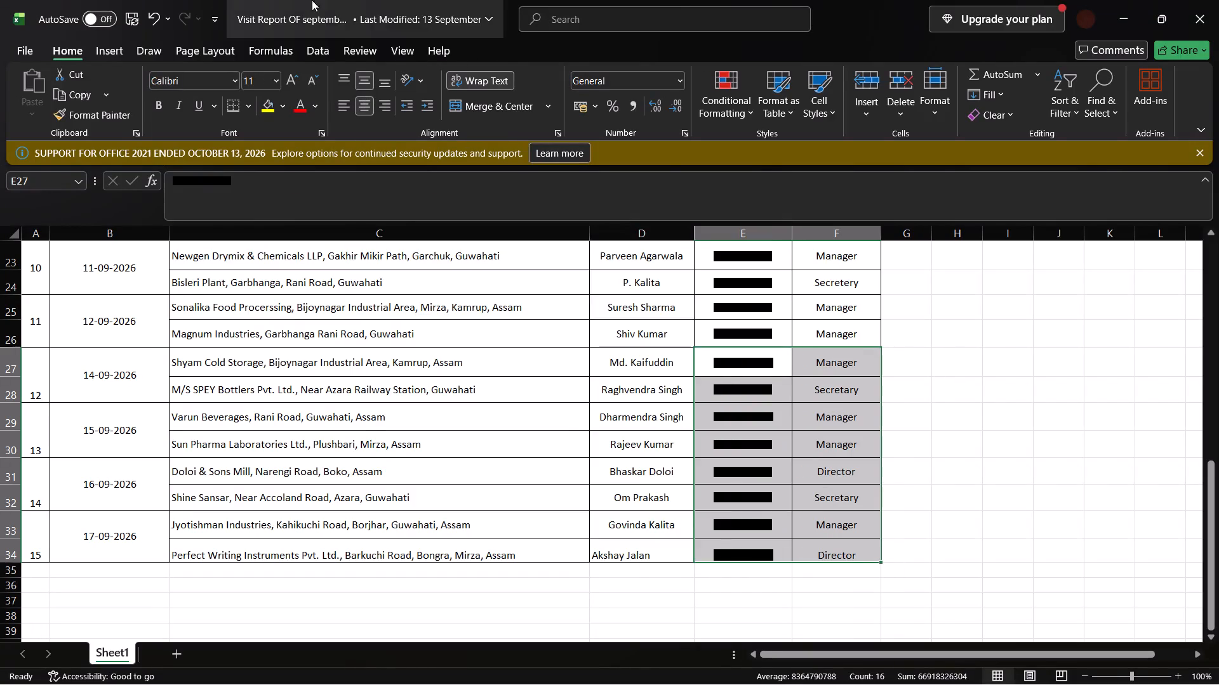
click(362, 77)
click(362, 77)
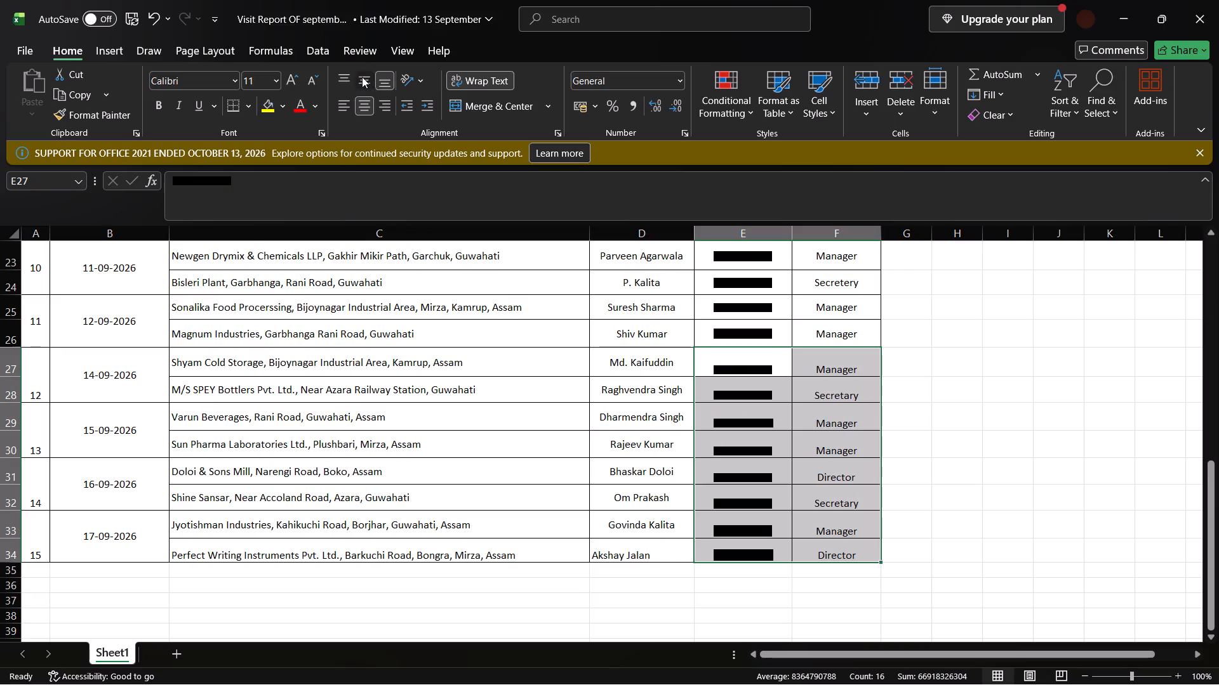
click(936, 346)
Copy the contact person, phone number and designation from the 14 September M/S SPEY Bottlers visit into its empty 08 September entry.
scroll(936, 346, up, 2)
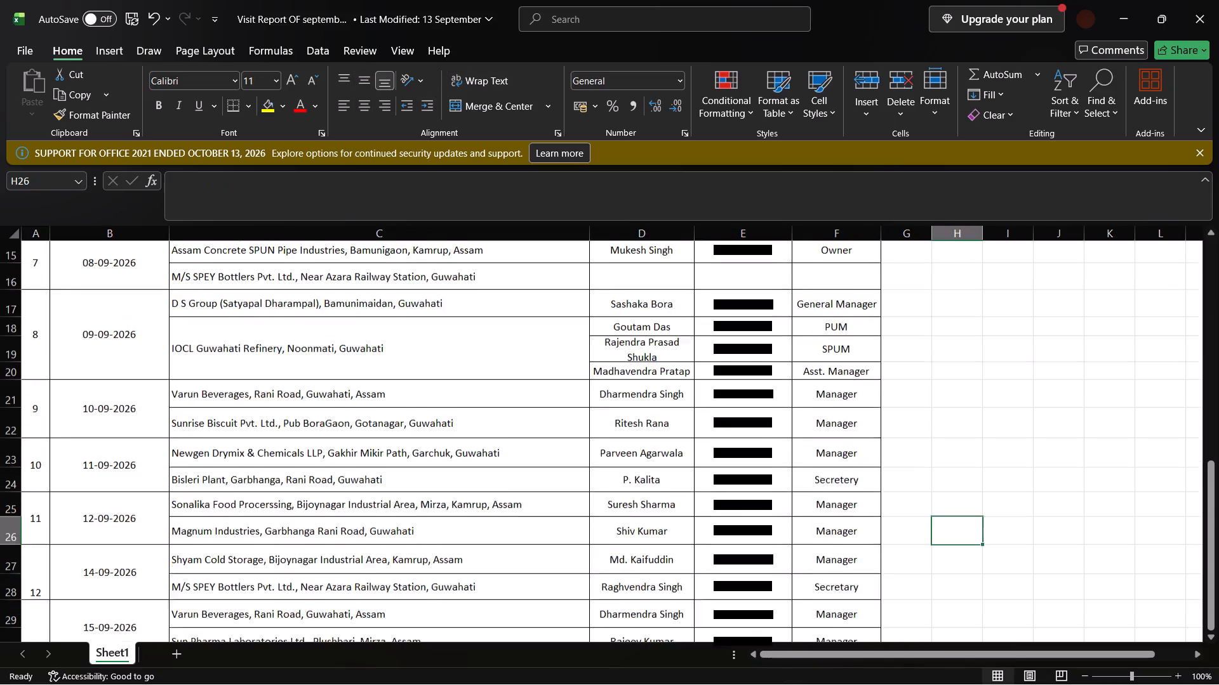
scroll(936, 346, up, 2)
scroll(668, 446, down, 1)
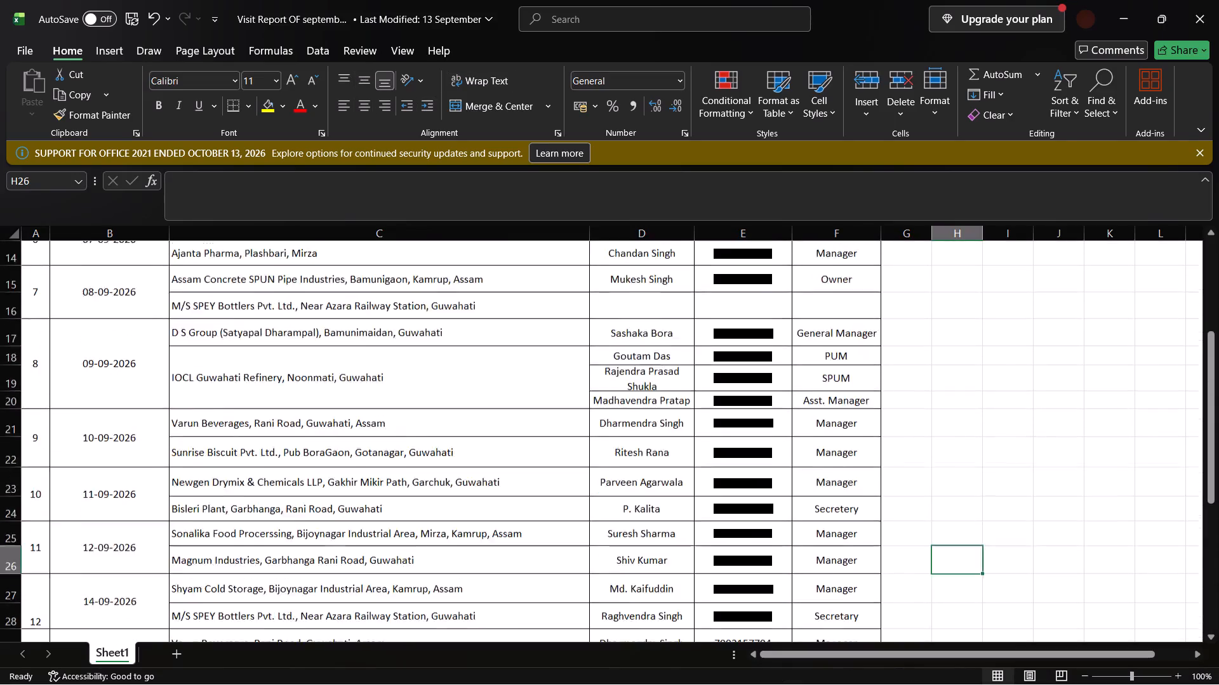
scroll(668, 446, down, 2)
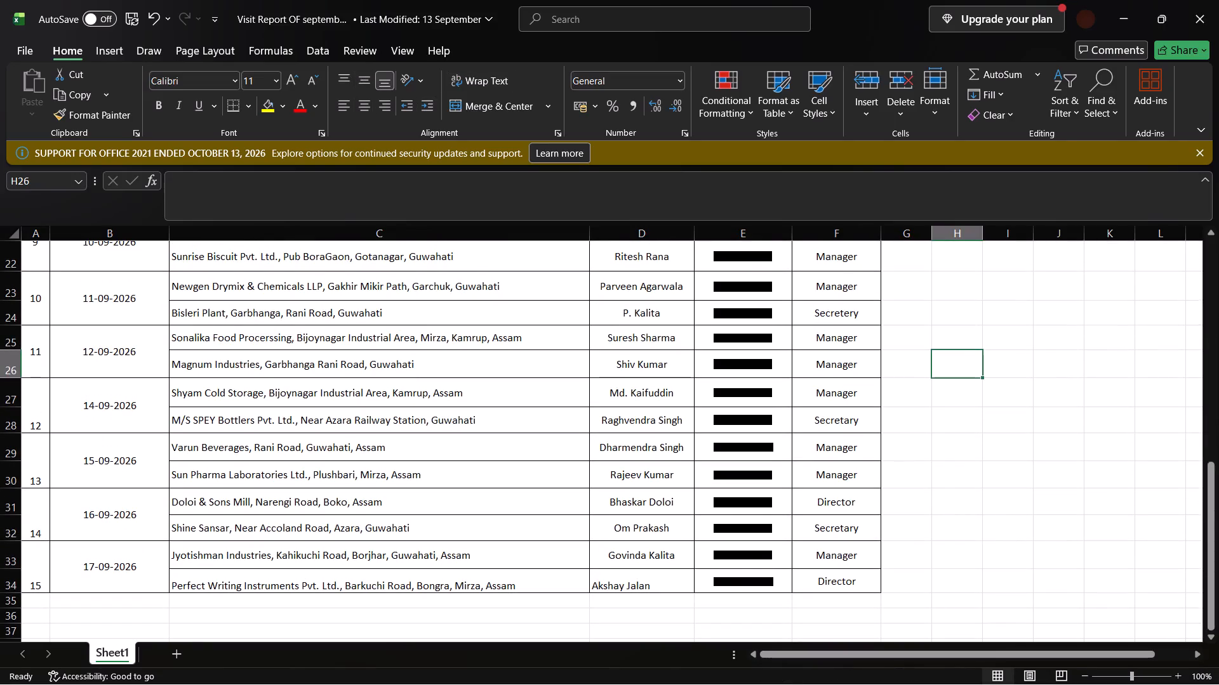
drag(650, 418, 819, 420)
key(ctrl+c)
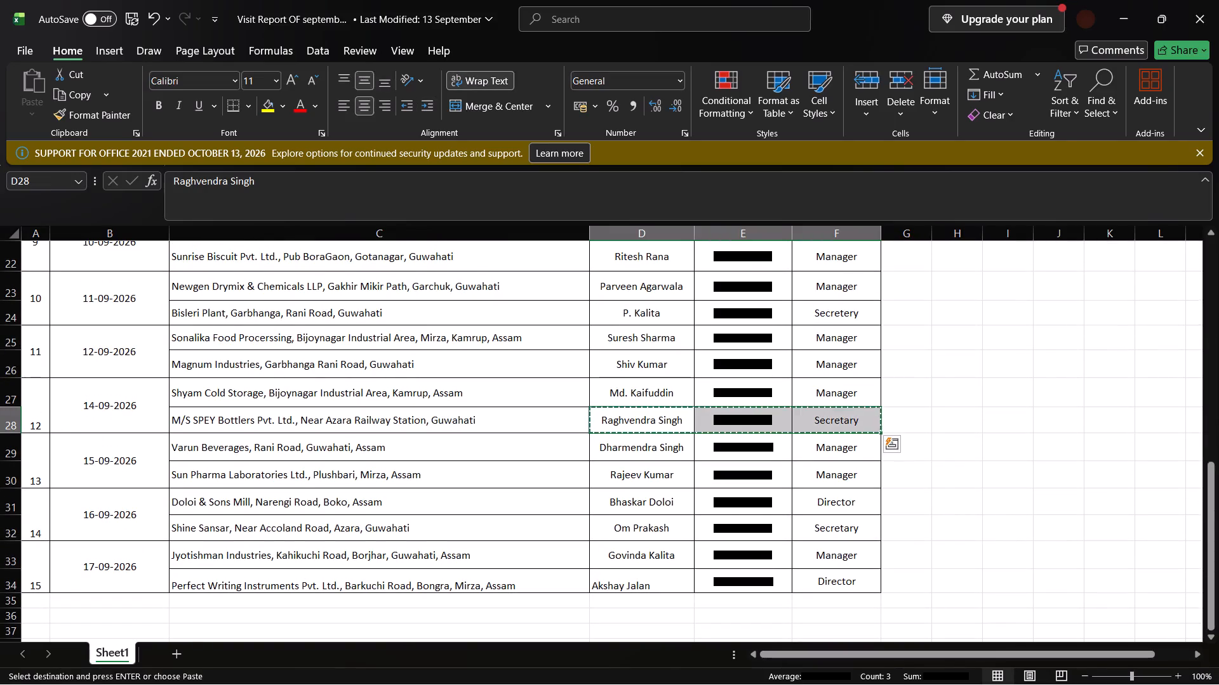
scroll(819, 420, up, 2)
click(648, 322)
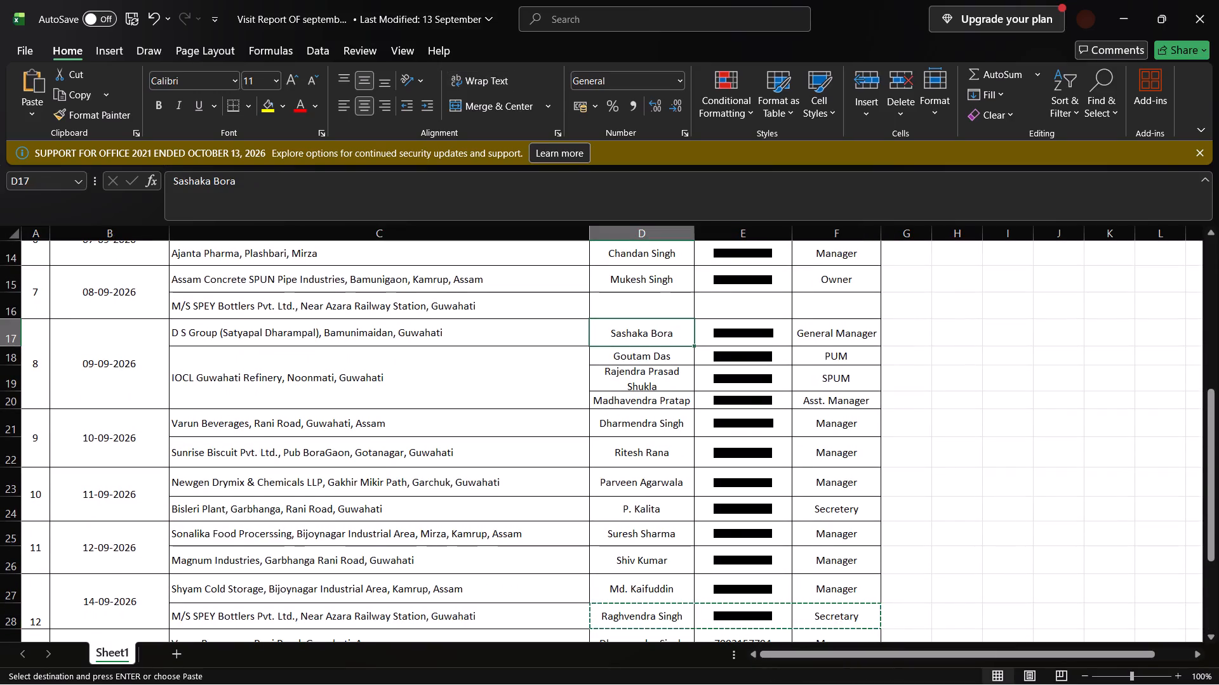
click(644, 310)
key(ctrl+v)
Fill in the Britannia Industries visit of 03 September with the contact person's name, phone number and the designation Supervisor.
scroll(644, 310, up, 1)
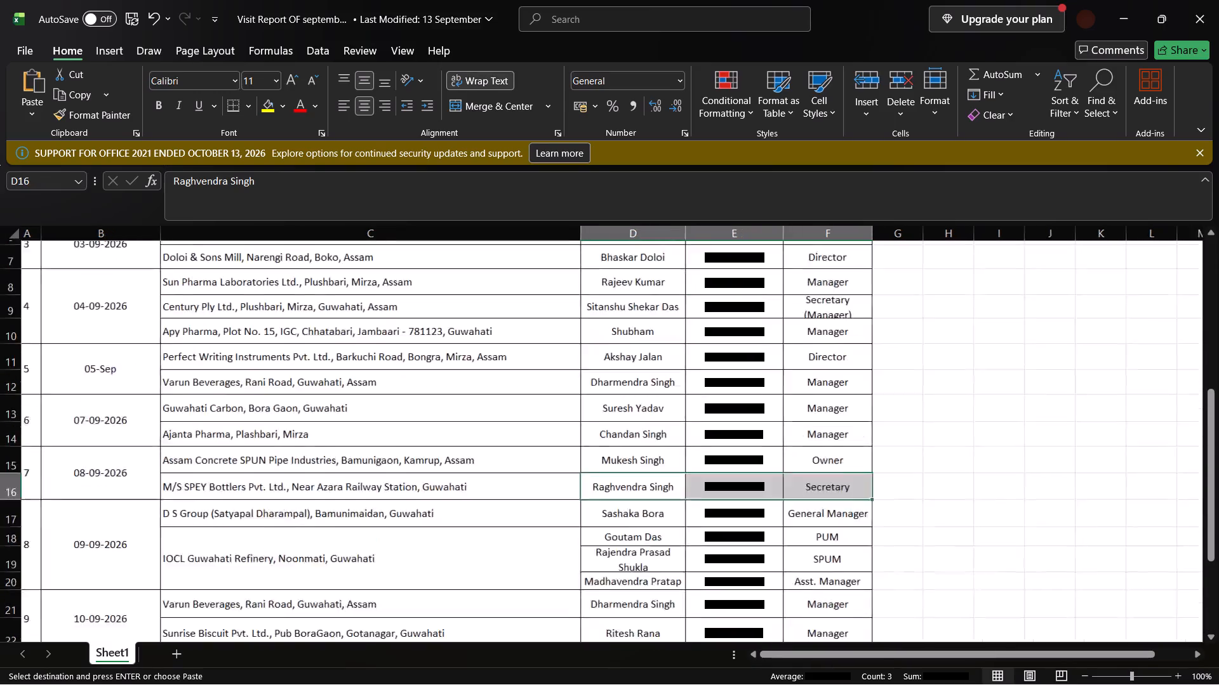
scroll(644, 310, up, 2)
click(634, 420)
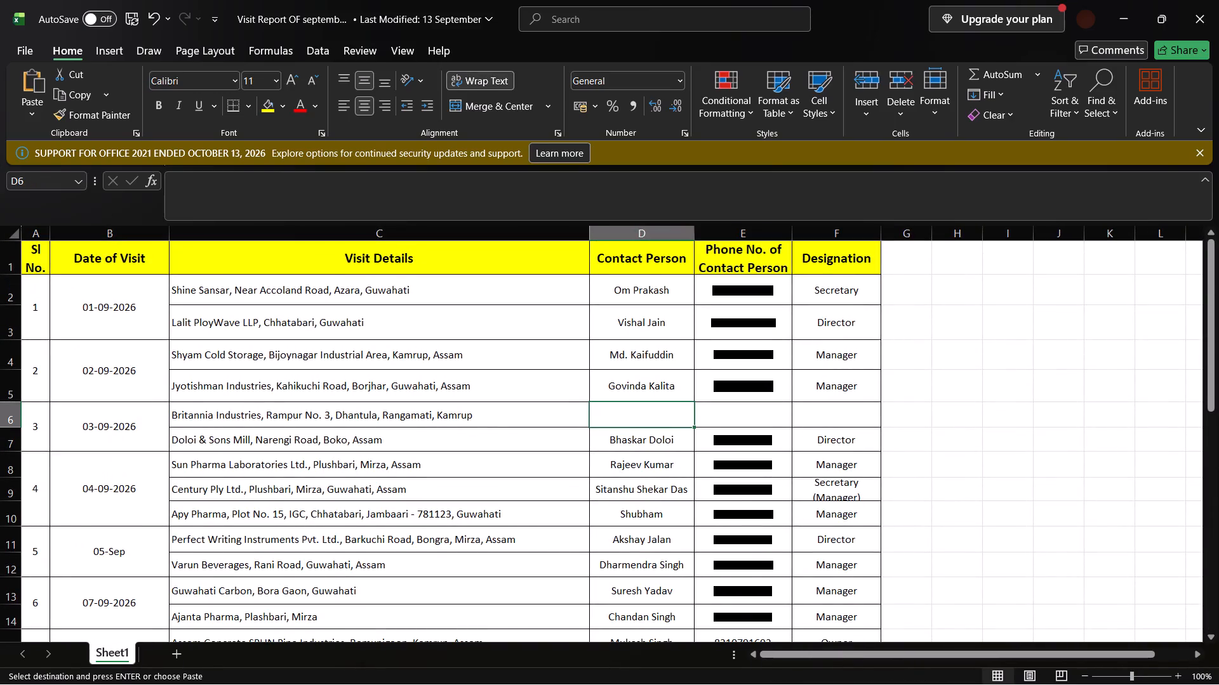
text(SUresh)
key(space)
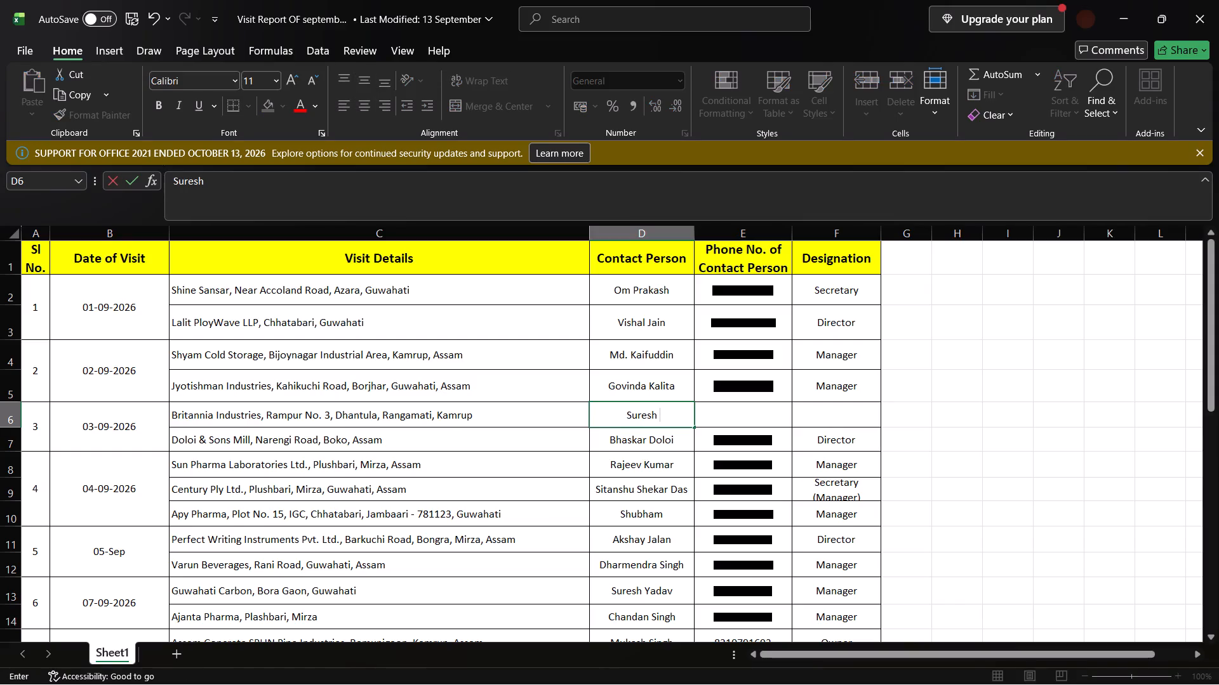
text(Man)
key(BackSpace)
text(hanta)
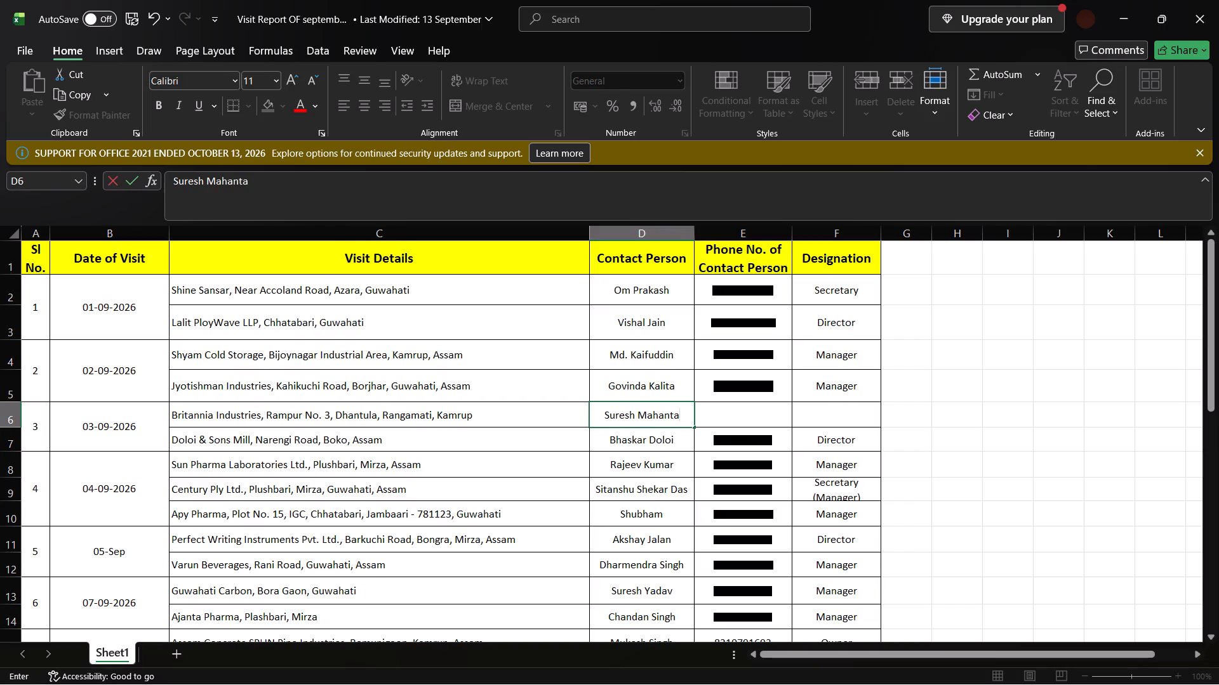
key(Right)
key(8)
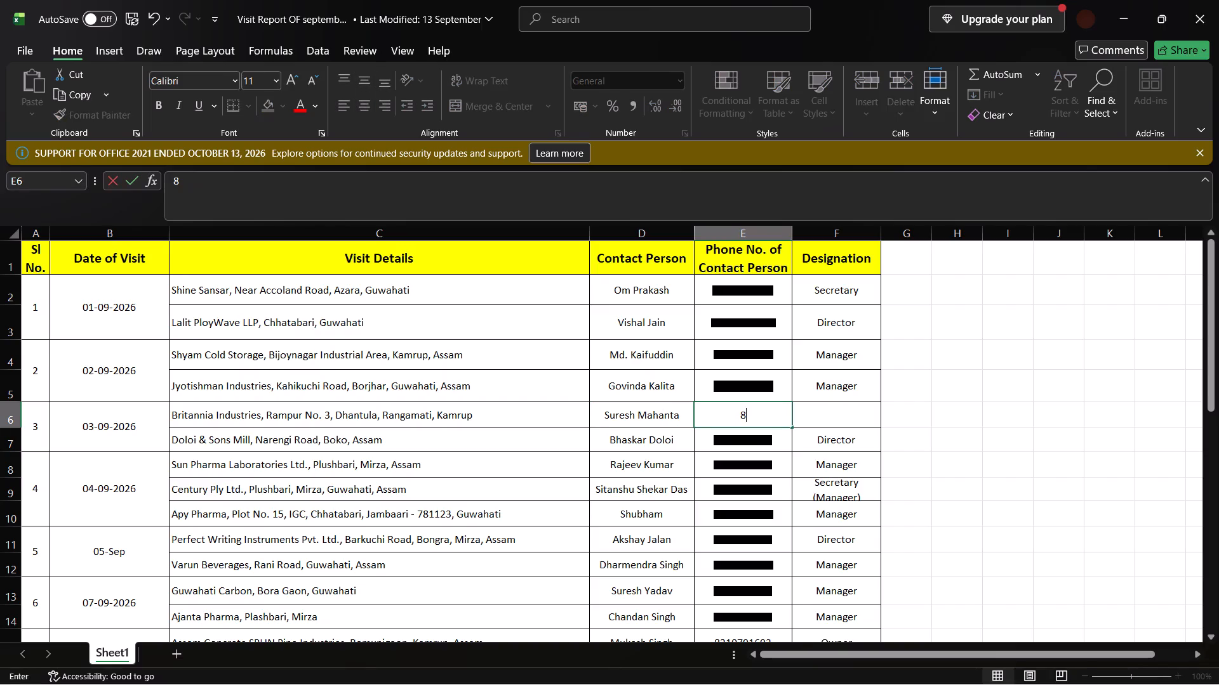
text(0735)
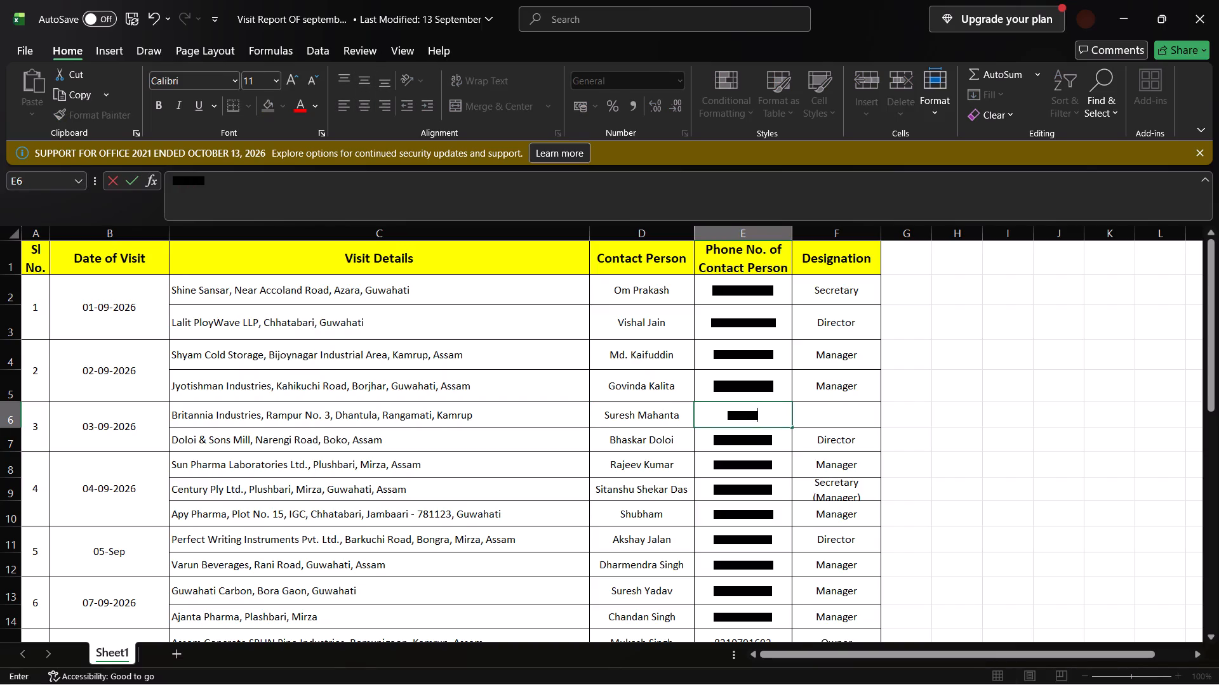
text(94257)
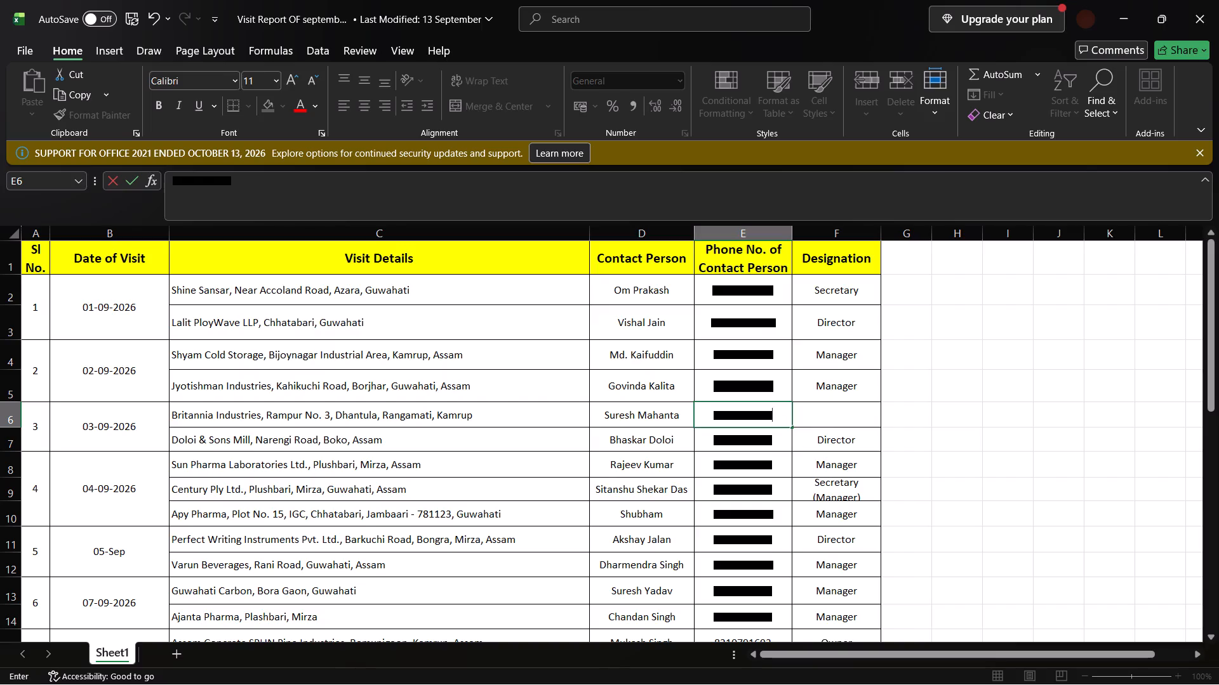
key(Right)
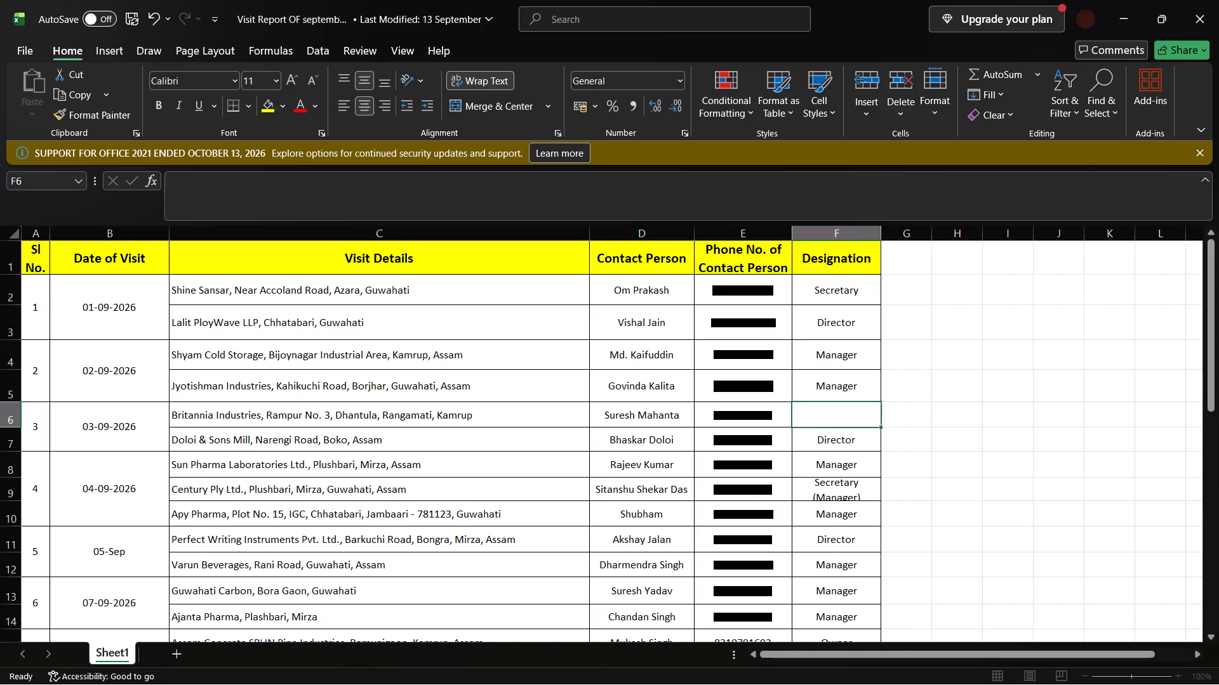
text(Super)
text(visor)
scroll(634, 420, down, 1)
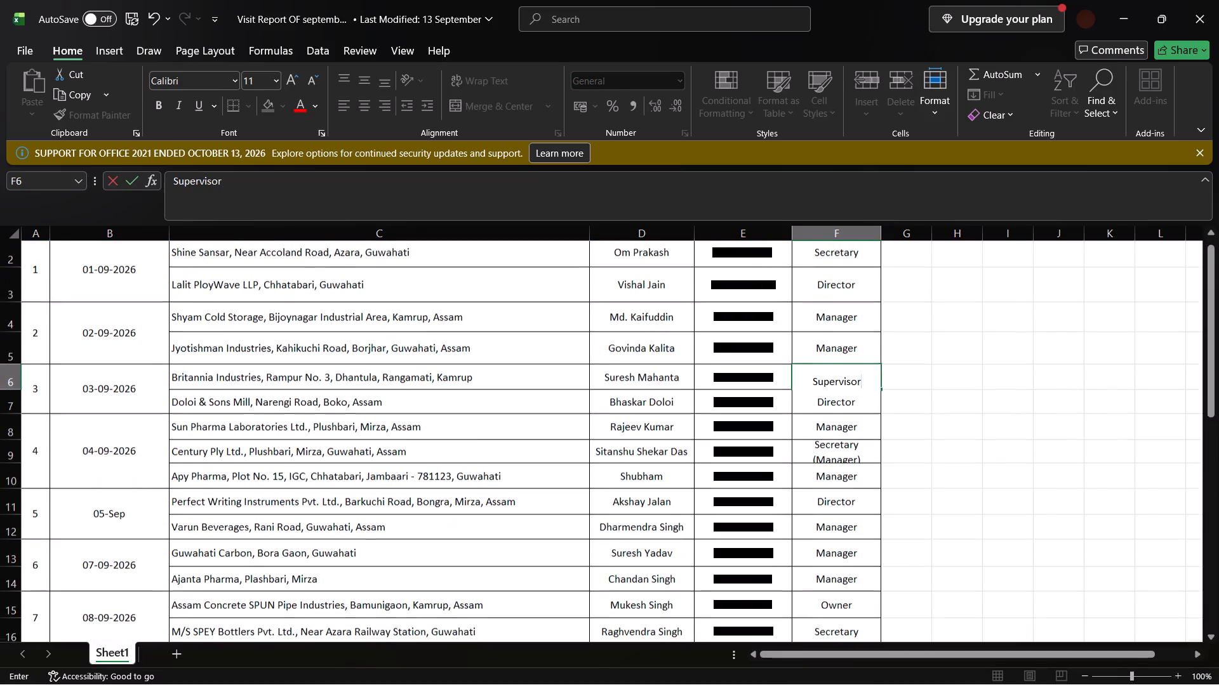
click(750, 430)
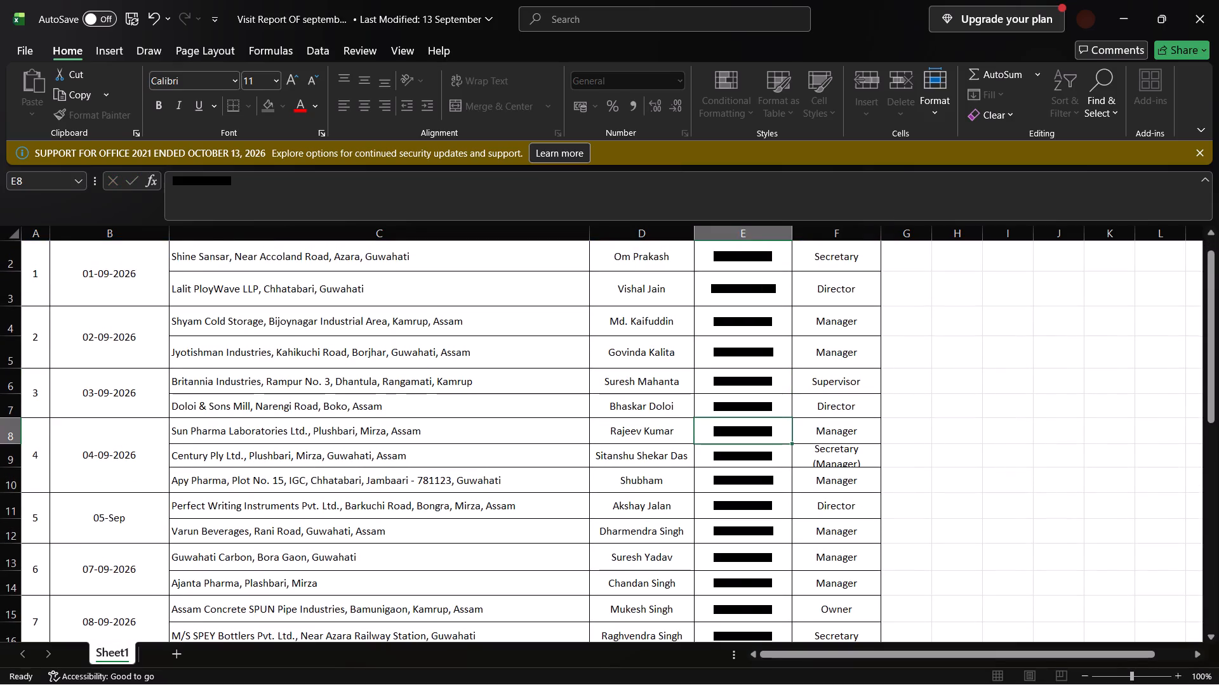
Increase the height of row 9, the Century Ply visit, to fit its two-line designation.
drag(13, 466, 12, 476)
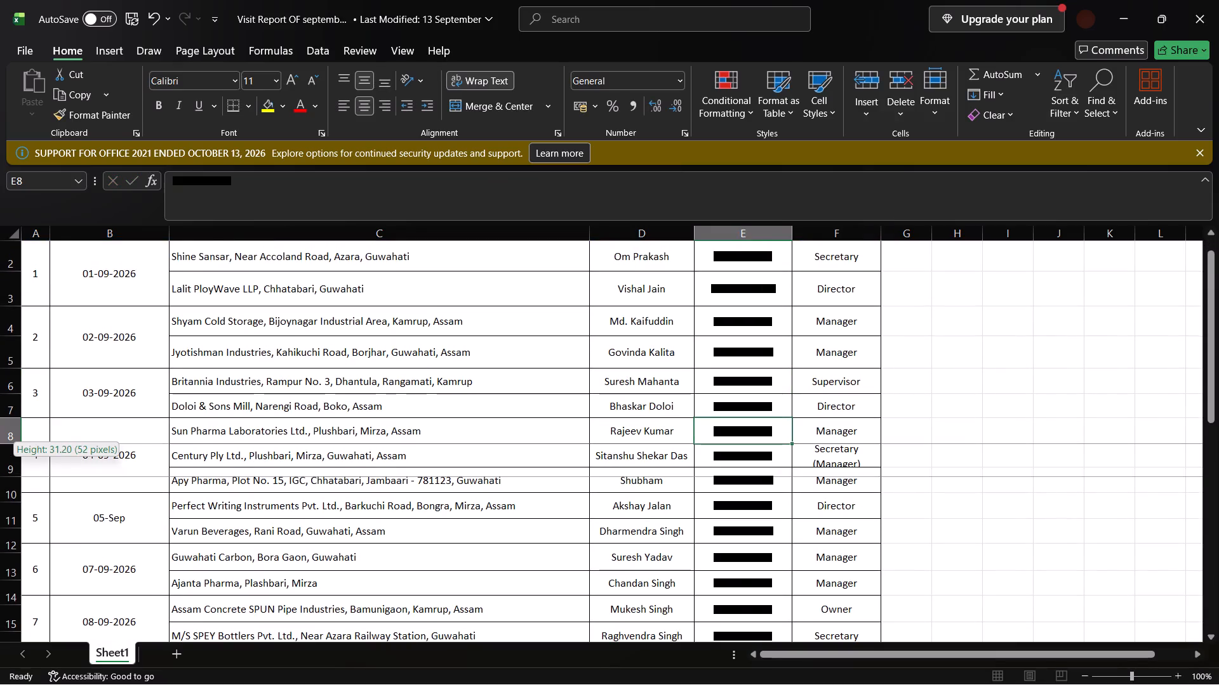
drag(12, 476, 11, 474)
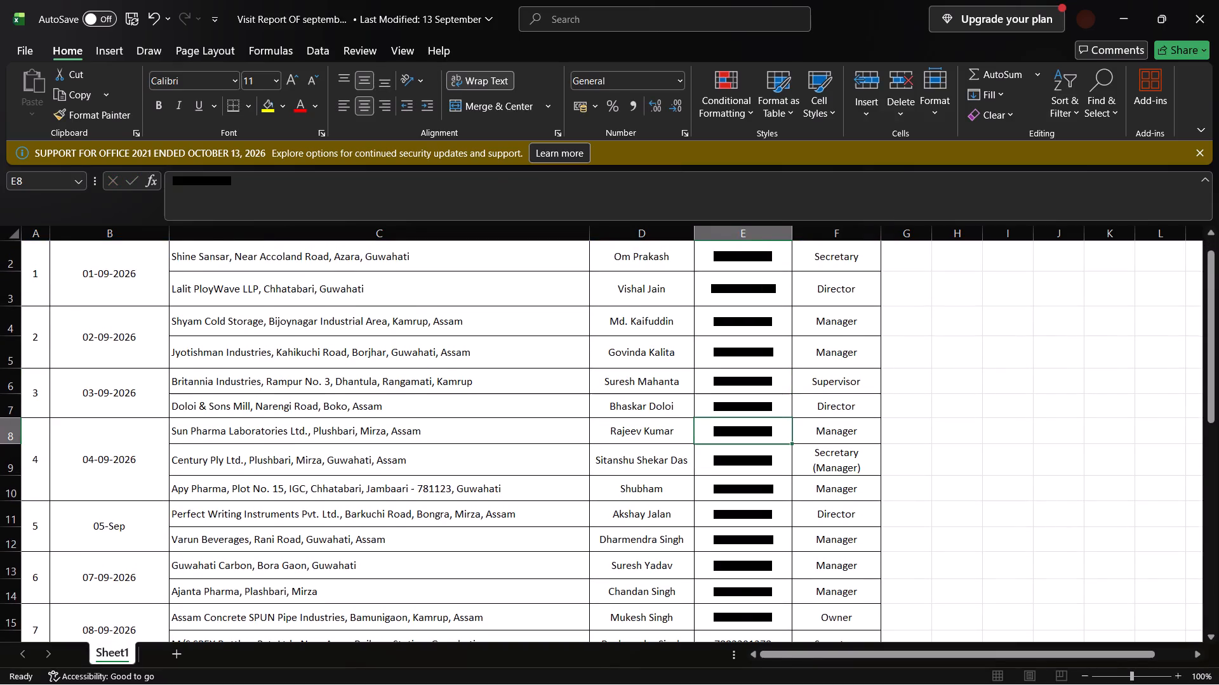
Slightly increase the heights of rows 6 to 8 and rows 10 to 14, within the 03 to 07 September visits.
scroll(477, 425, down, 1)
scroll(326, 410, up, 1)
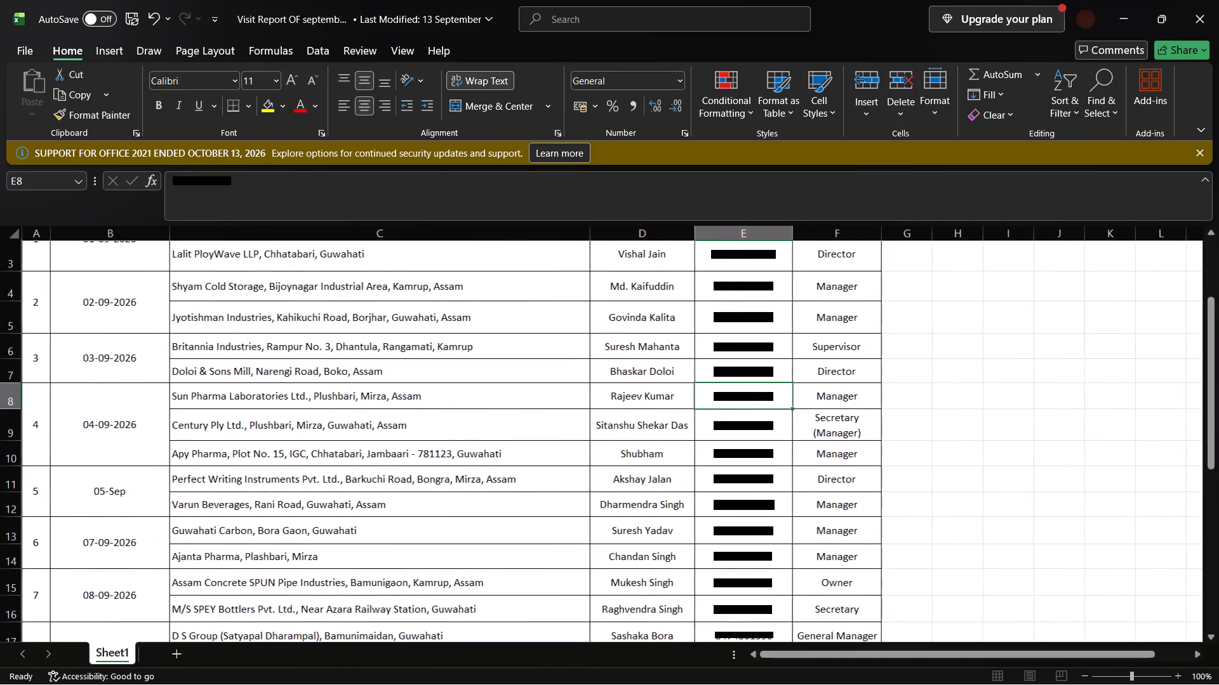
click(10, 387)
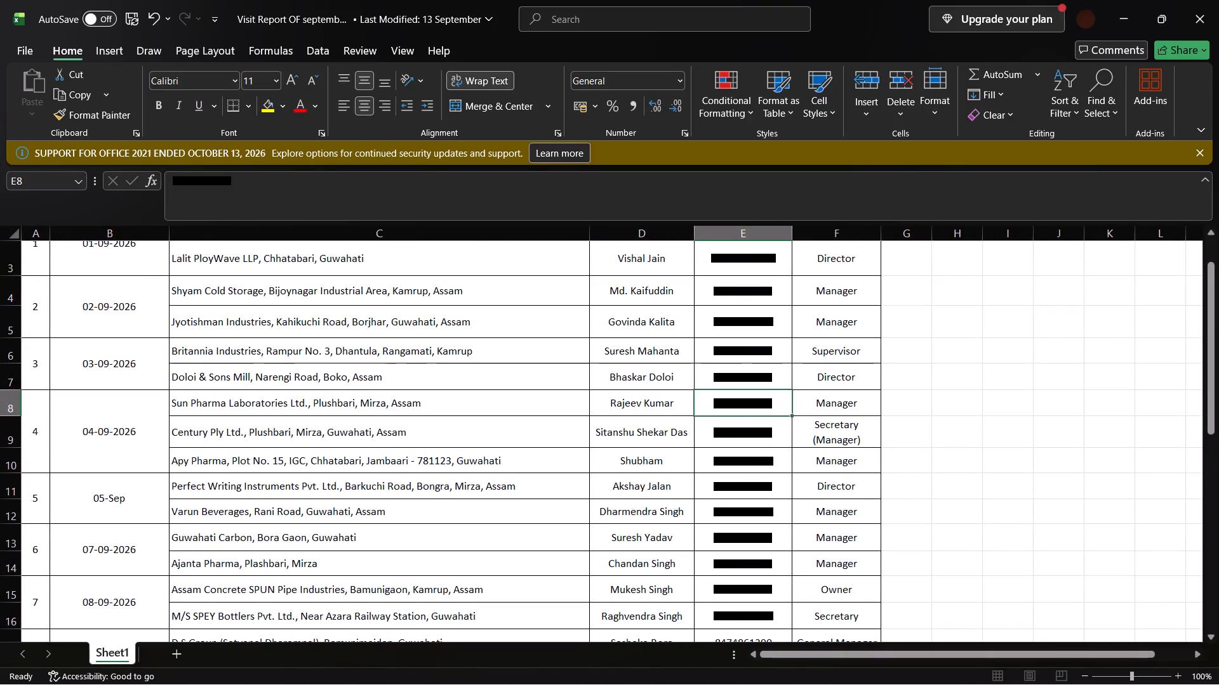
click(10, 362)
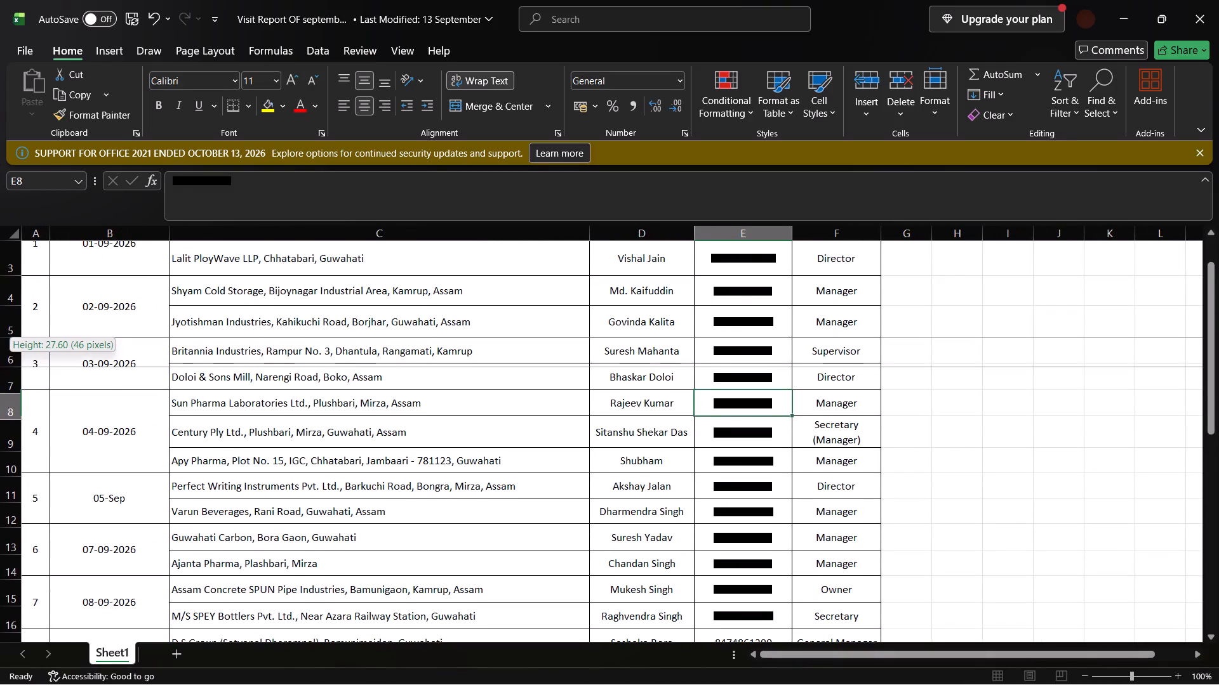
click(12, 420)
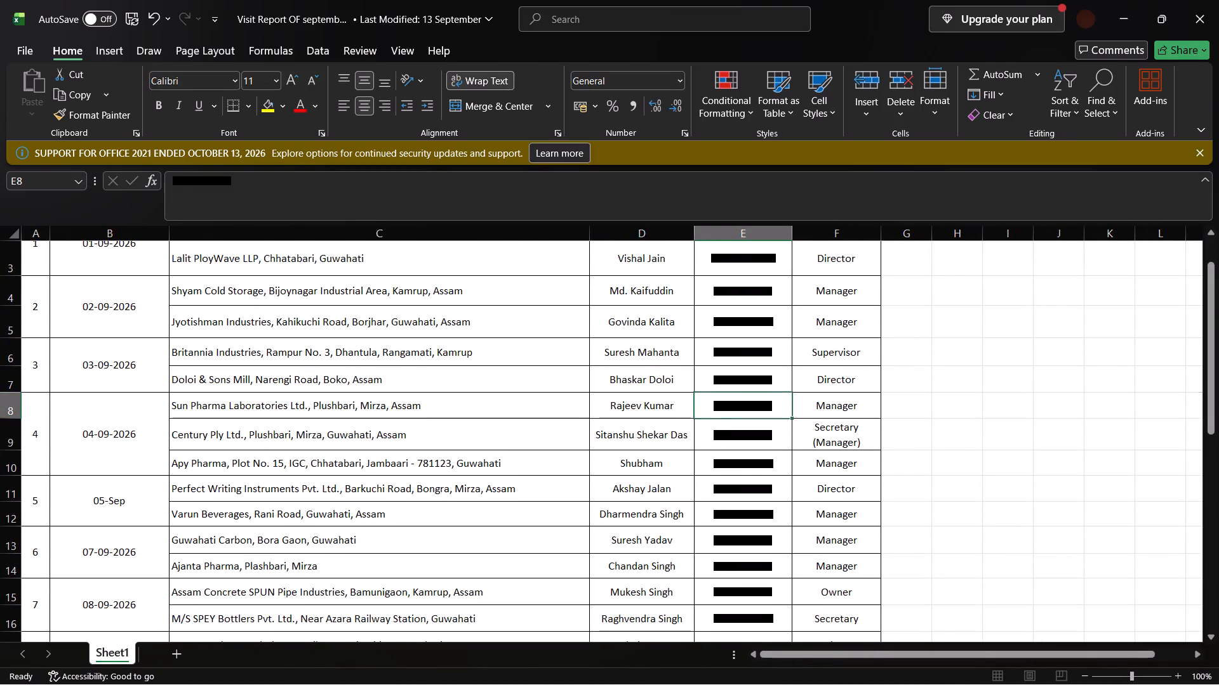
click(14, 476)
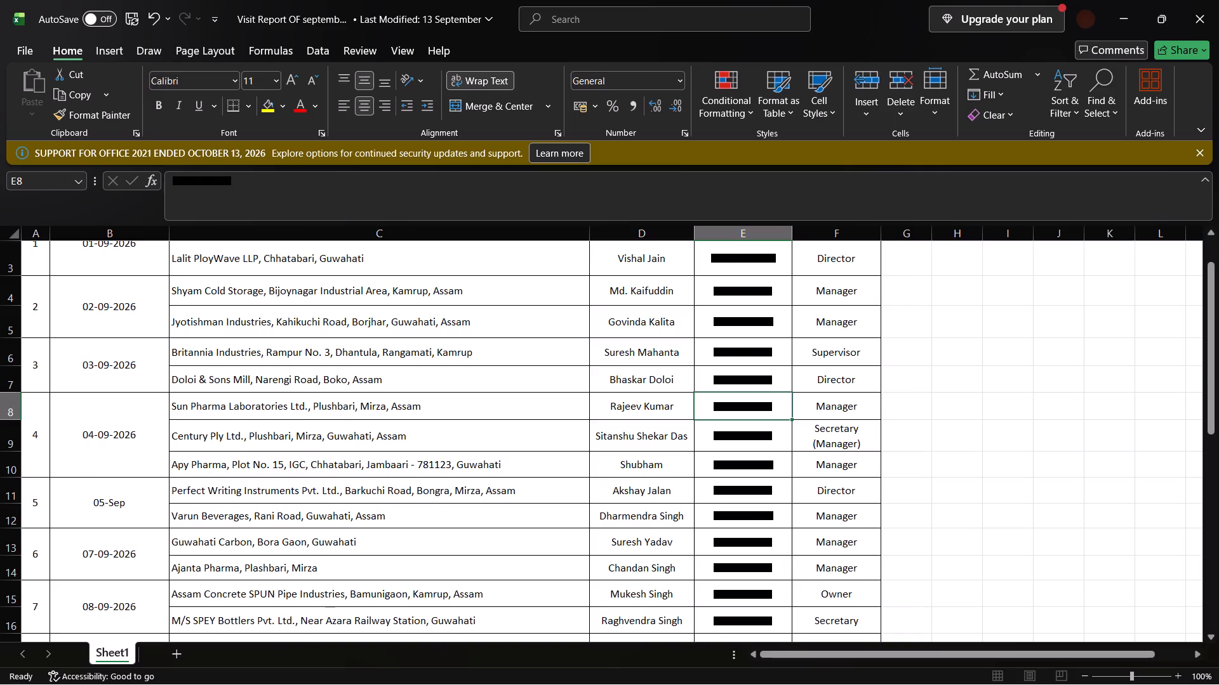
click(15, 503)
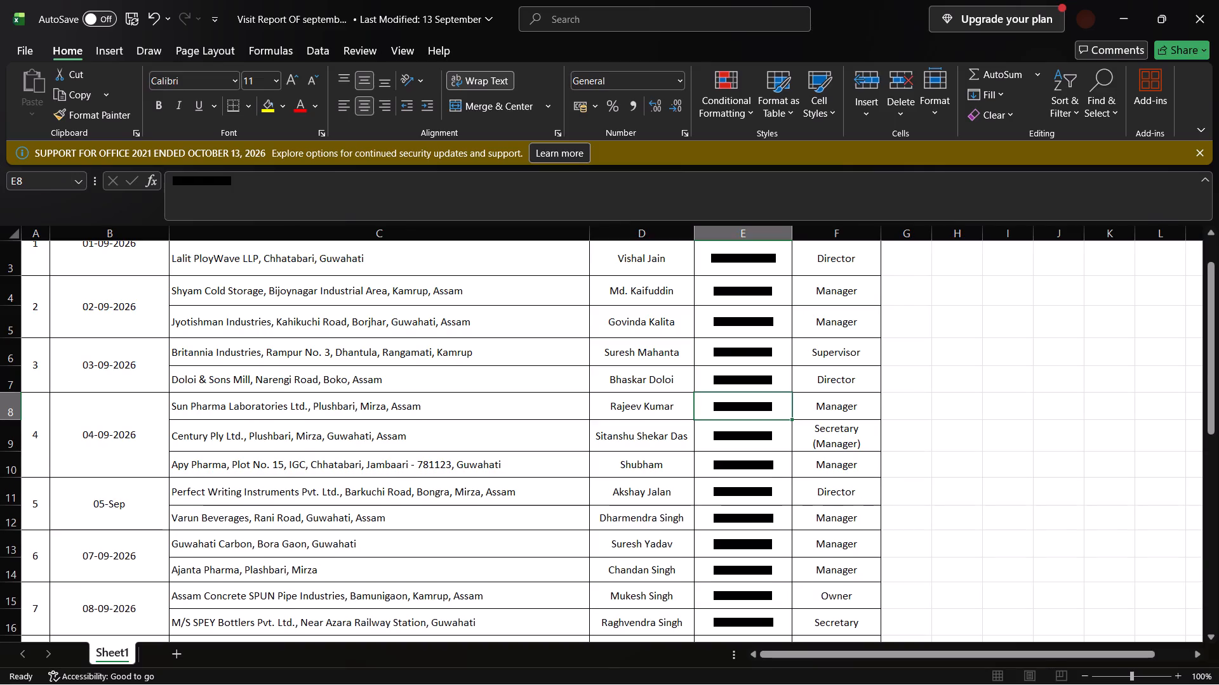
click(17, 533)
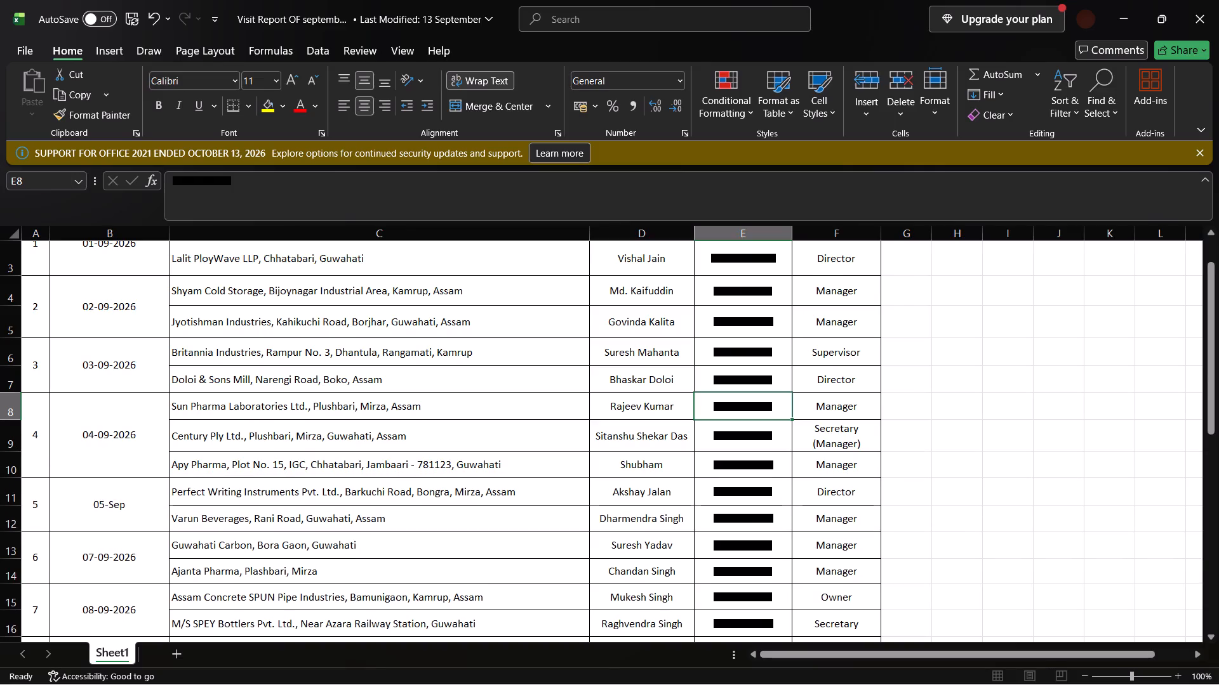
click(11, 557)
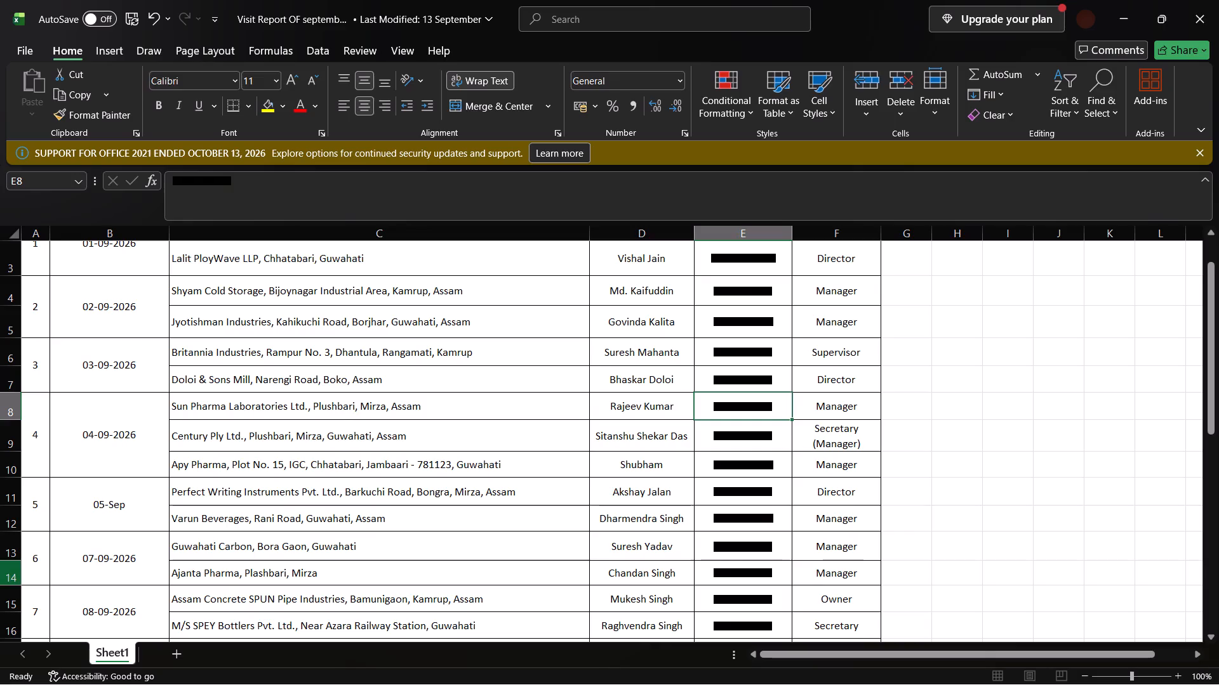
click(14, 585)
Vertically middle-align the visit details in rows 32 to 34, keeping the text on the left side of the cells.
scroll(14, 587, down, 1)
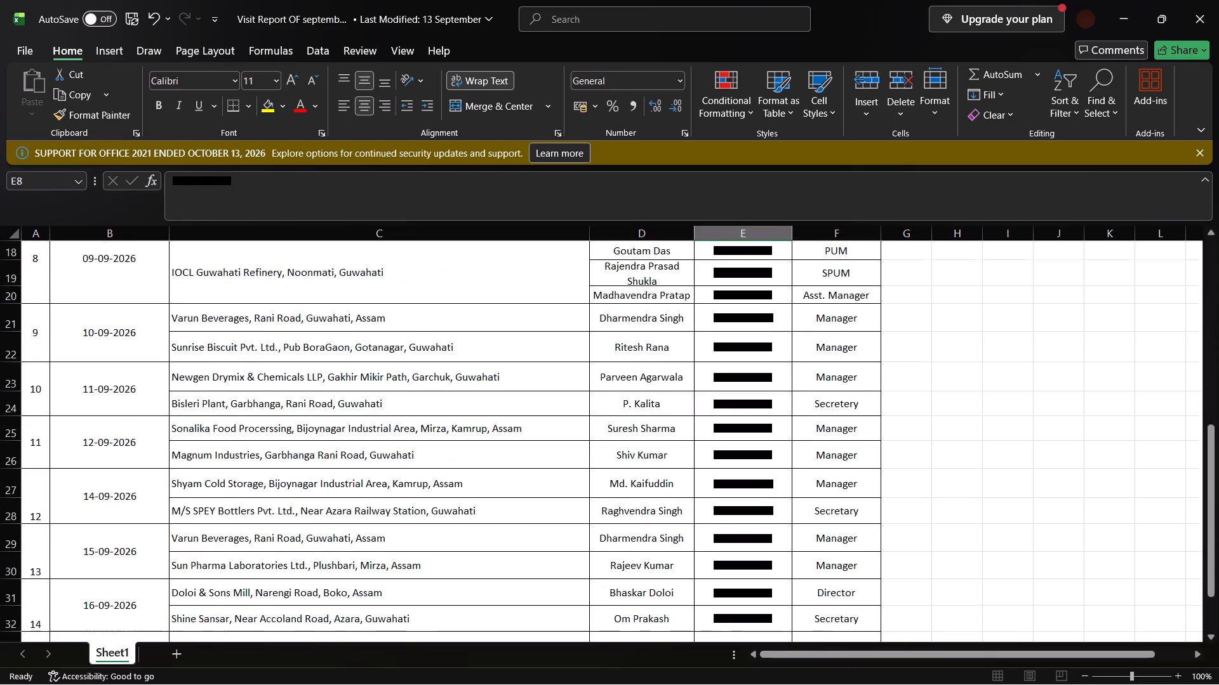
scroll(14, 587, down, 1)
scroll(307, 504, right, 1)
scroll(307, 504, up, 2)
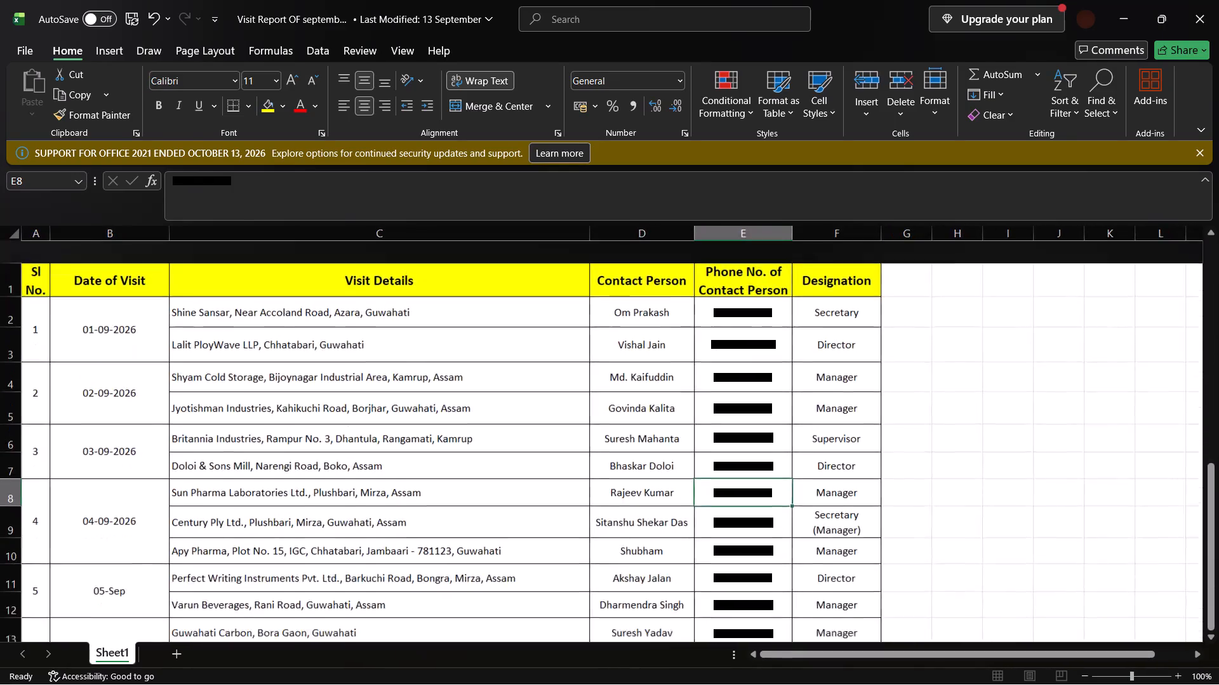
scroll(503, 508, down, 6)
scroll(503, 508, up, 1)
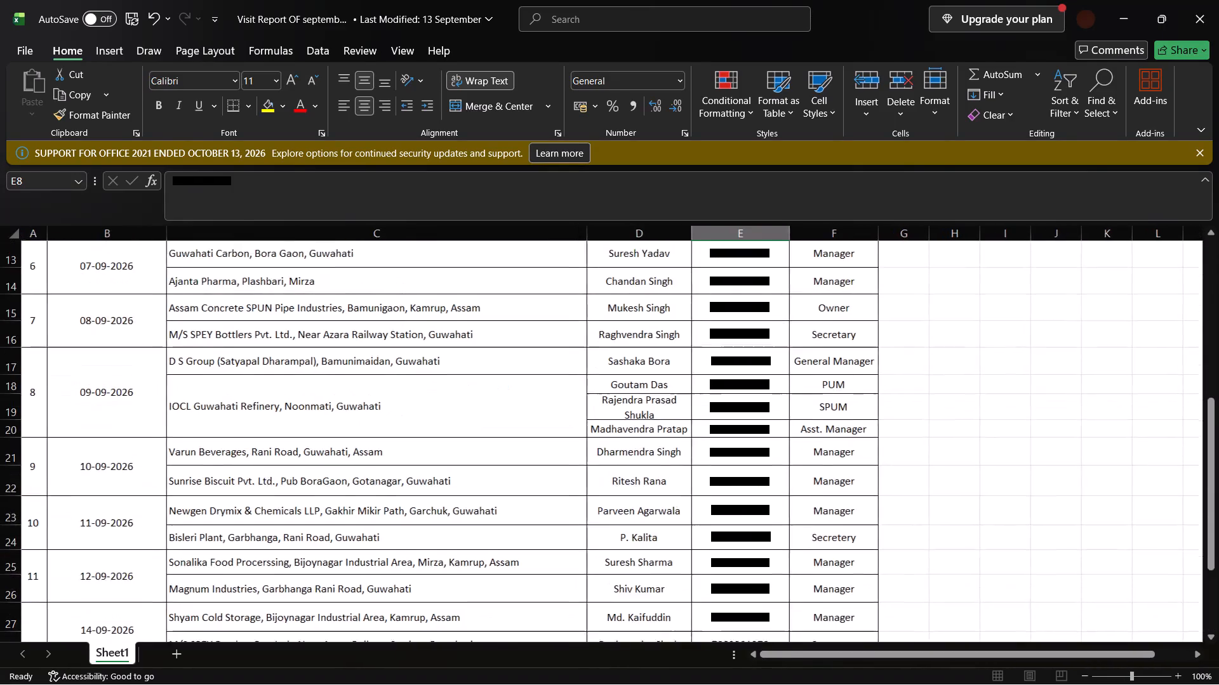
scroll(503, 508, down, 3)
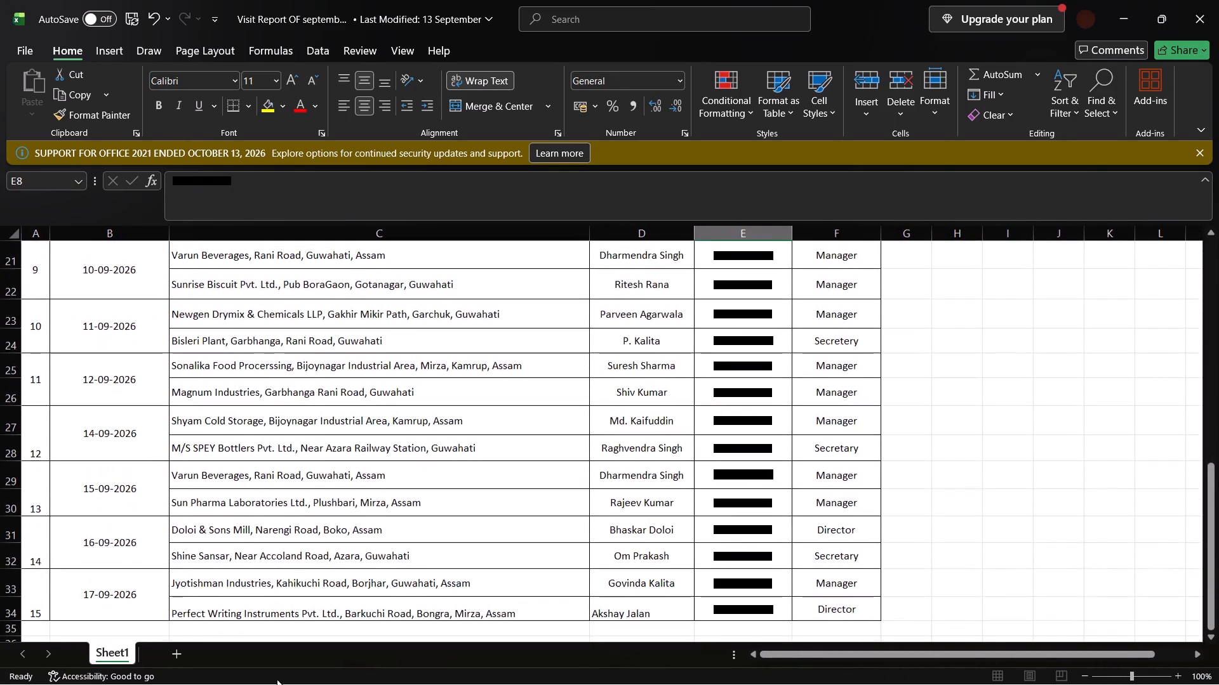
drag(174, 544, 494, 605)
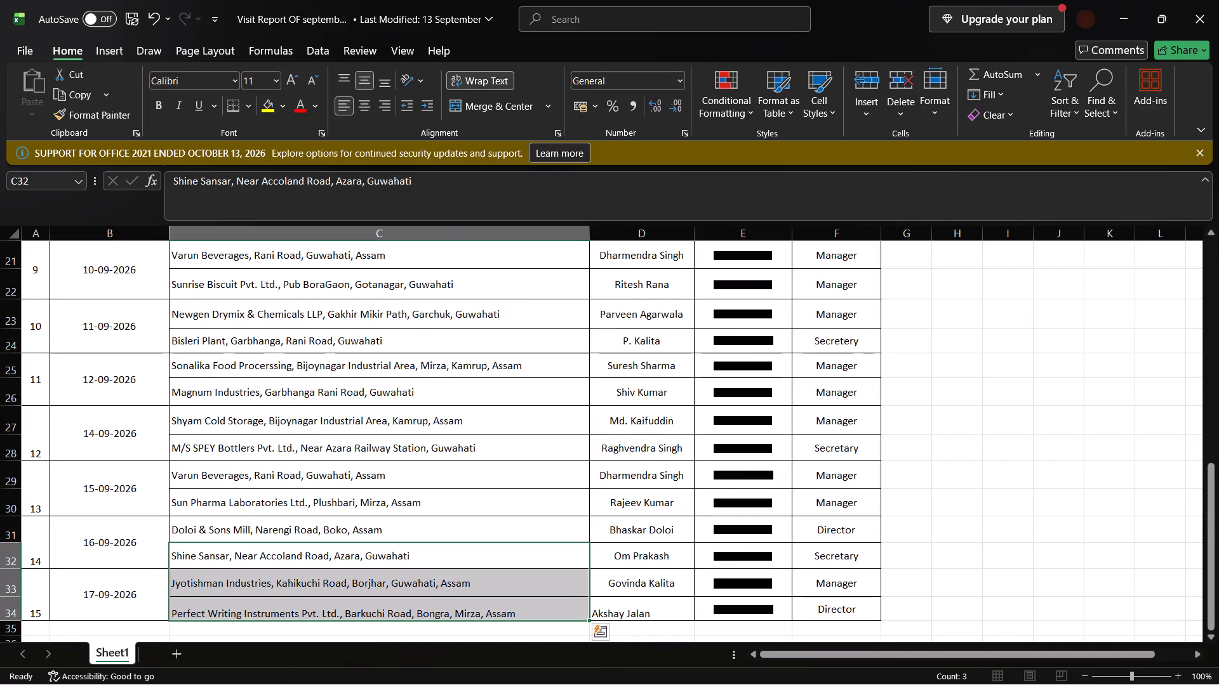
click(361, 100)
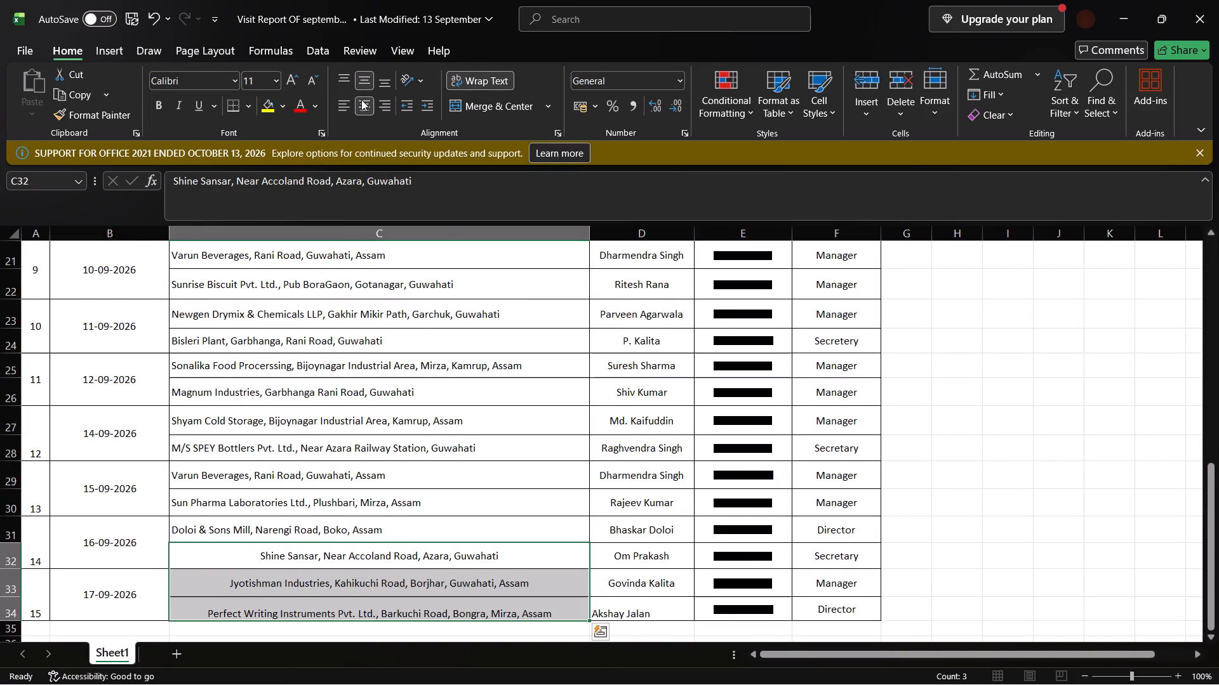
click(361, 100)
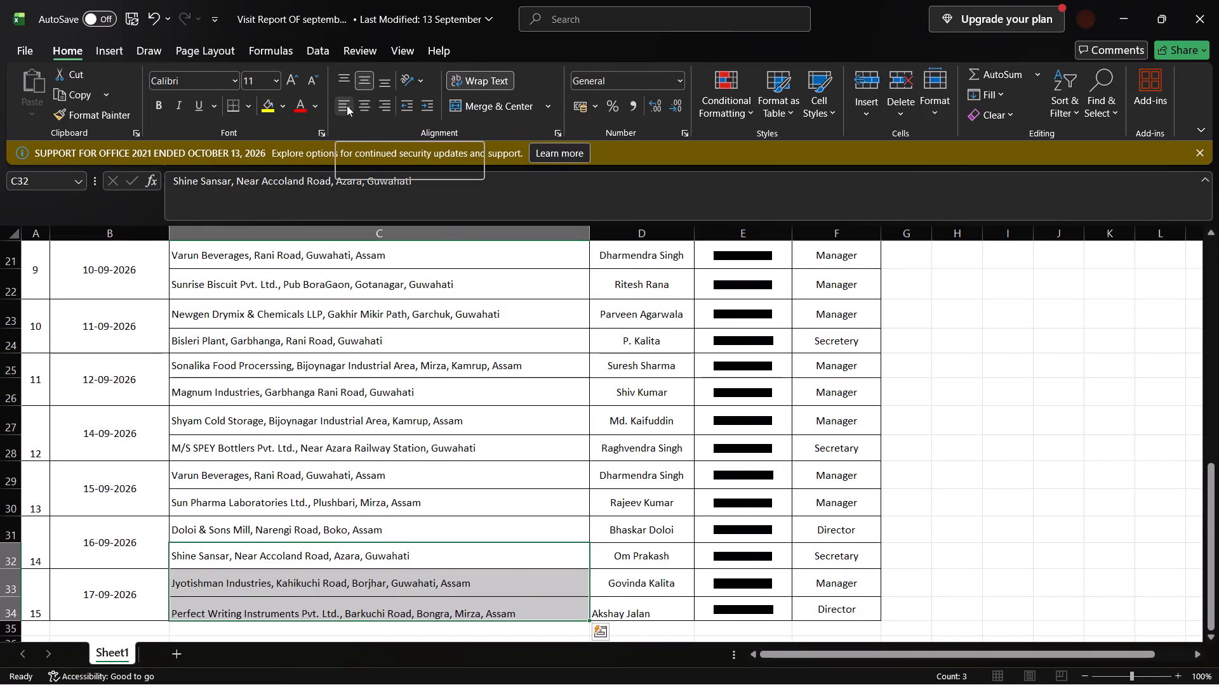
click(347, 105)
click(347, 105)
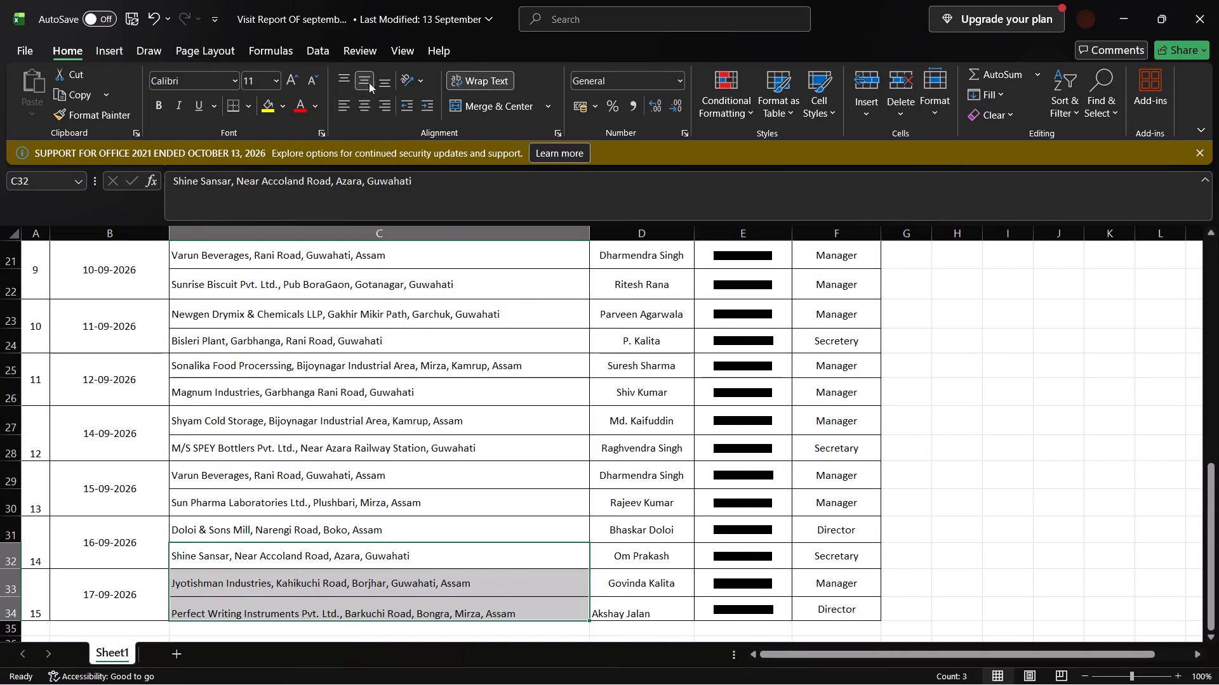
click(359, 83)
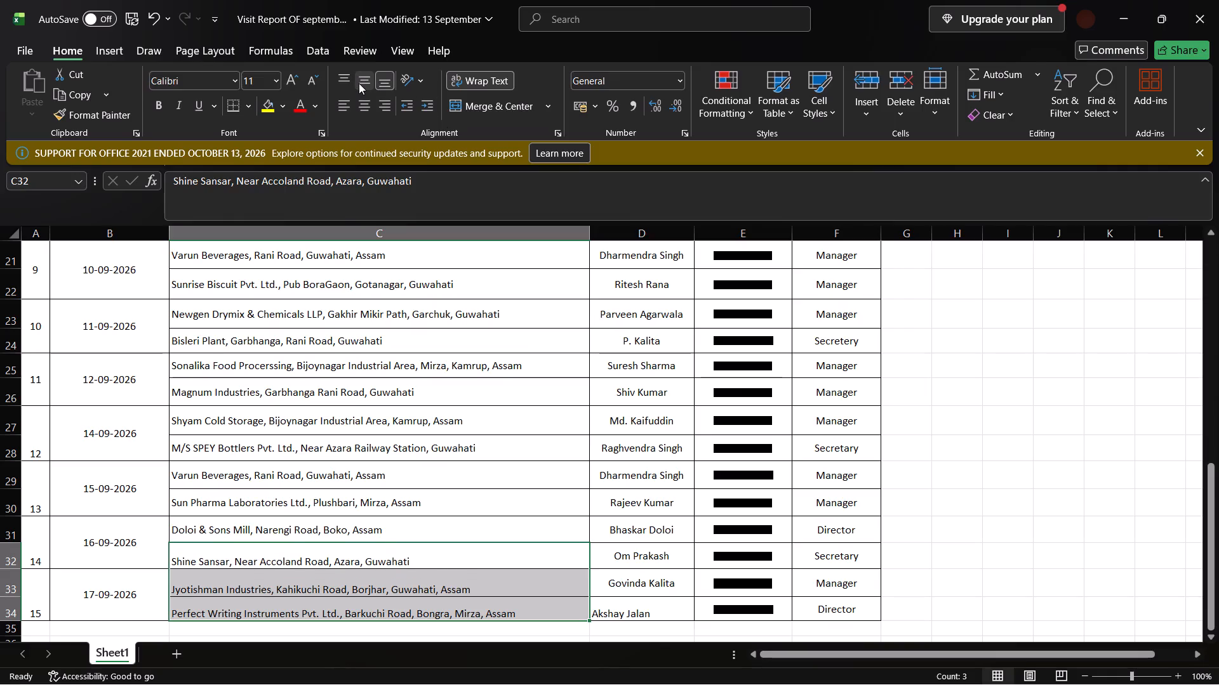
click(359, 83)
click(343, 101)
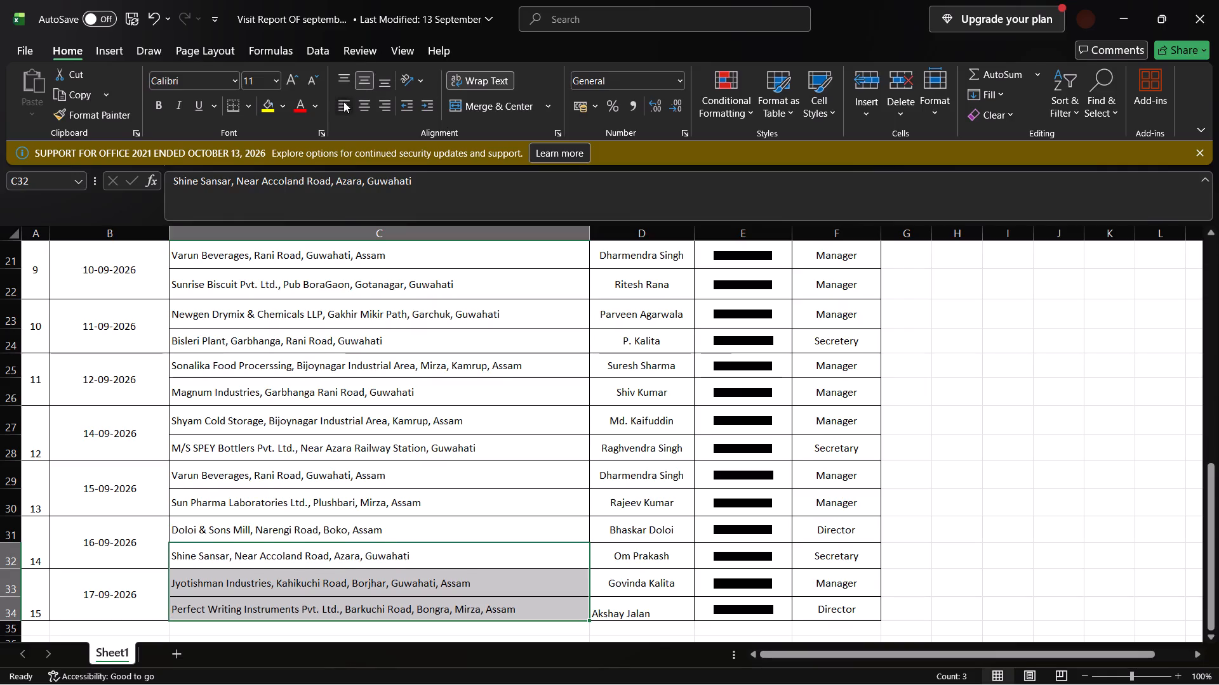
click(474, 287)
Vertically middle-align the serial numbers 1 to 15 in the Sl No. column.
scroll(474, 287, down, 2)
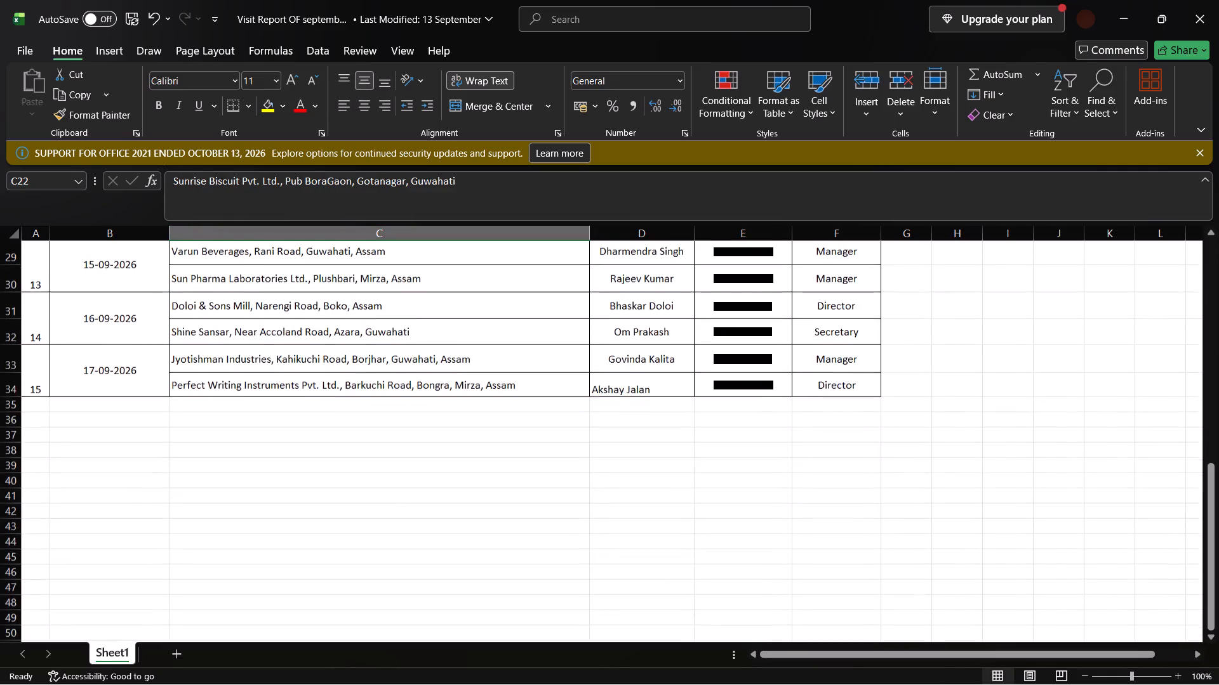
scroll(474, 287, up, 1)
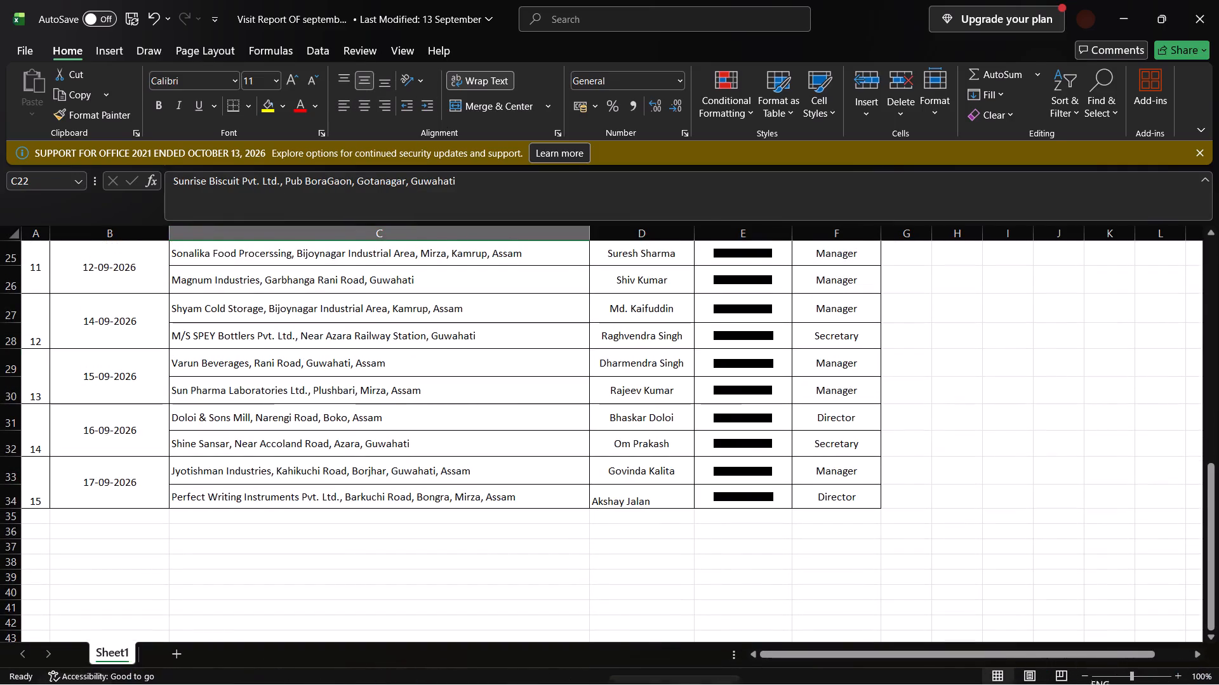
drag(42, 477, 46, 287)
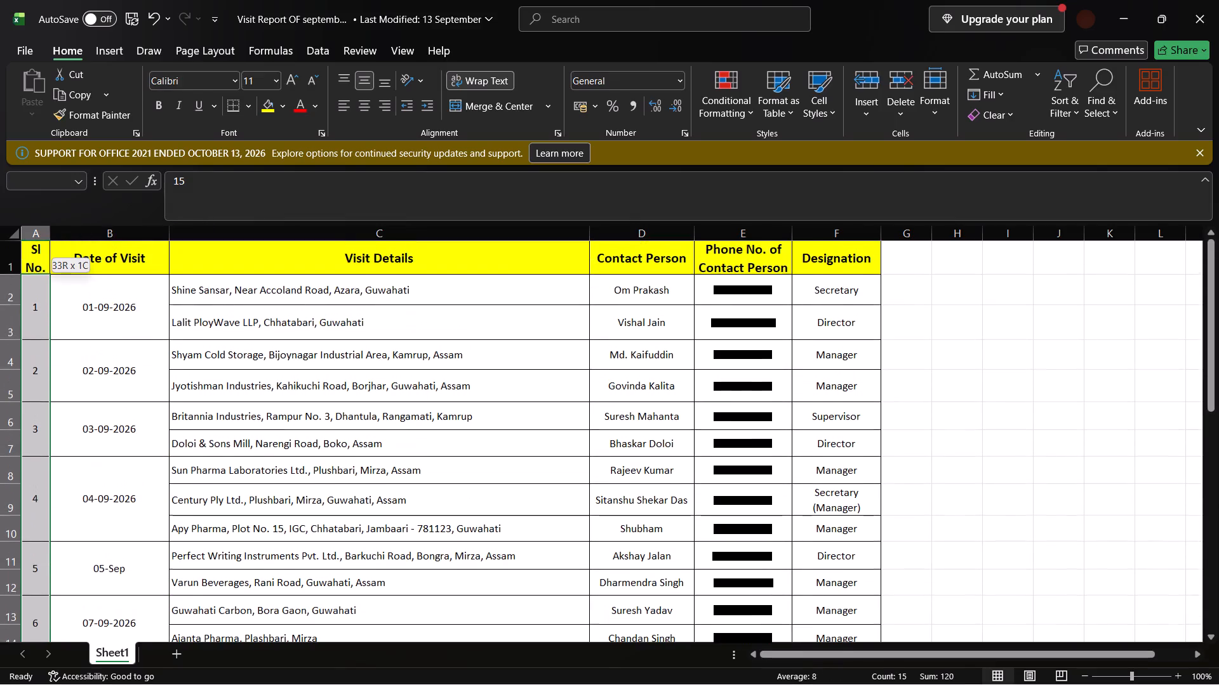
drag(46, 287, 37, 296)
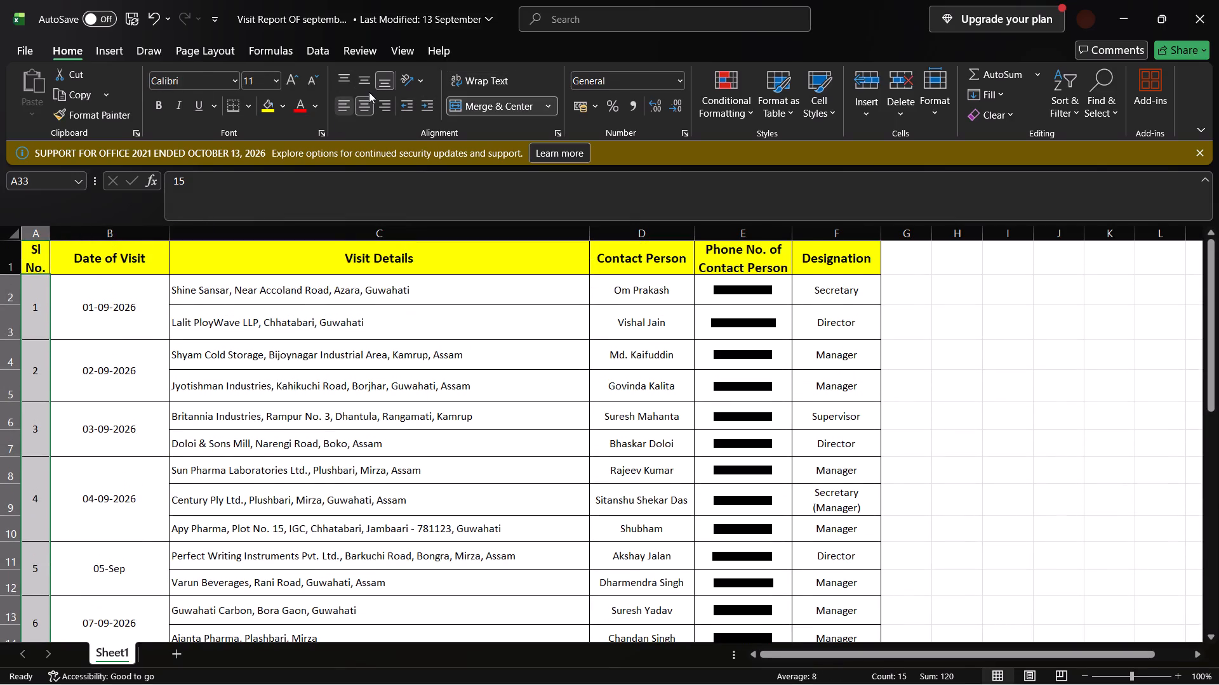
click(366, 84)
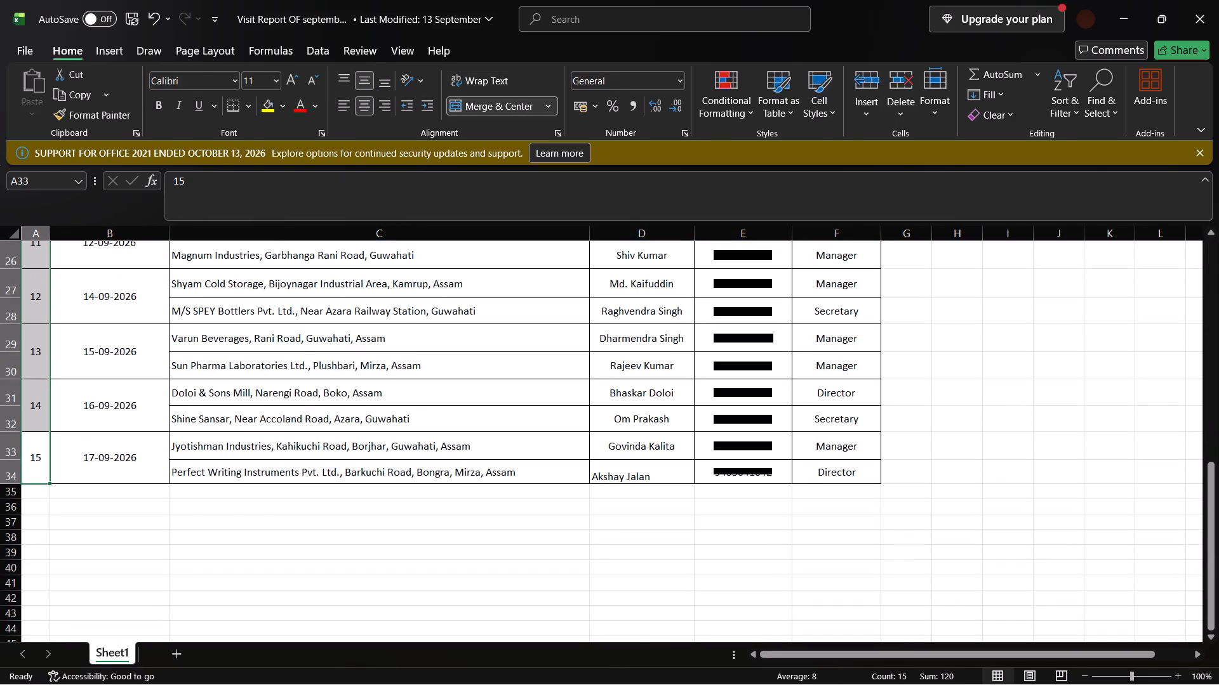
click(288, 435)
Fill the 01 September visit block, rows 2 and 3 across columns A to F, with a light Blue, Accent 1 shade.
scroll(288, 435, up, 2)
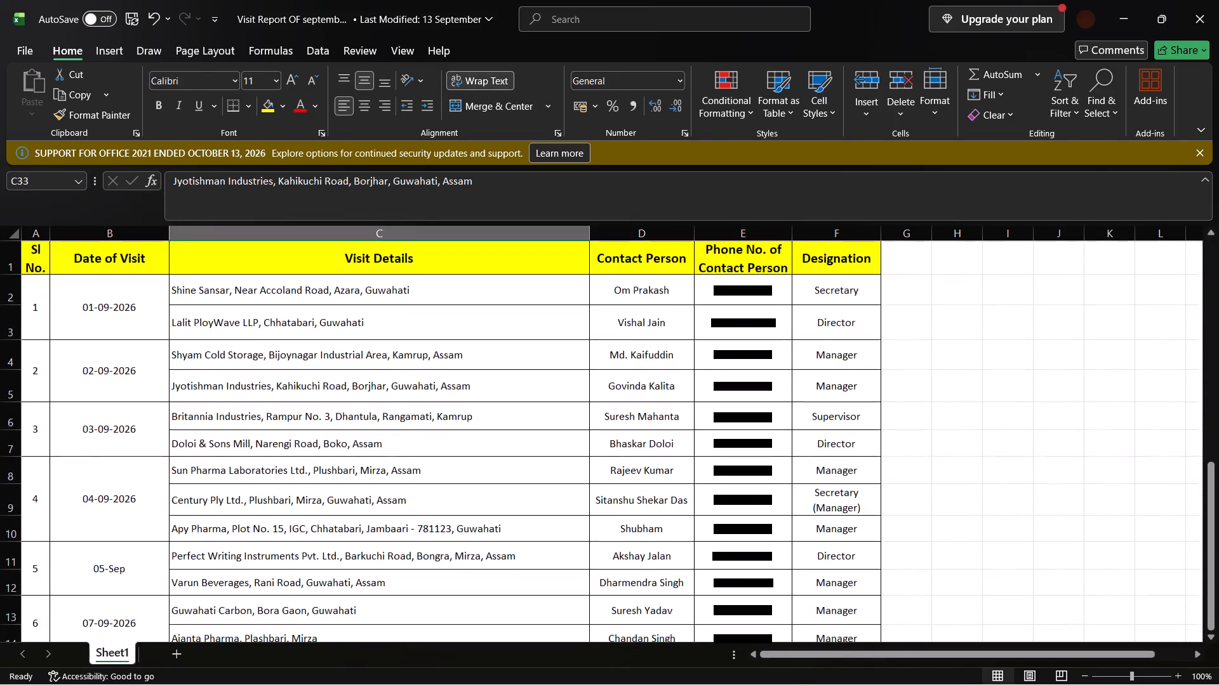
drag(41, 302, 367, 221)
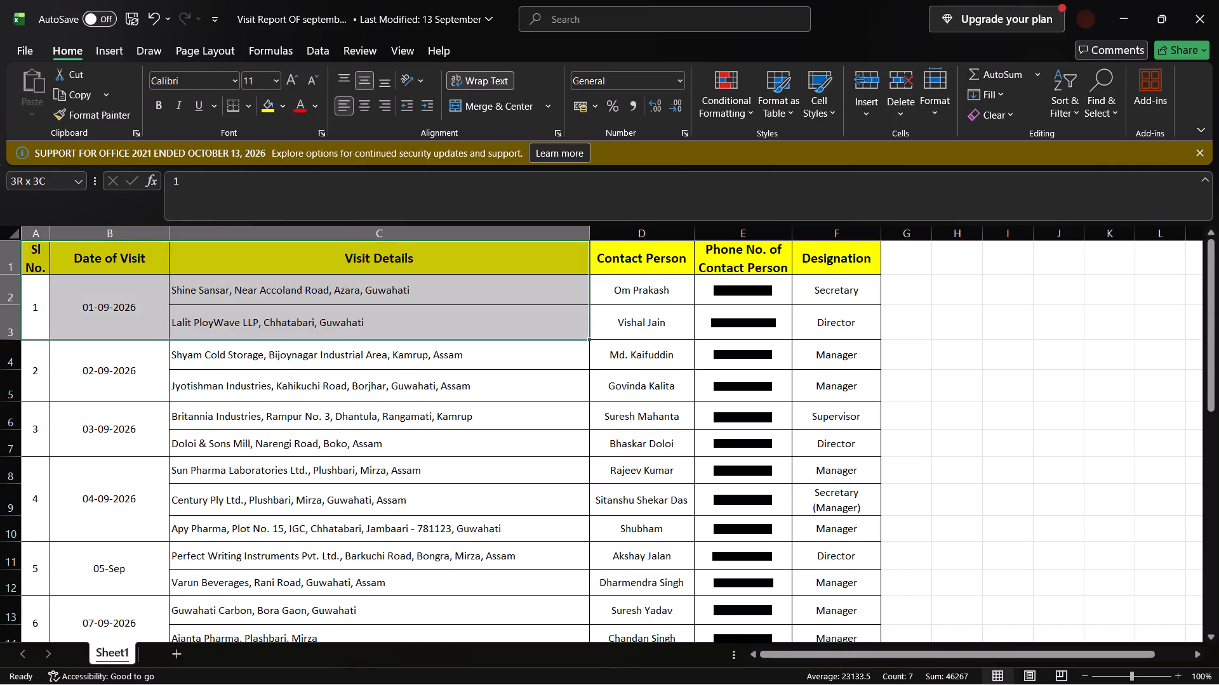
drag(367, 221, 853, 299)
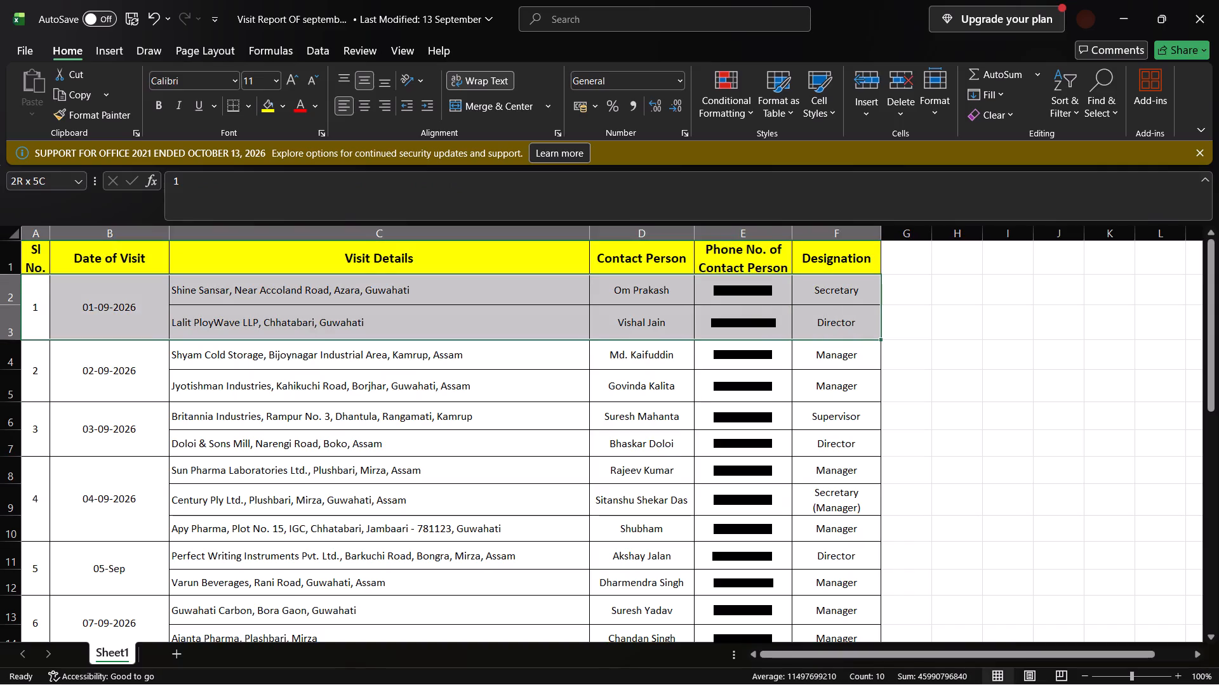
drag(853, 299, 843, 299)
click(277, 110)
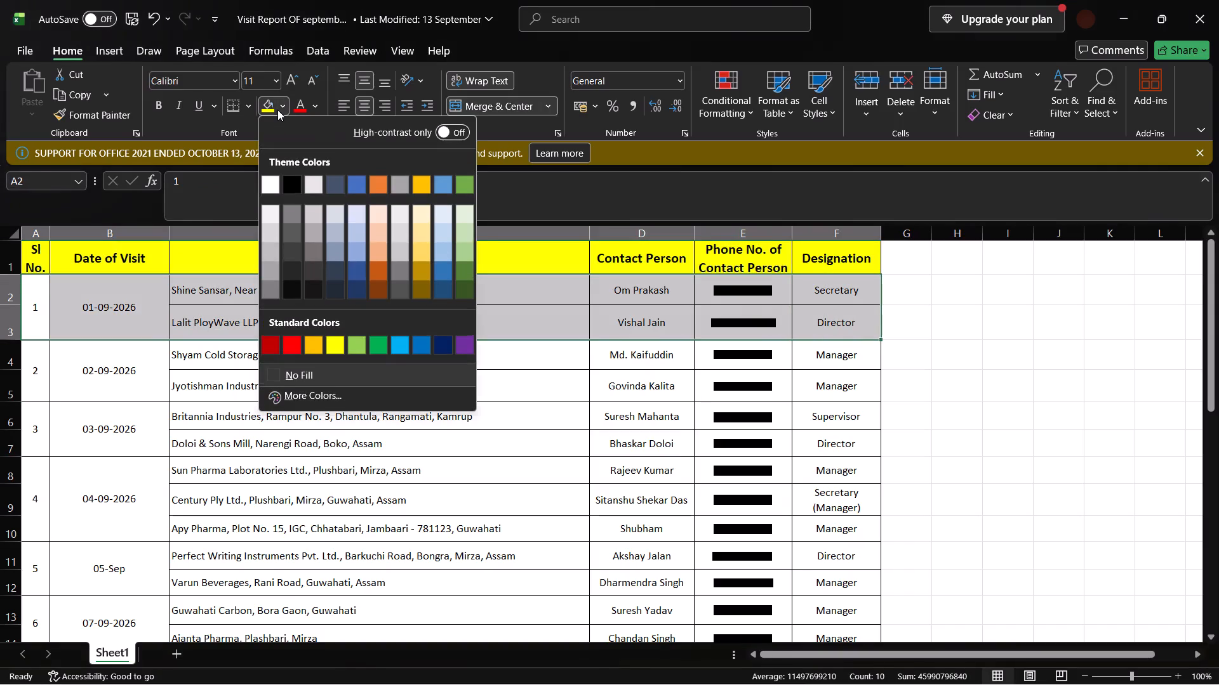
click(359, 238)
Fill the 02 September visit block, rows 4 and 5 across columns A to F, with a light gray from the white theme shades.
drag(40, 365, 121, 359)
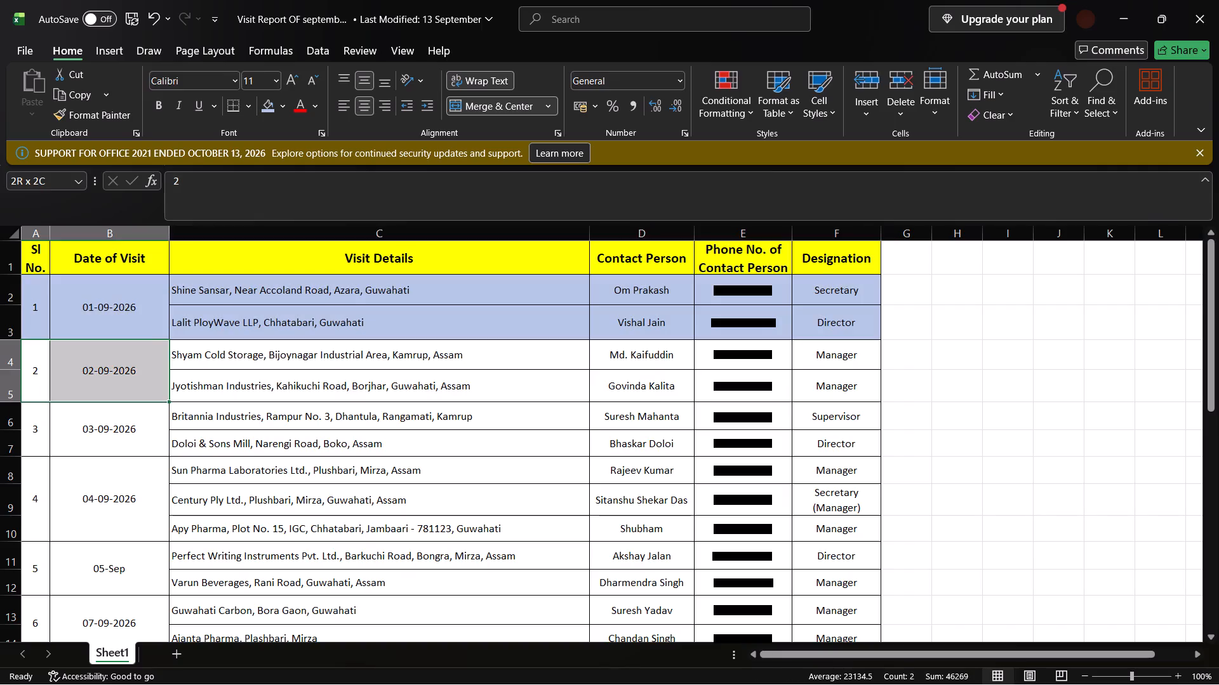
drag(121, 359, 848, 360)
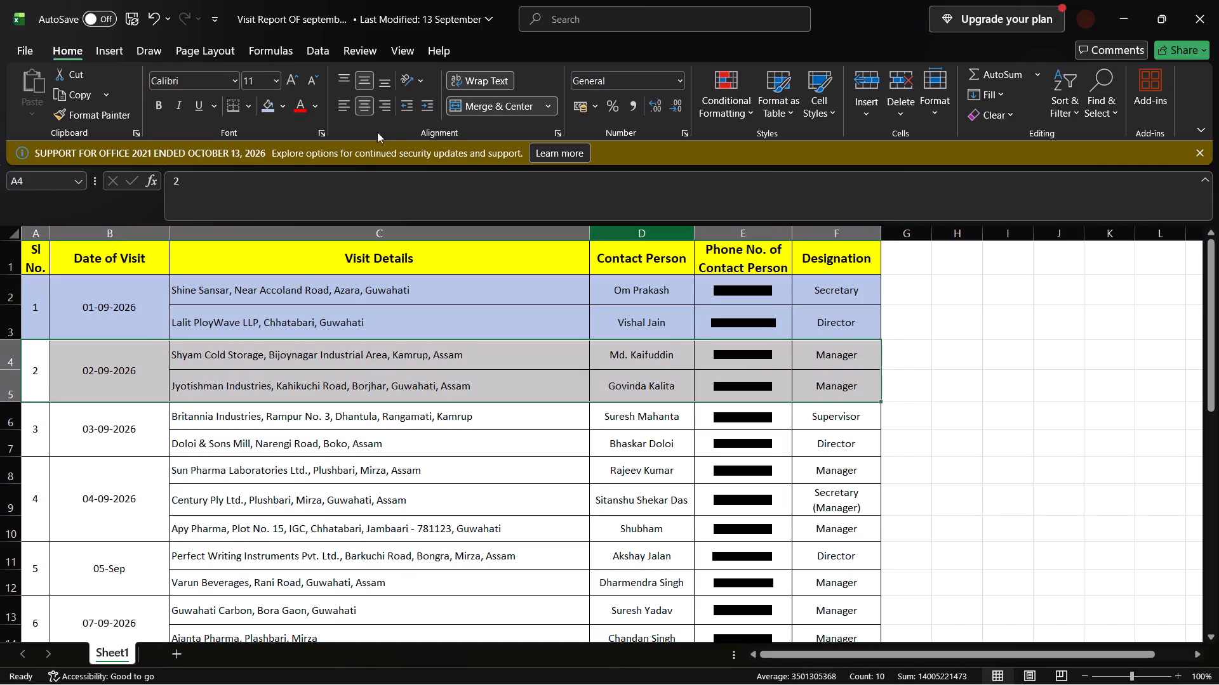
click(281, 107)
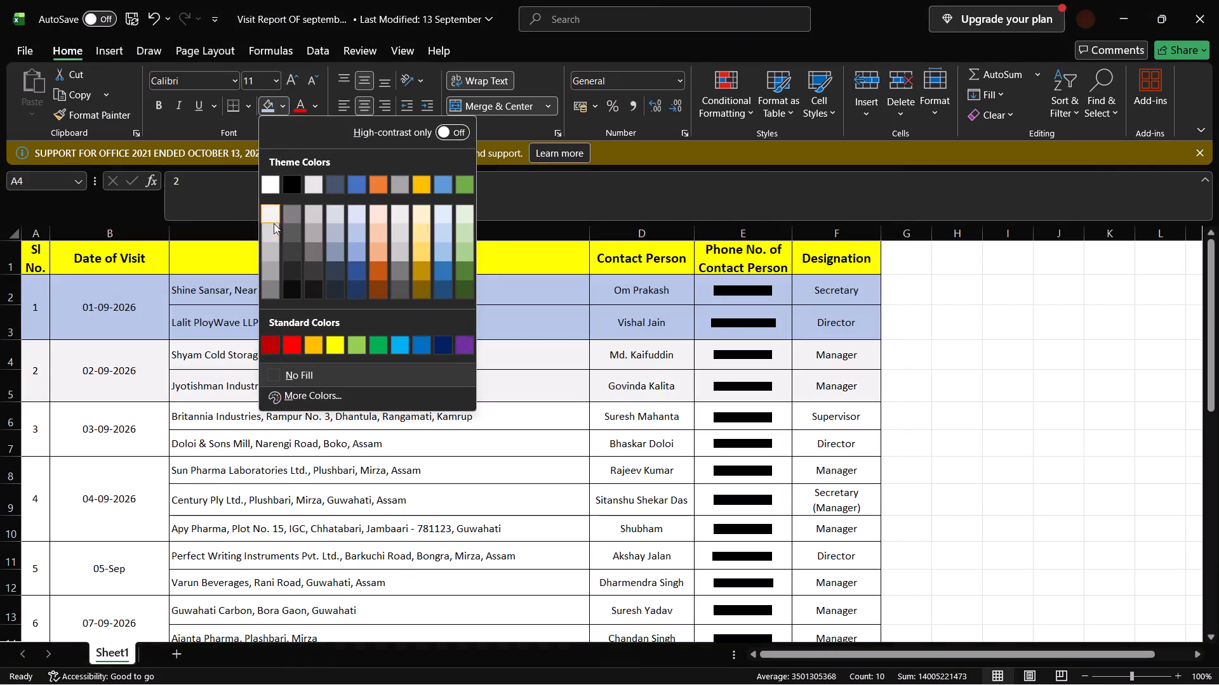
click(272, 249)
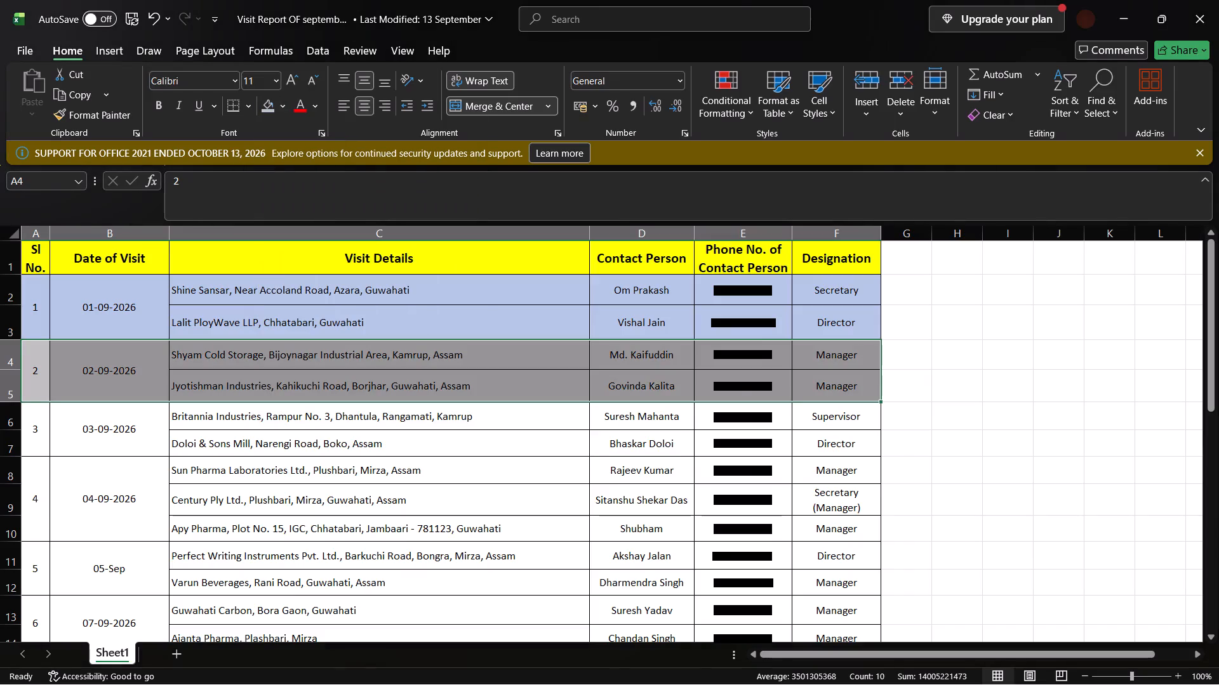
Fill the 03 September visit block, rows 6 and 7 across columns A to F, with a light blue-gray theme shade.
drag(39, 430, 801, 431)
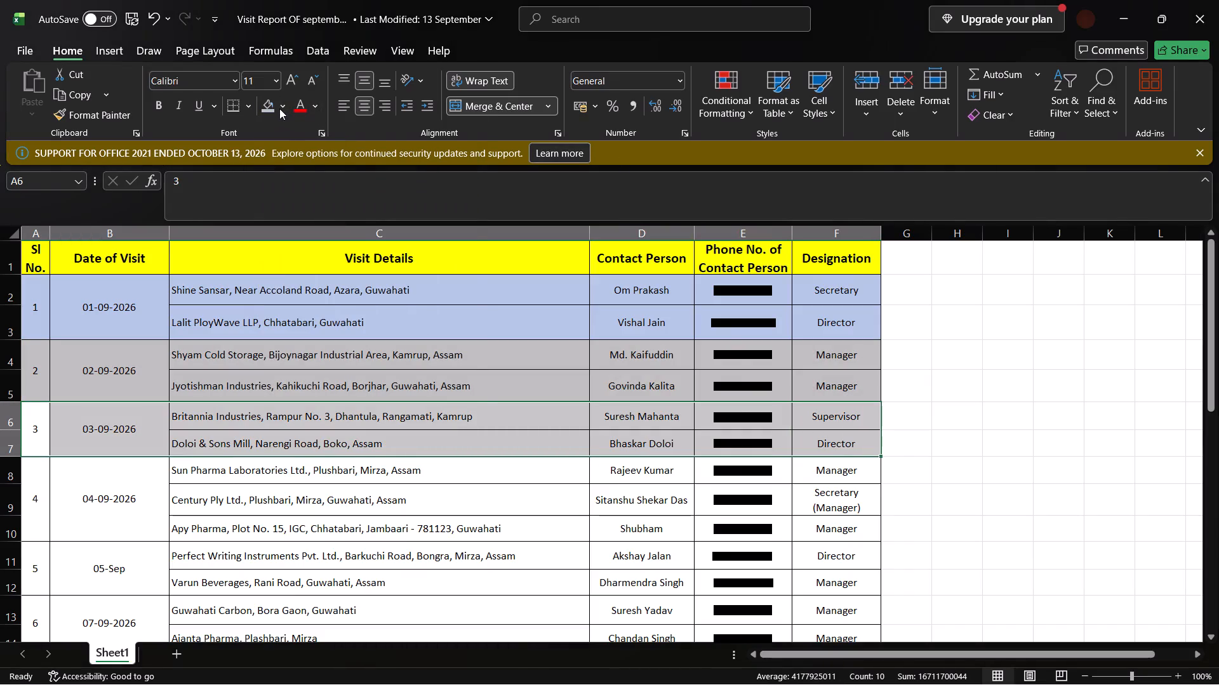
click(279, 108)
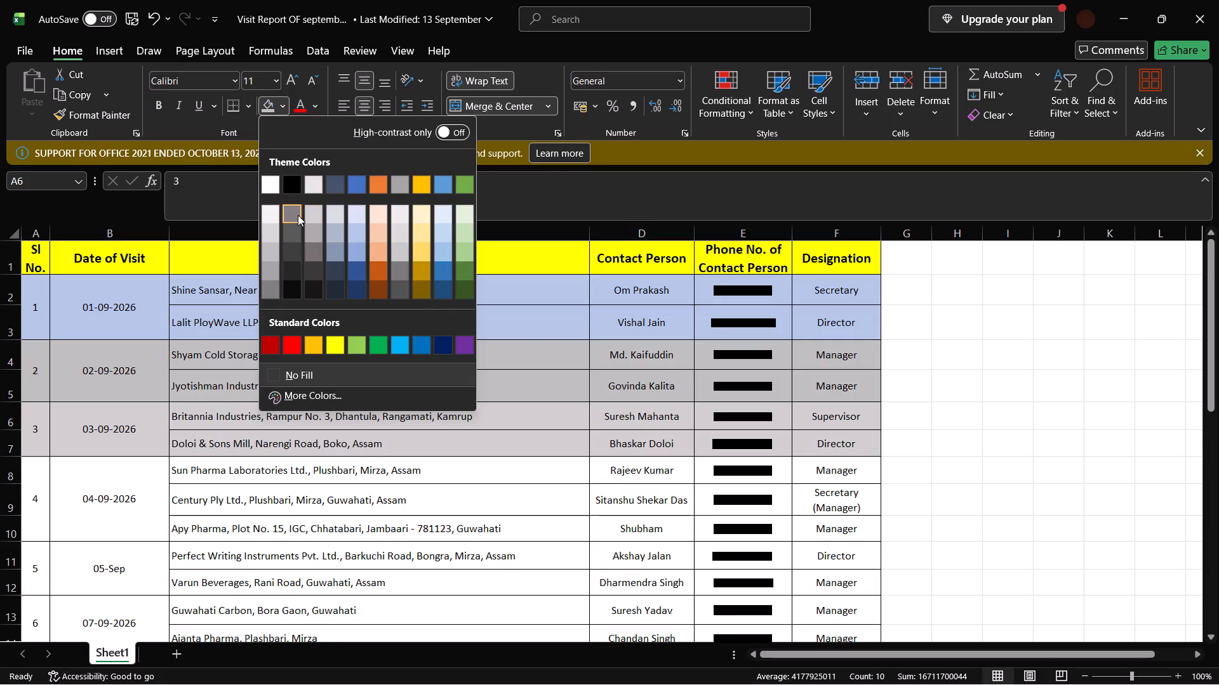
click(335, 237)
Fill the 04 September visit block, rows 8 to 10 across columns A to F, with a light Orange, Accent 2 shade.
drag(44, 492, 790, 469)
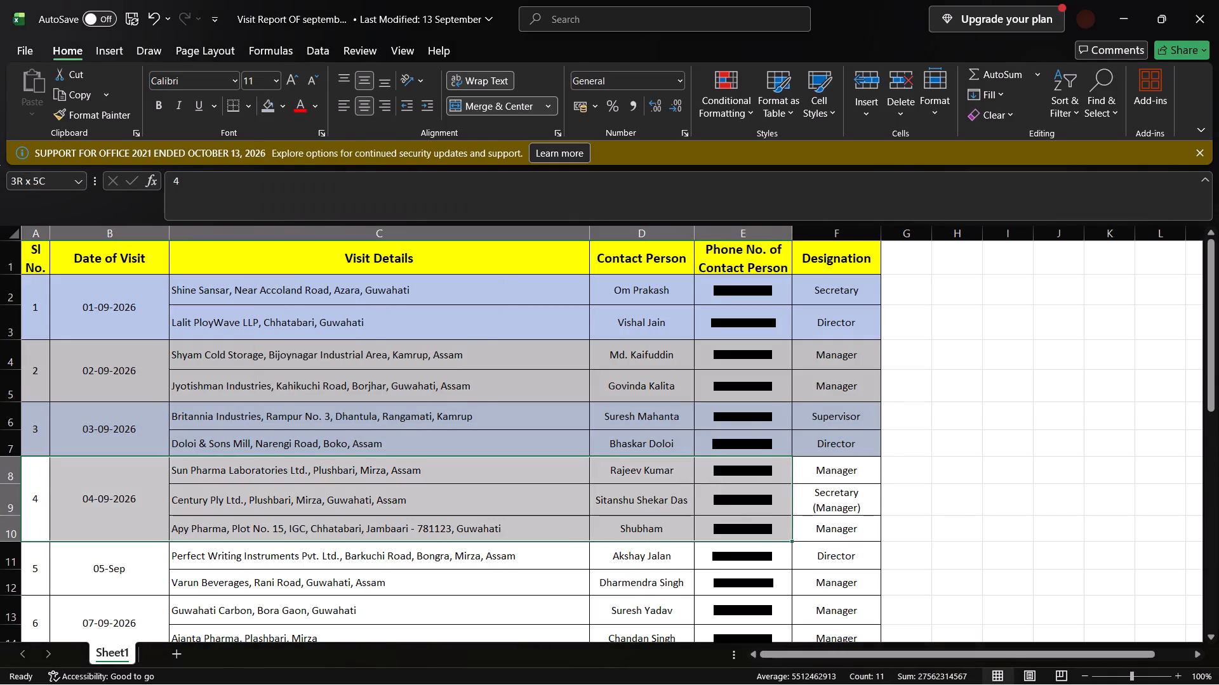
drag(790, 469, 797, 467)
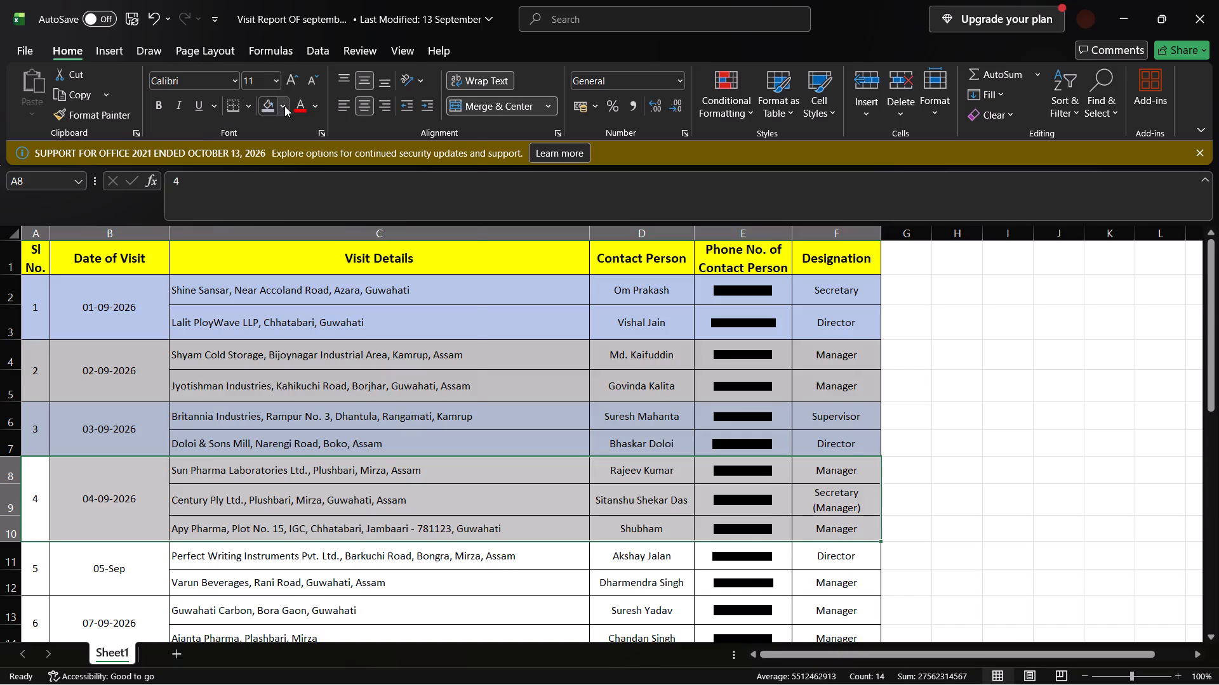
click(284, 106)
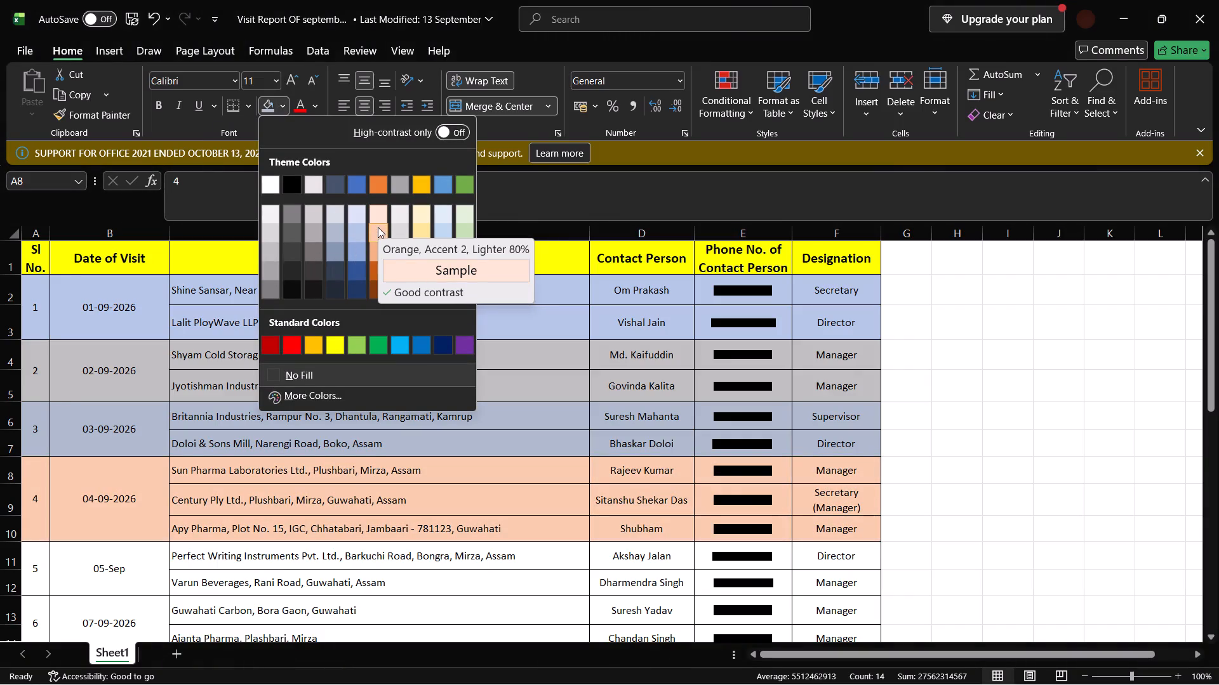
click(378, 227)
Fill the 05-Sep visit block, rows 11 and 12 across columns A to F, with a light Gray, Accent 3 shade.
scroll(393, 358, down, 2)
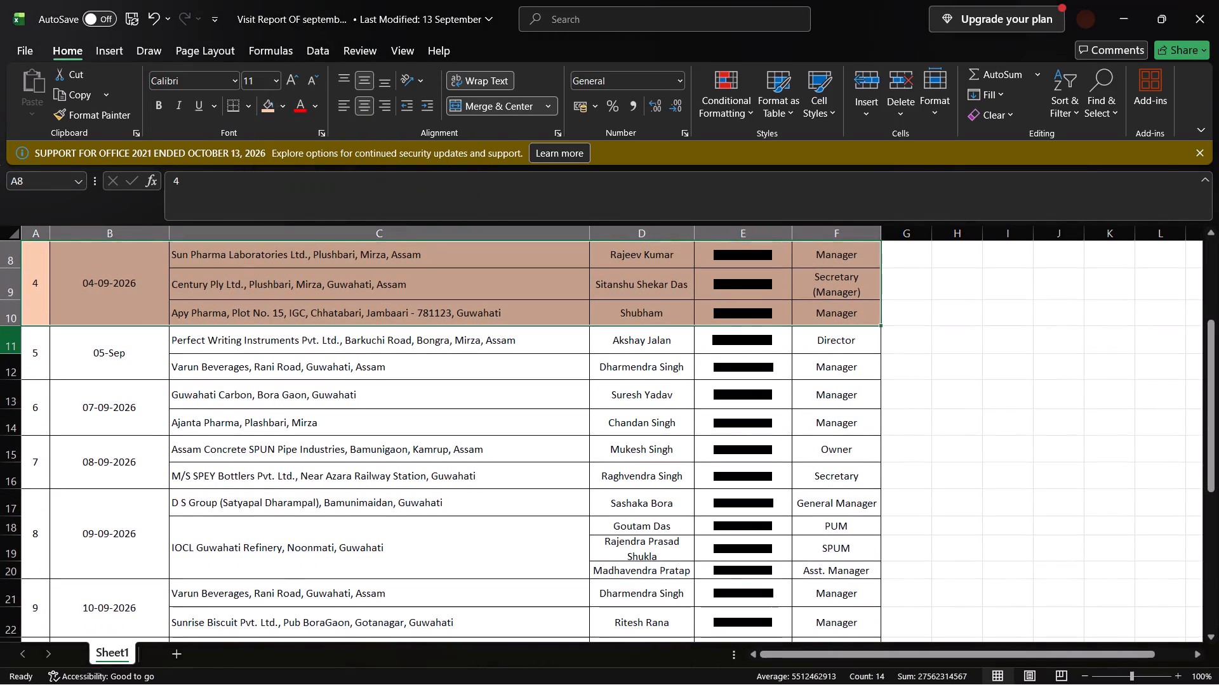
drag(36, 348, 767, 339)
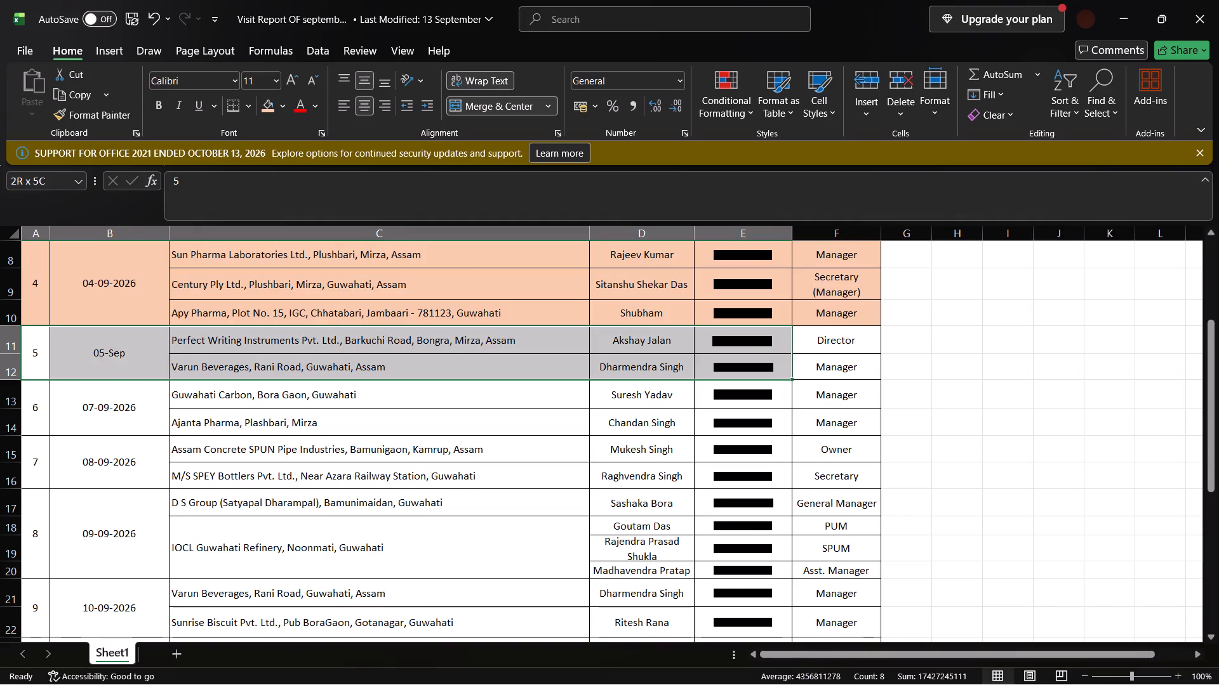
drag(767, 339, 806, 338)
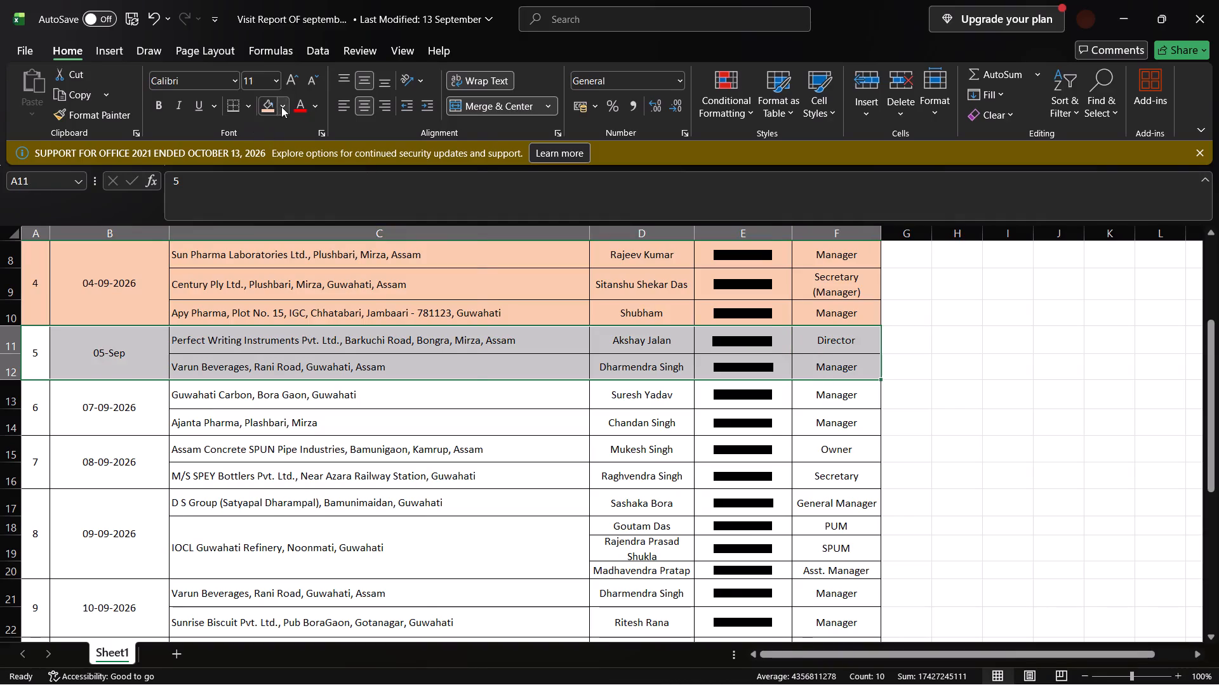
click(281, 107)
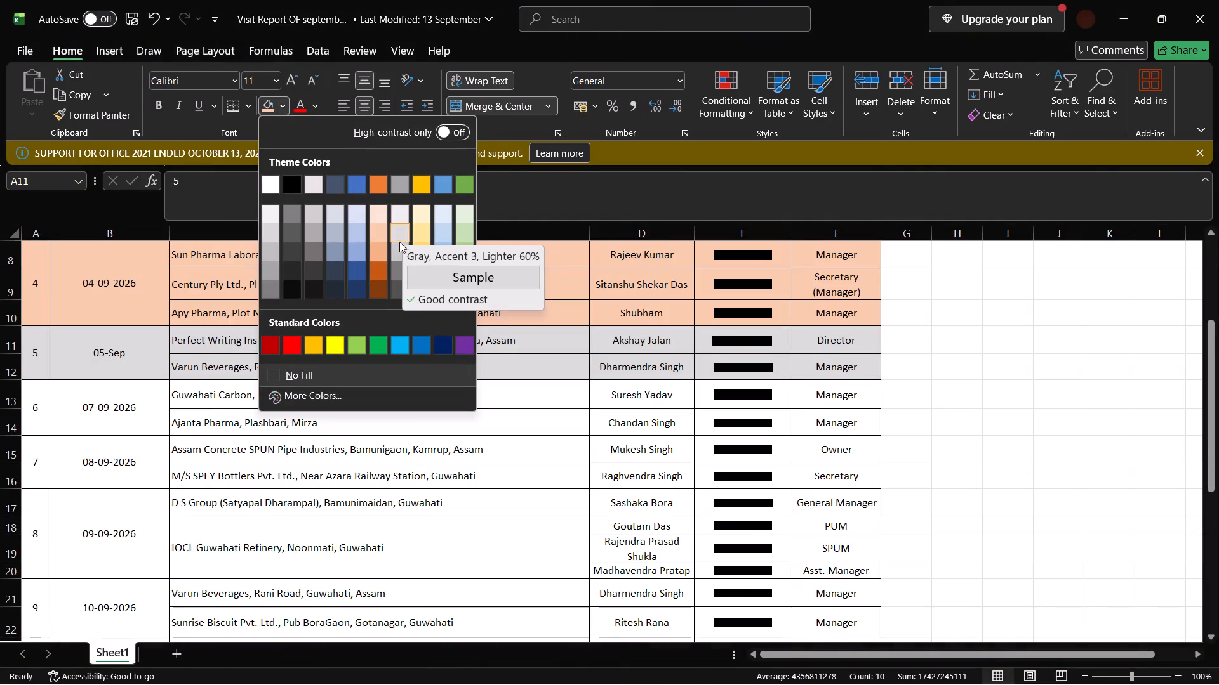
click(400, 250)
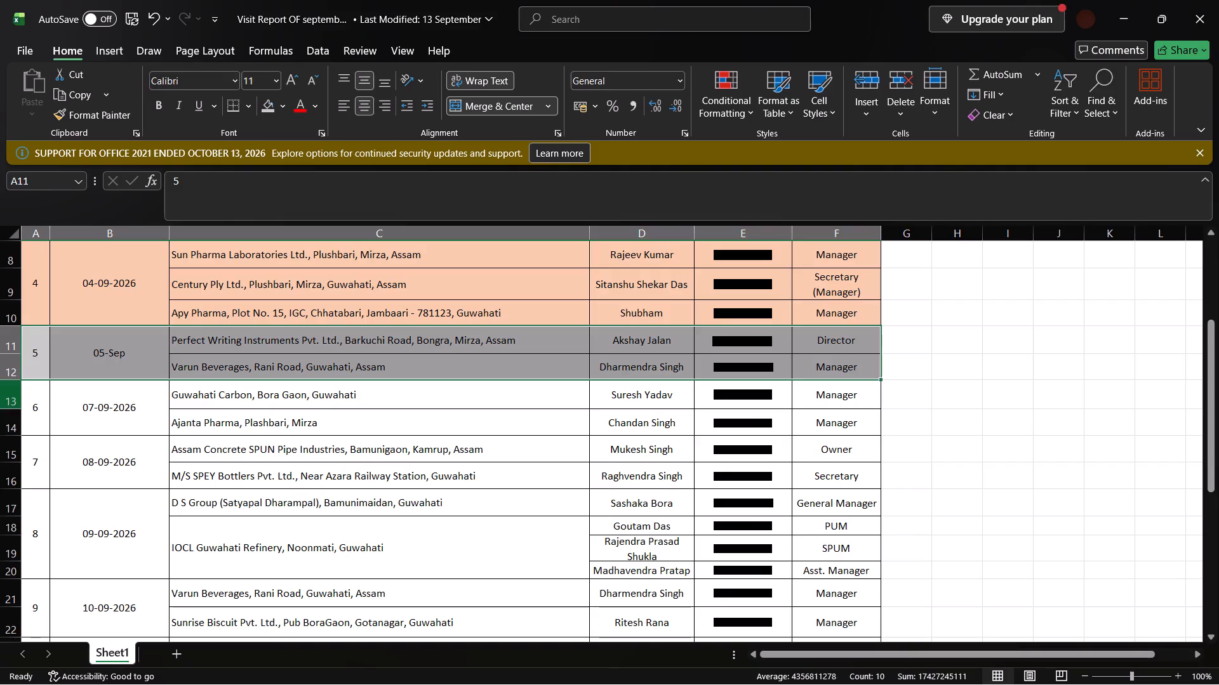
Fill the 07-09-2026 visit block, rows 13 and 14 across columns A to F, with a light gold theme shade.
drag(41, 396, 804, 412)
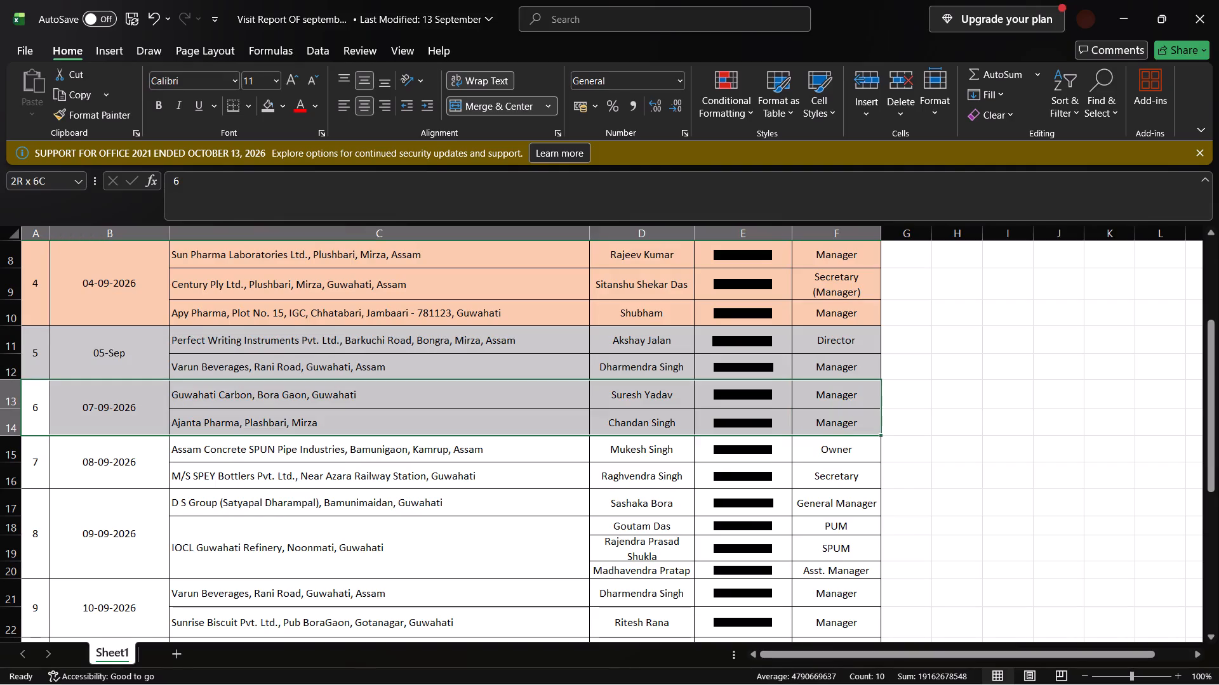
drag(804, 412, 805, 412)
click(284, 103)
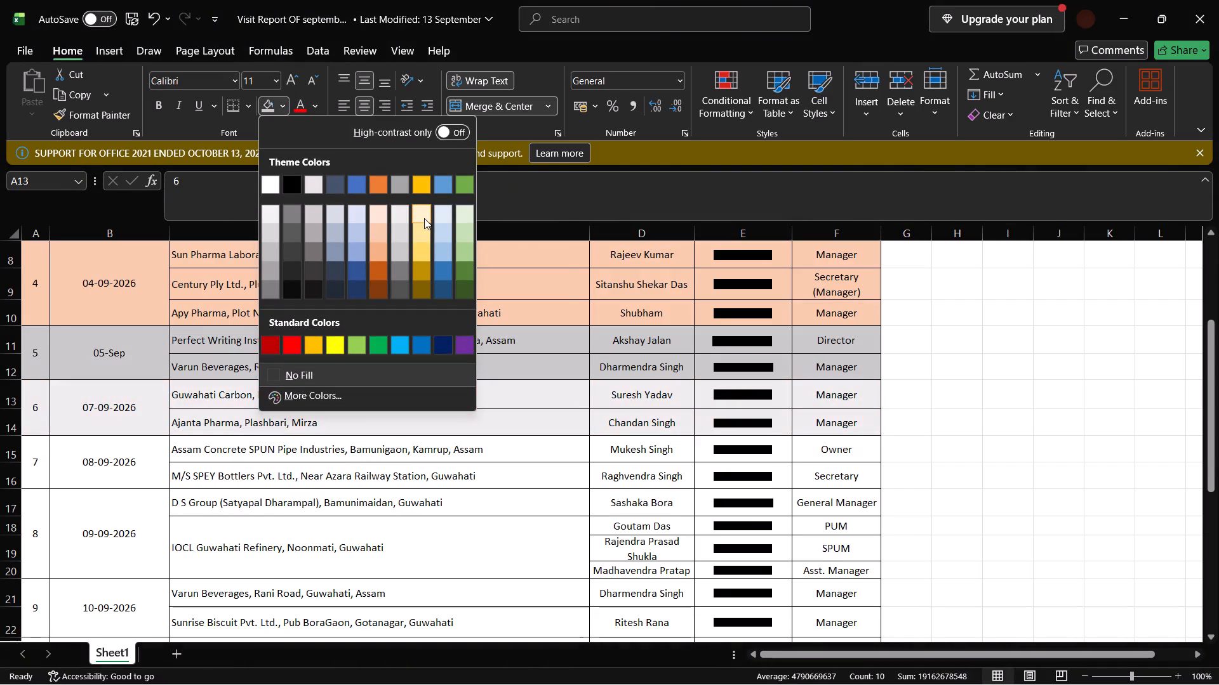
click(425, 225)
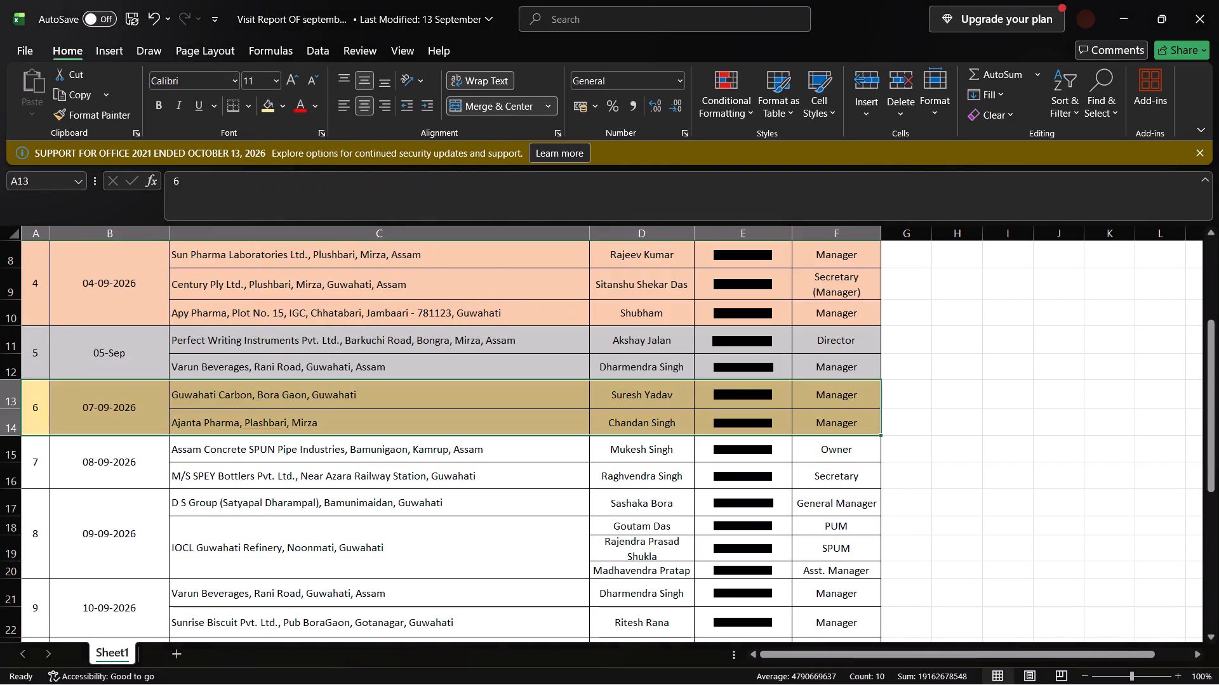
Fill the 08-09-2026 visit block, rows 15 and 16 across columns A to F, with a light blue theme shade.
drag(839, 444, 34, 467)
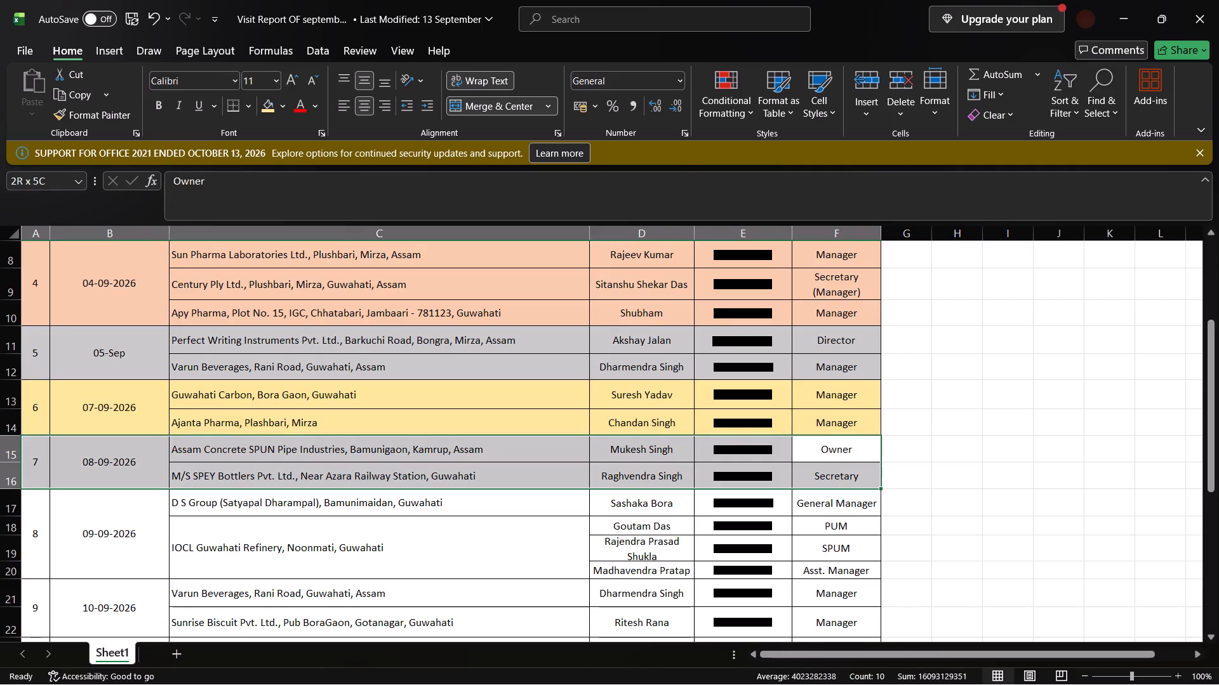
drag(34, 467, 45, 470)
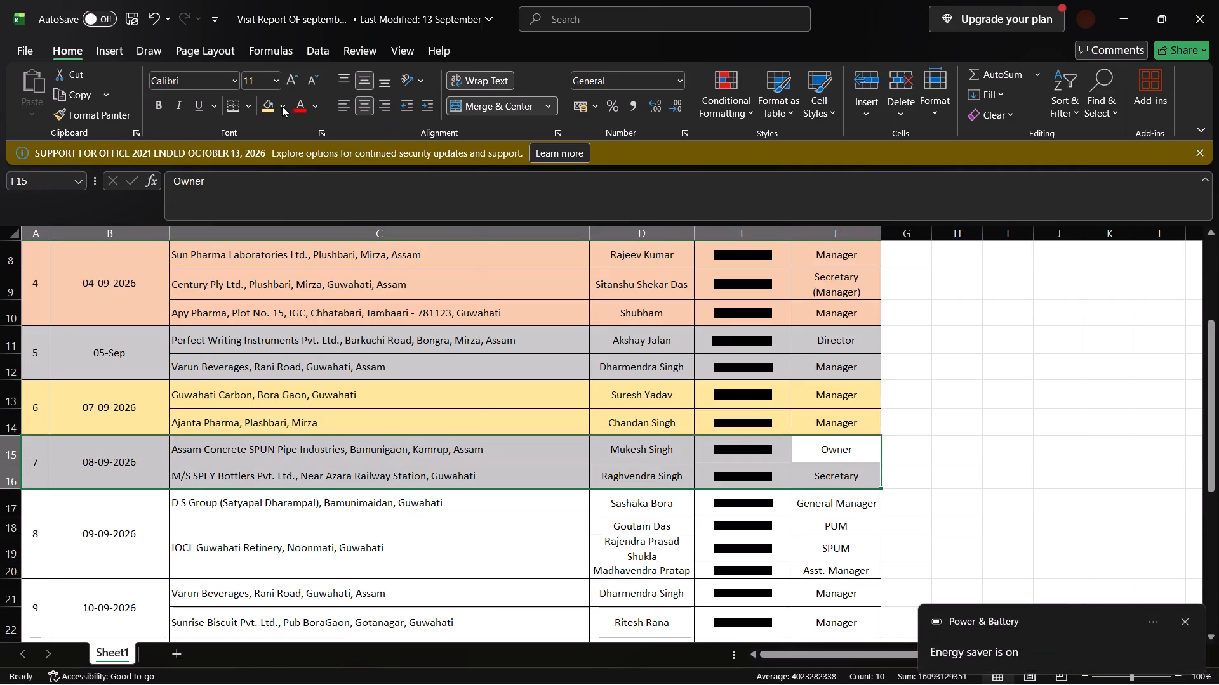
click(279, 104)
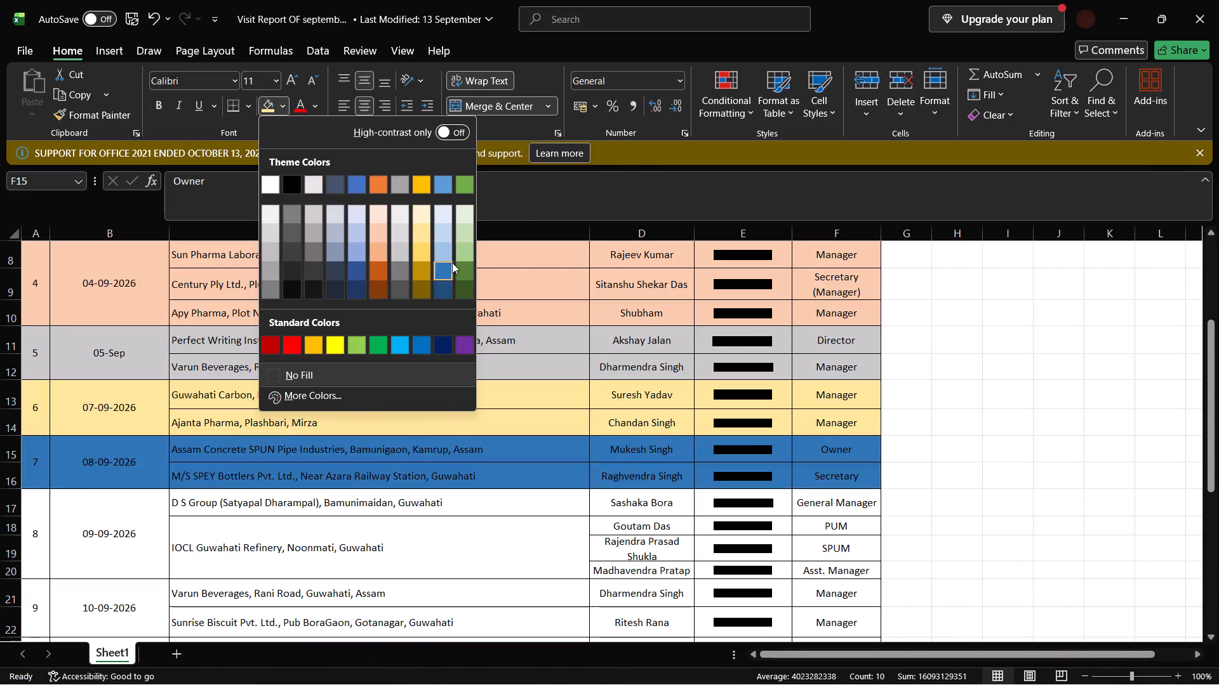
click(439, 226)
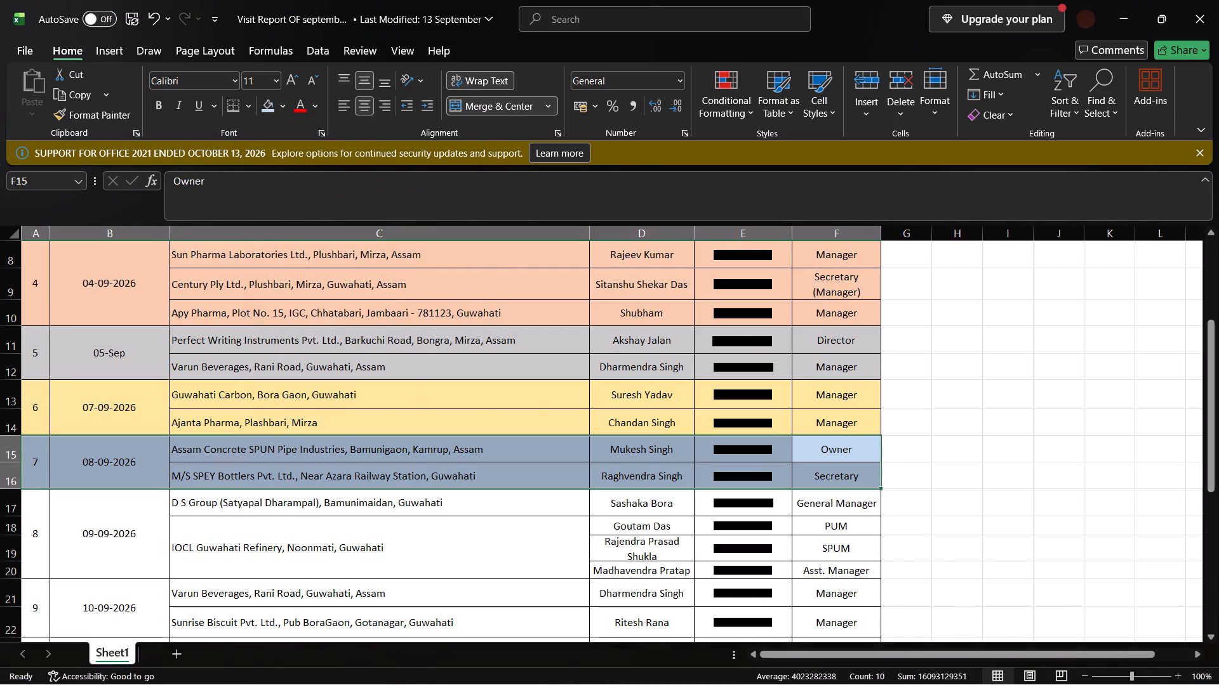
Fill the 09-09-2026 visit block, rows 17 to 20 across columns A to F, with Green, Accent 6, Lighter 40%.
click(39, 519)
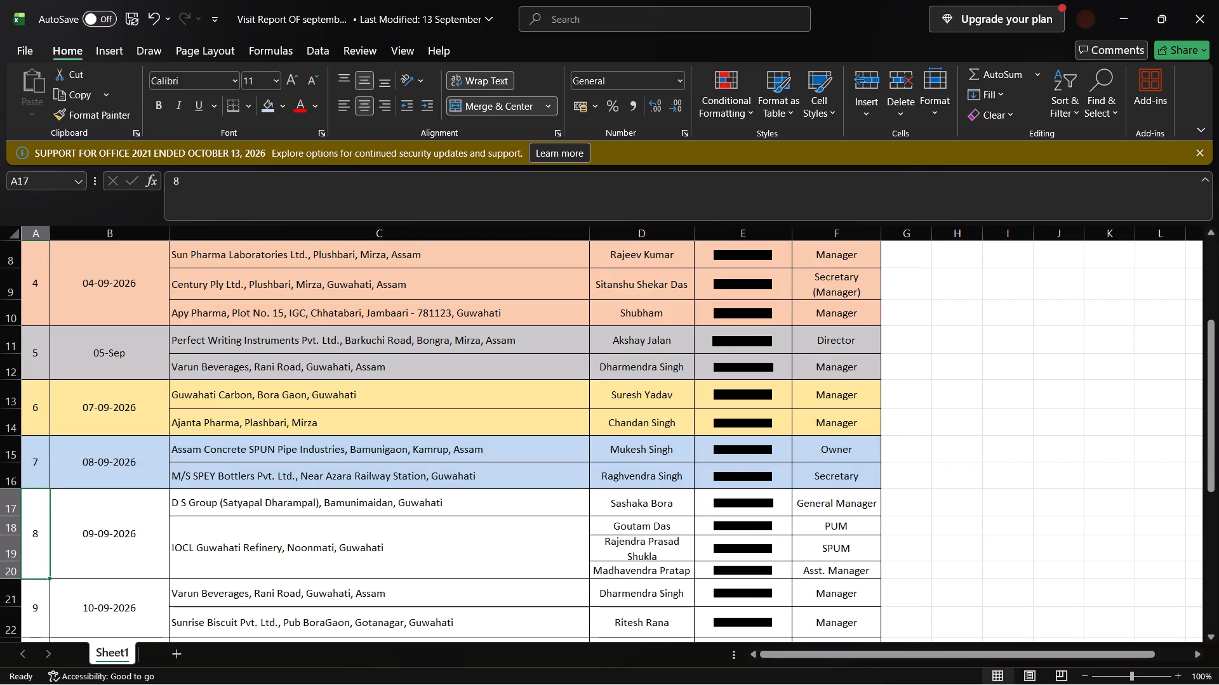
drag(32, 531, 766, 540)
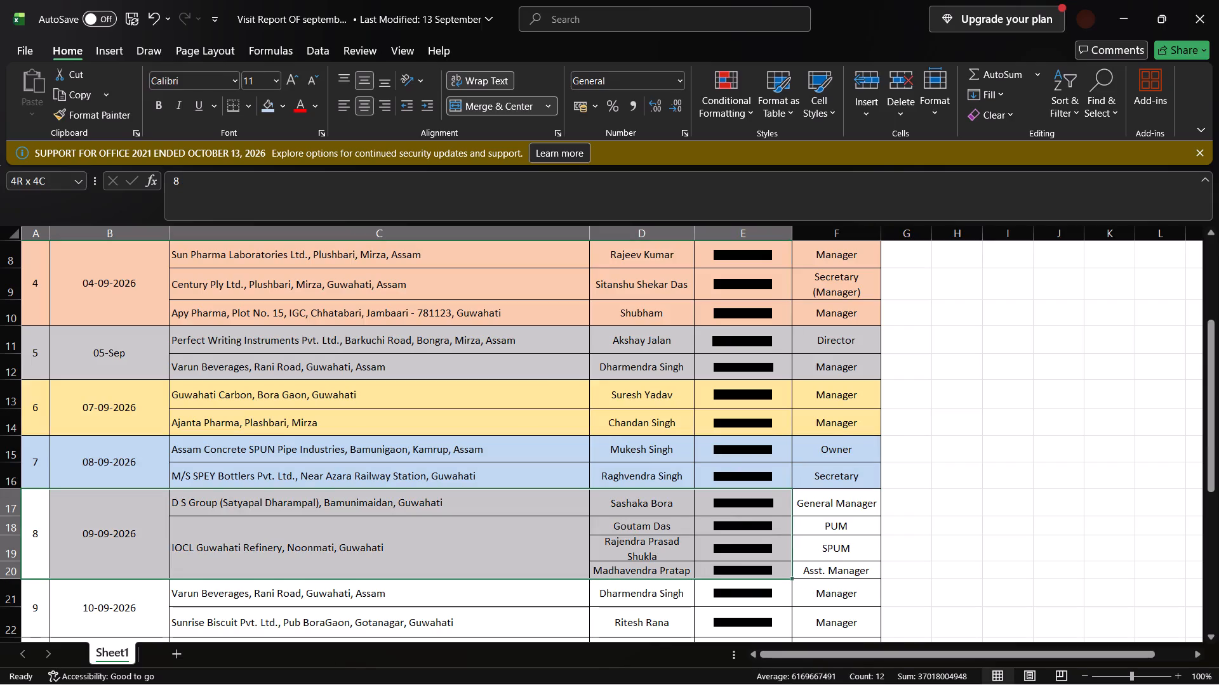
drag(766, 540, 801, 563)
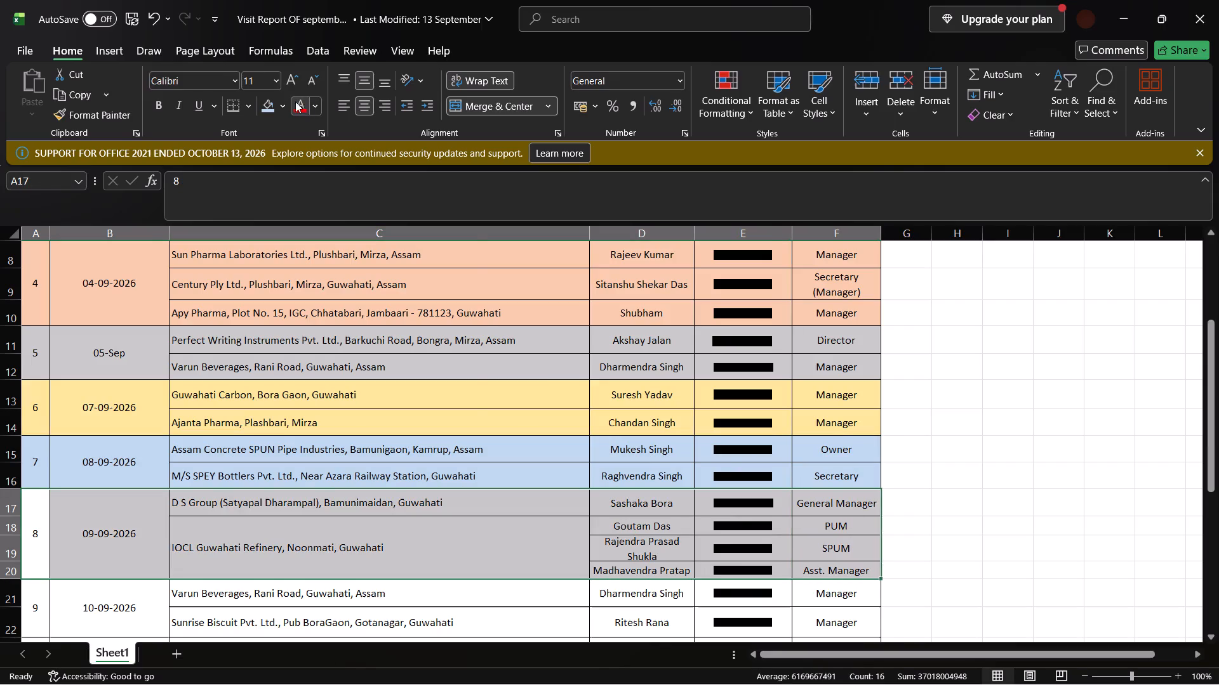
click(281, 111)
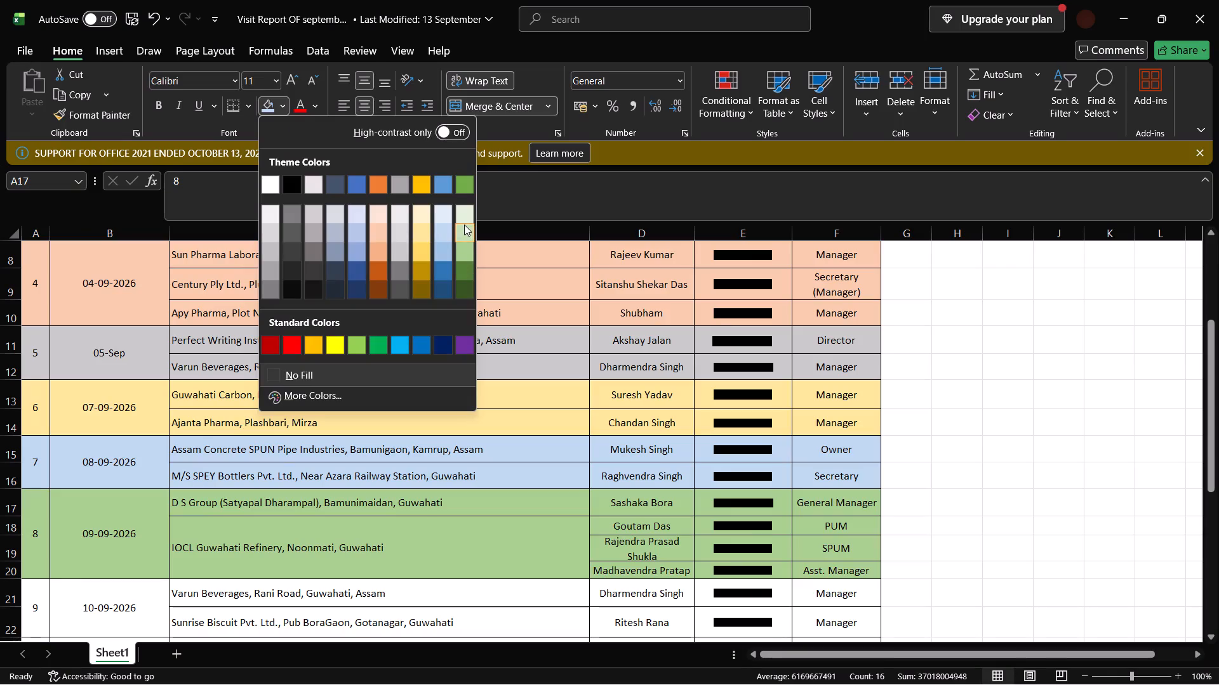
click(462, 249)
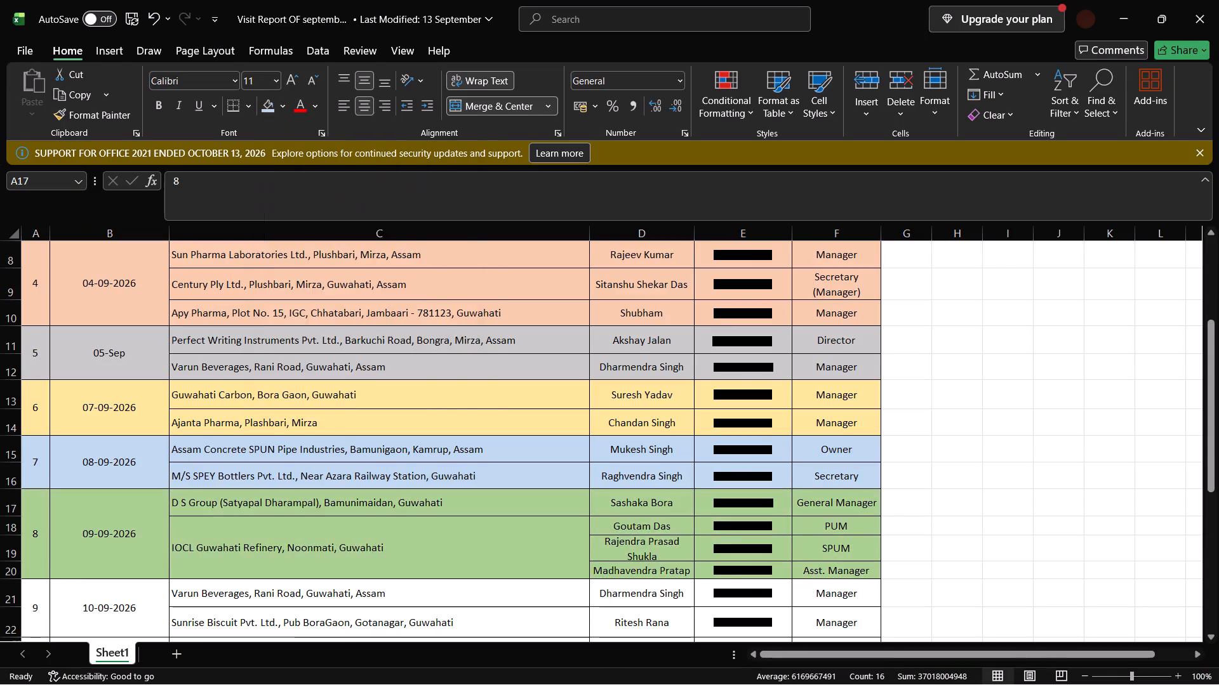
Fill the 10-09-2026 visit block, rows 21 and 22 across columns A to F, with a medium mauve-gray Background 2 theme shade.
scroll(463, 342, down, 4)
scroll(463, 342, up, 1)
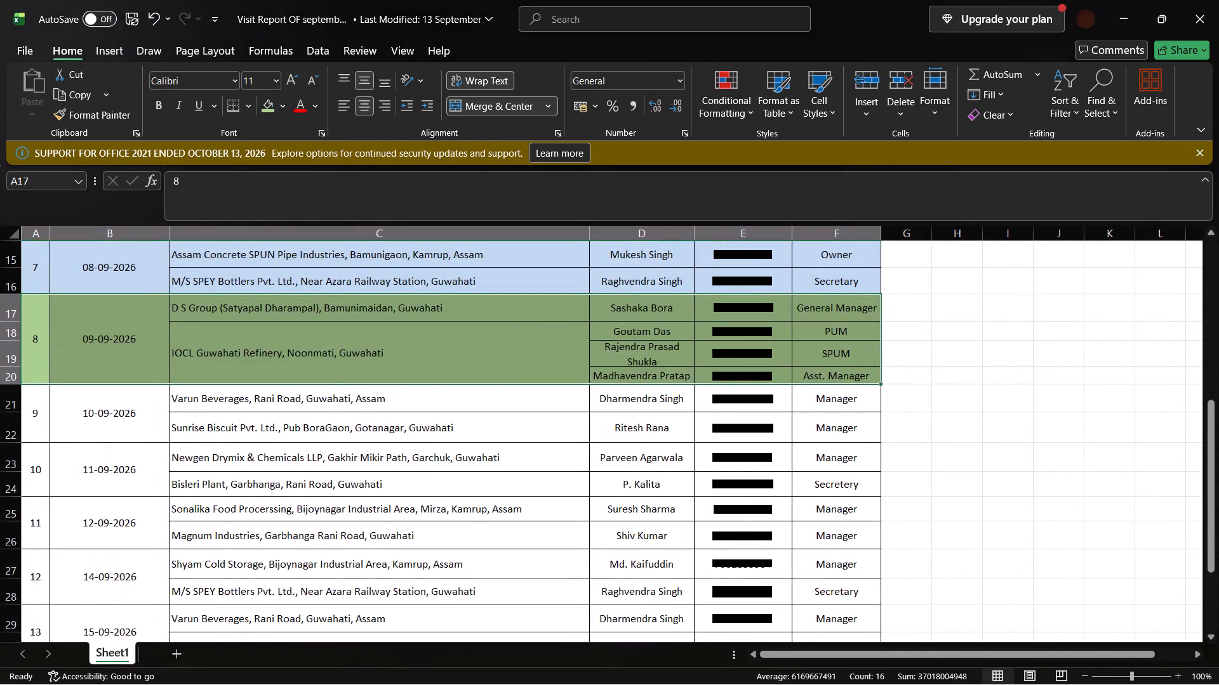
right_click(81, 395)
click(38, 398)
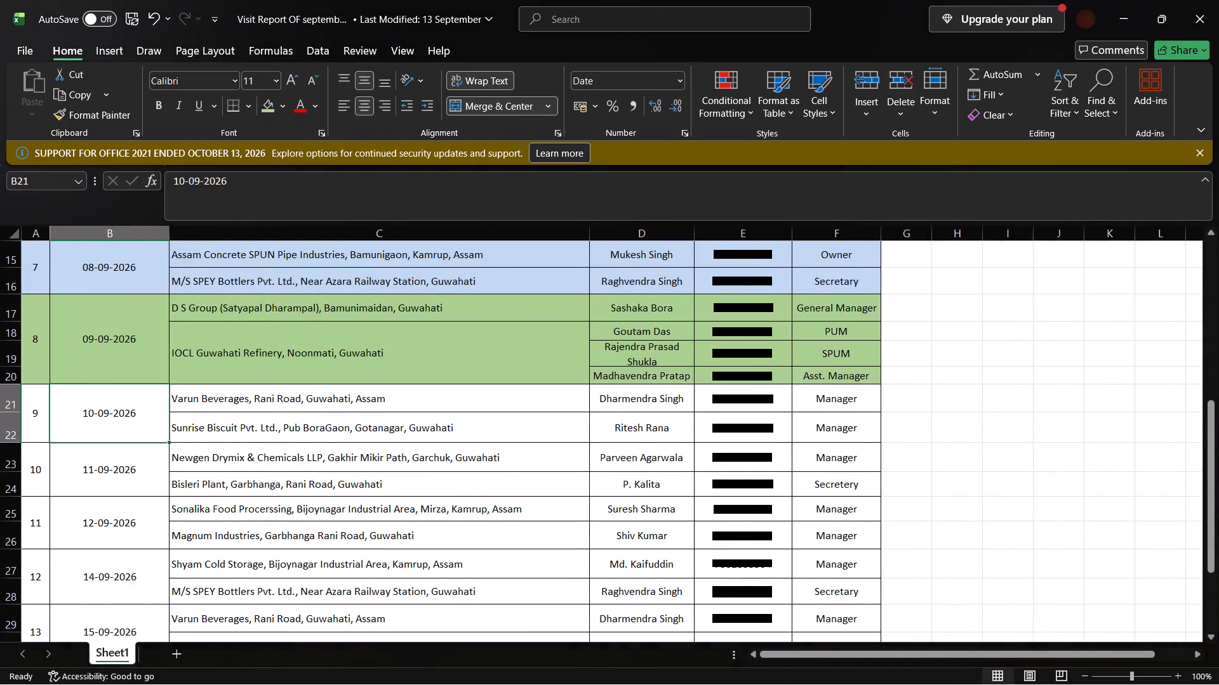
drag(38, 398, 816, 408)
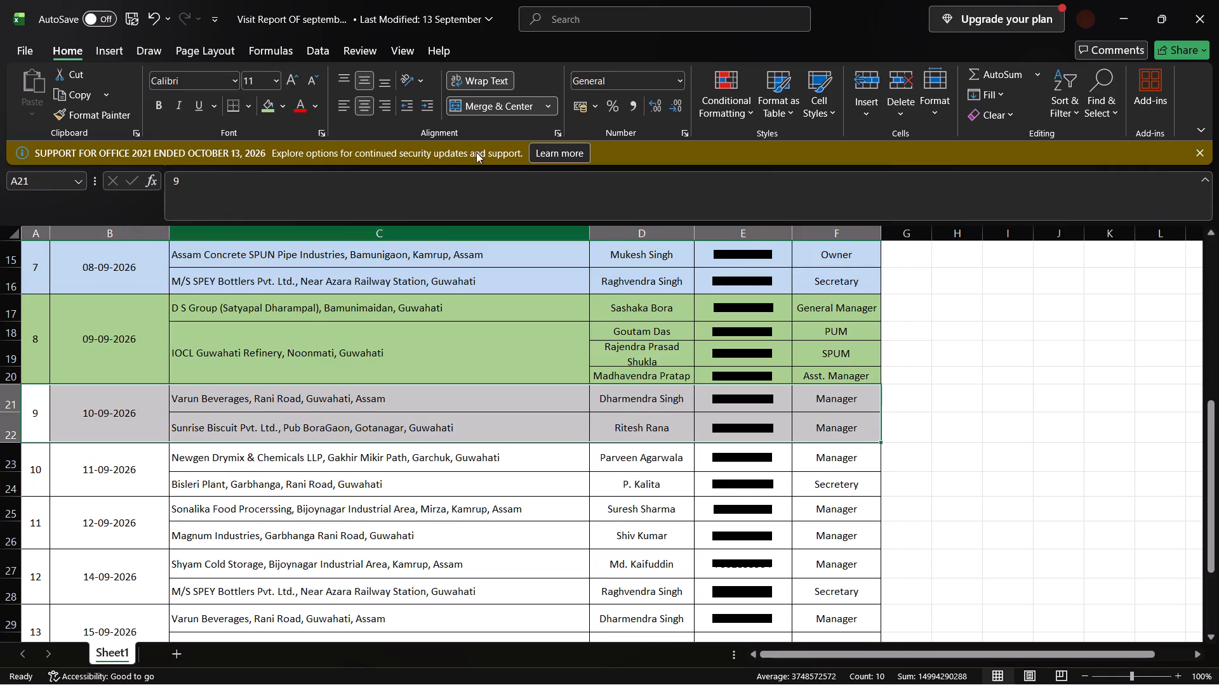
click(281, 101)
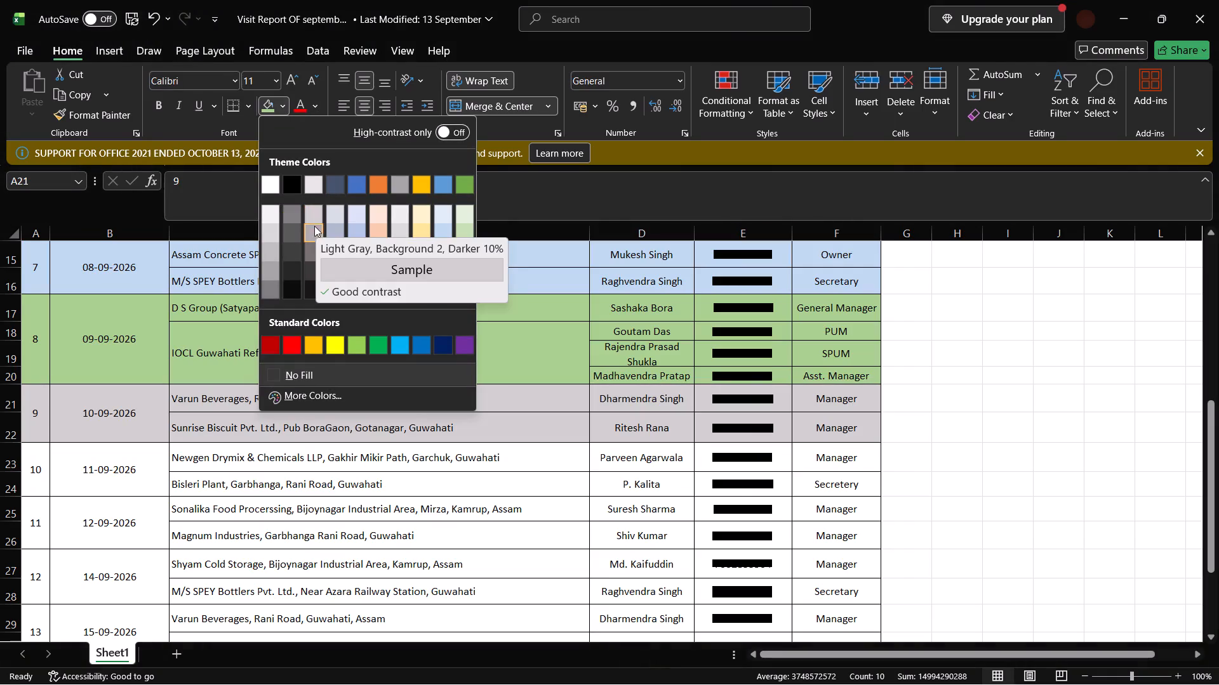
click(314, 235)
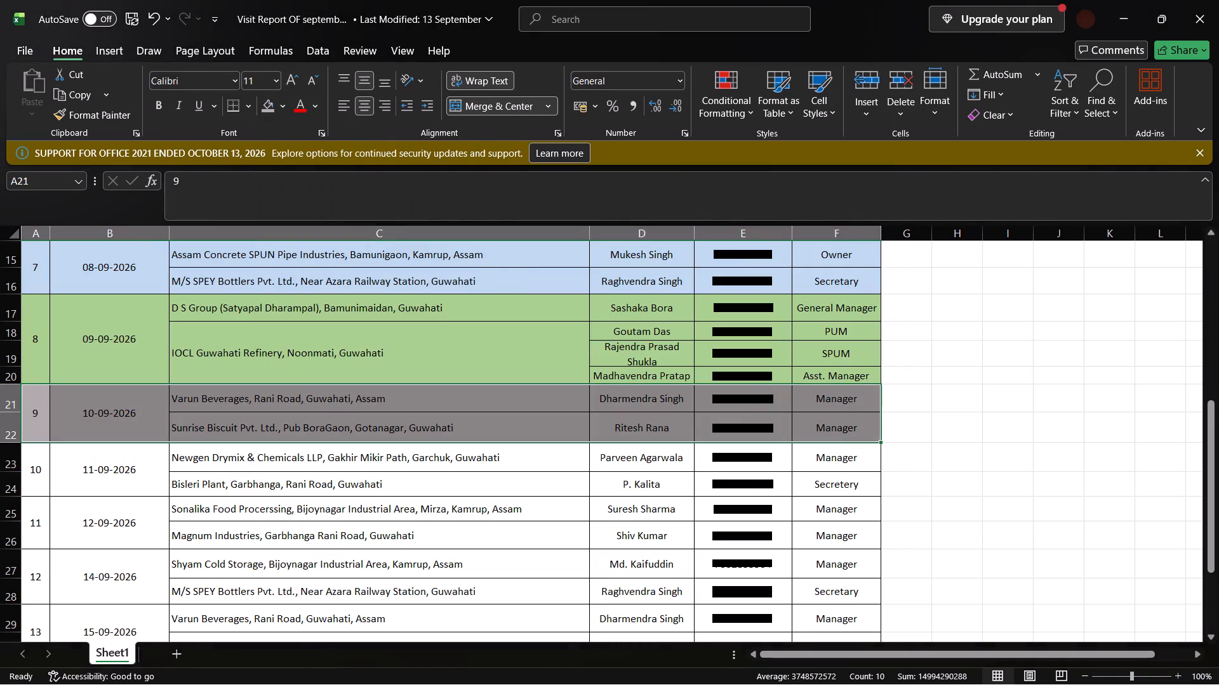
Fill the 11-09-2026 visit block, rows 23 and 24 across columns A to F, with a medium blue-gray theme shade.
drag(42, 475, 822, 492)
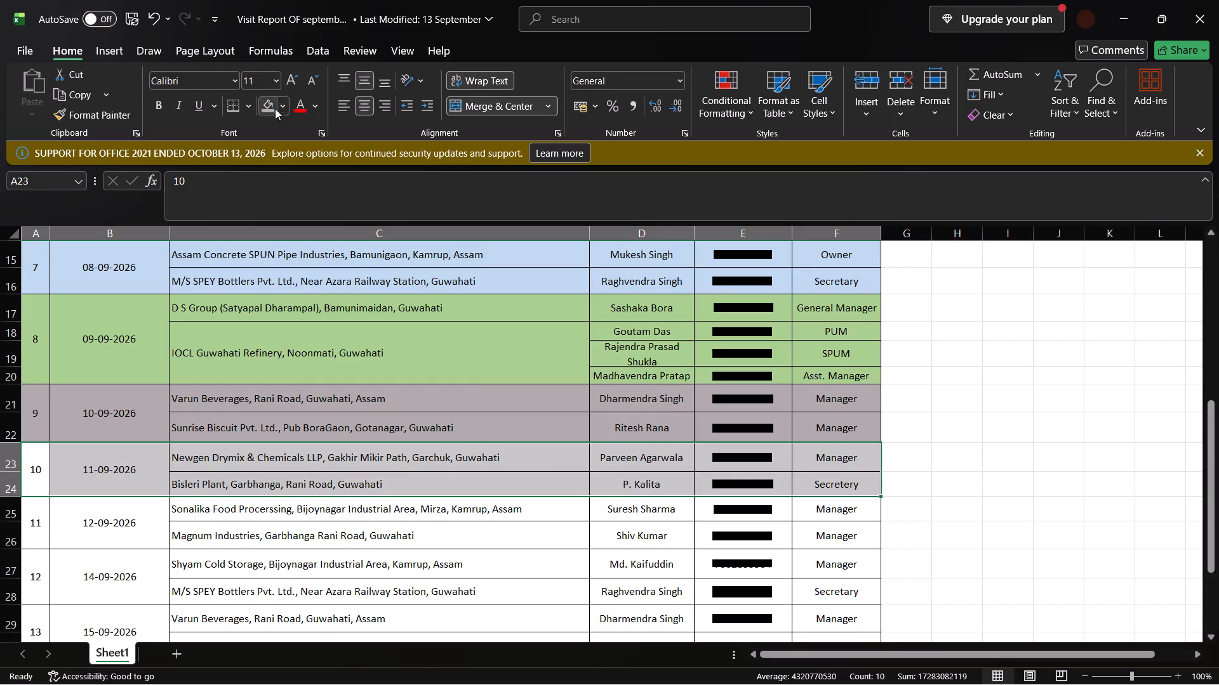
click(281, 102)
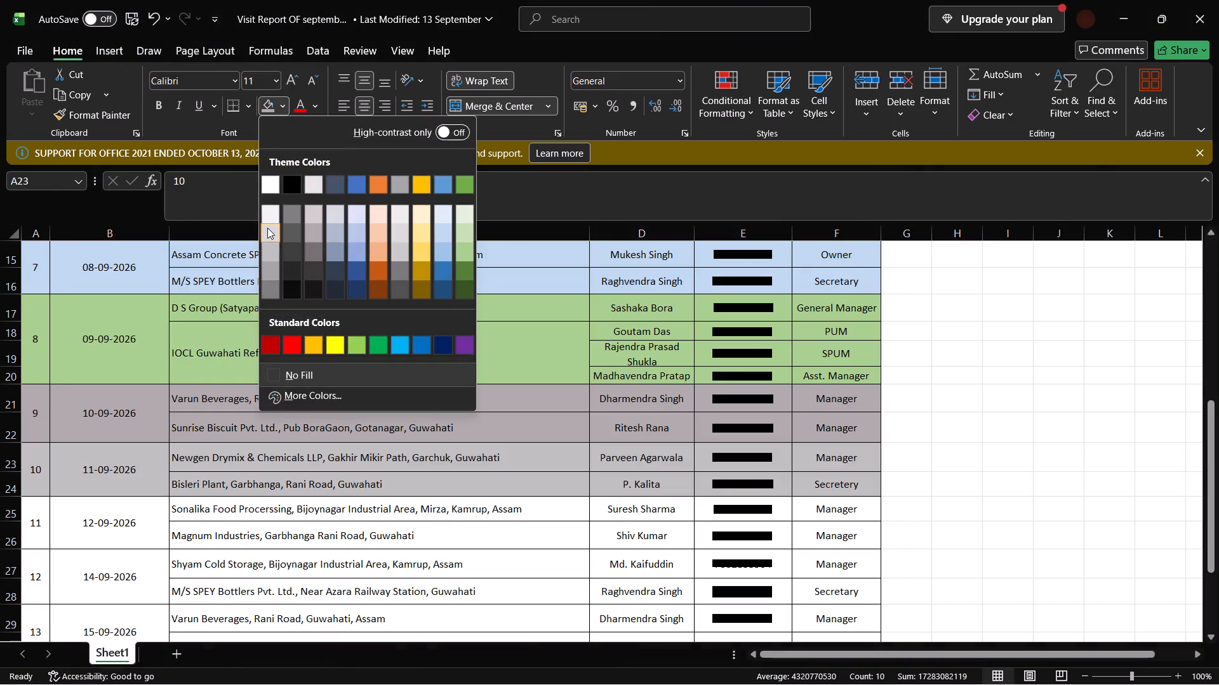
click(338, 230)
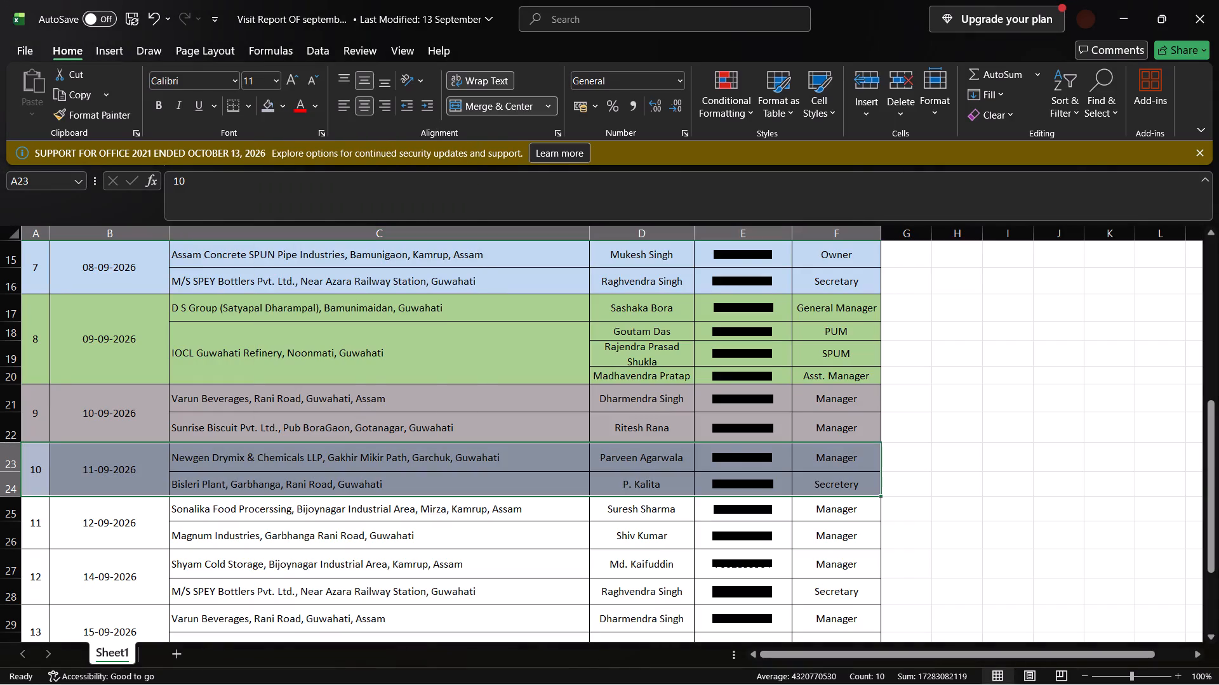
Fill the 12-09-2026 visit block, rows 25 and 26 across columns A to F, with a medium Orange, Accent 2 shade.
drag(36, 515, 820, 509)
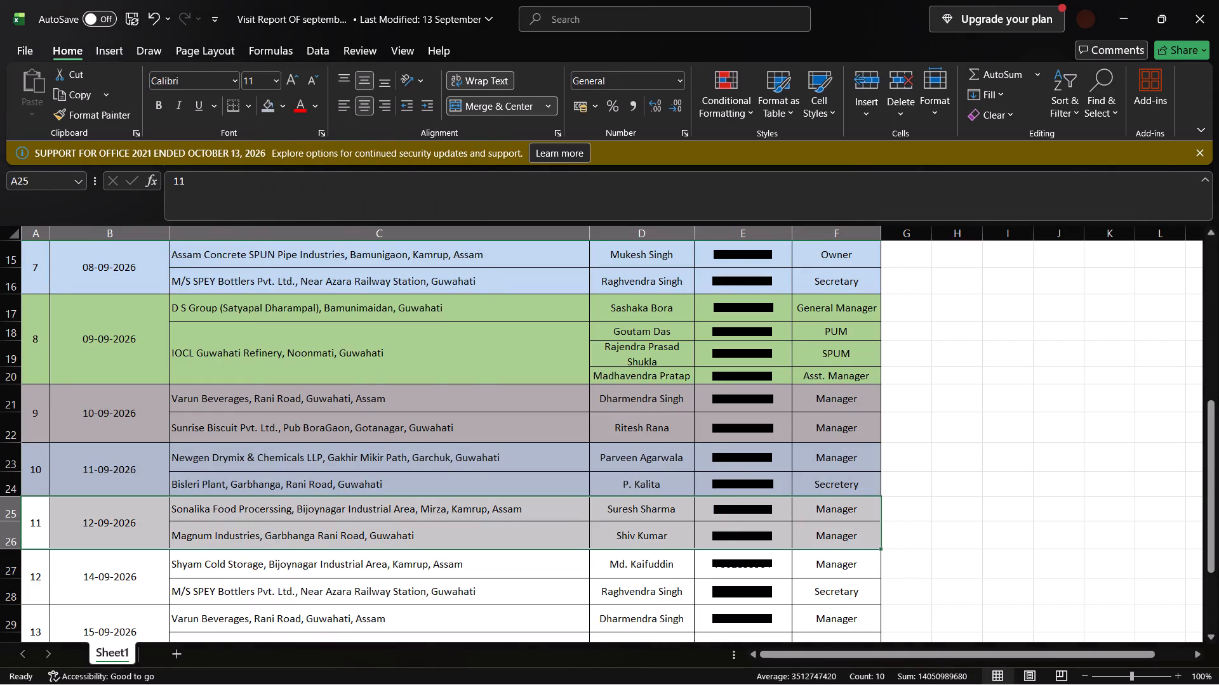
click(282, 106)
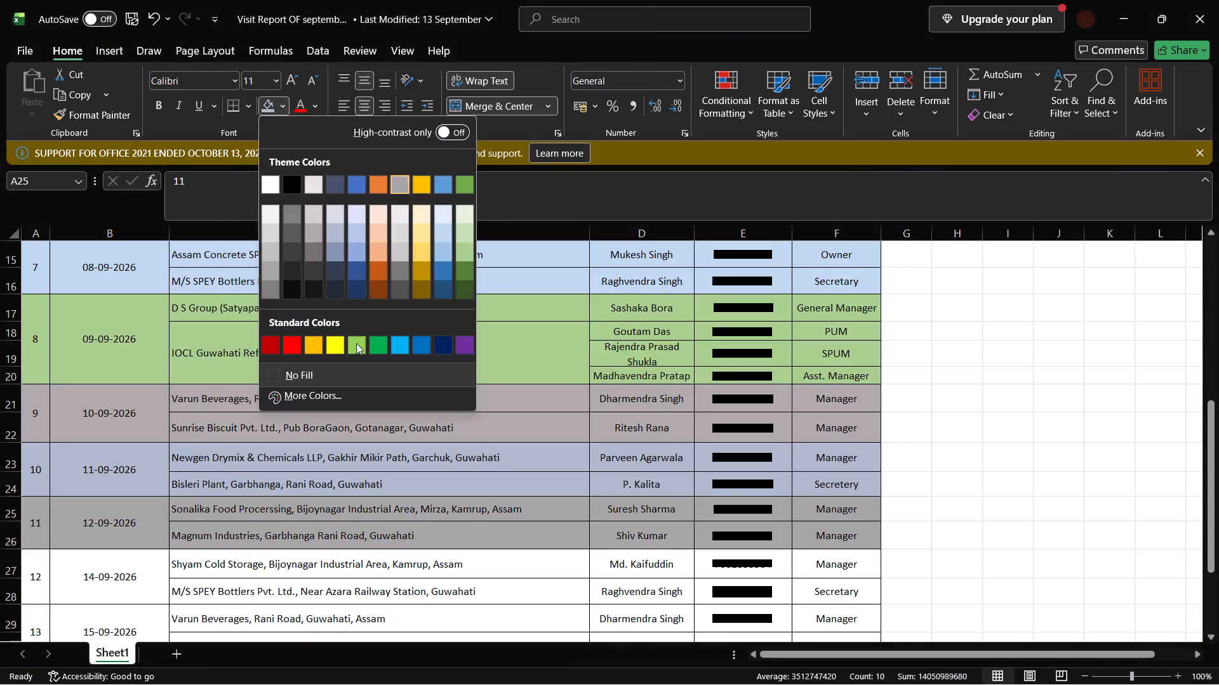
click(381, 248)
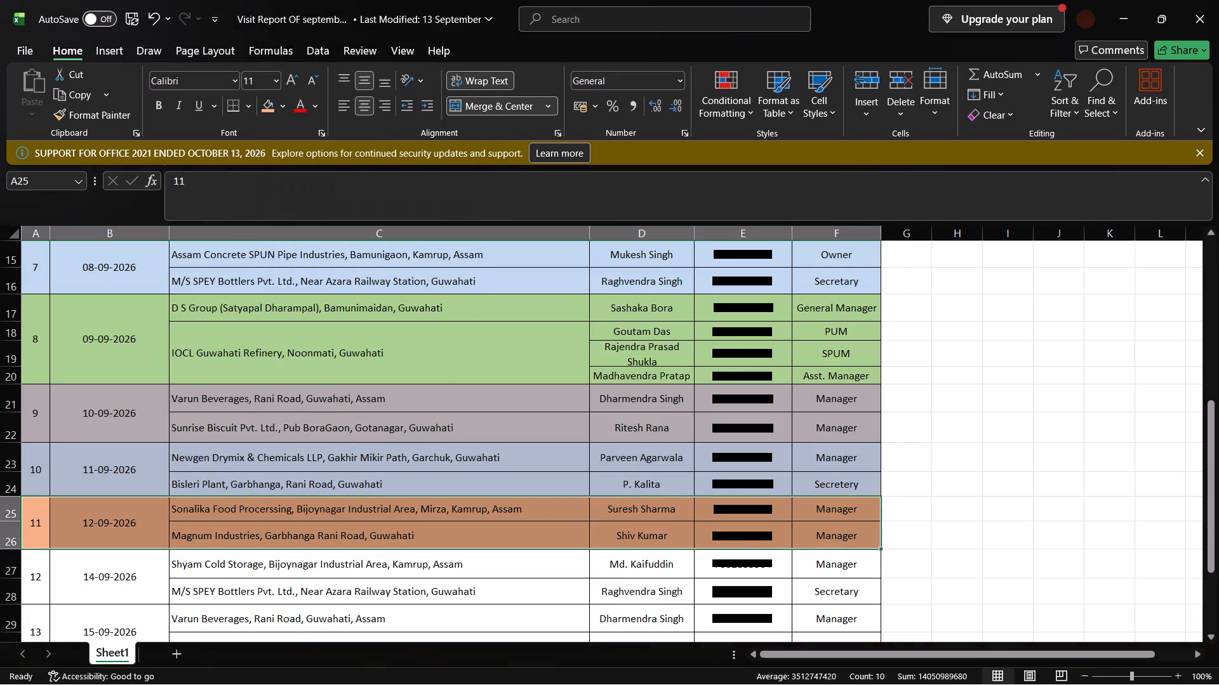
Fill the 14-09-2026 visit block, rows 27 and 28 across columns A to F, with a medium gold theme shade.
scroll(506, 359, down, 2)
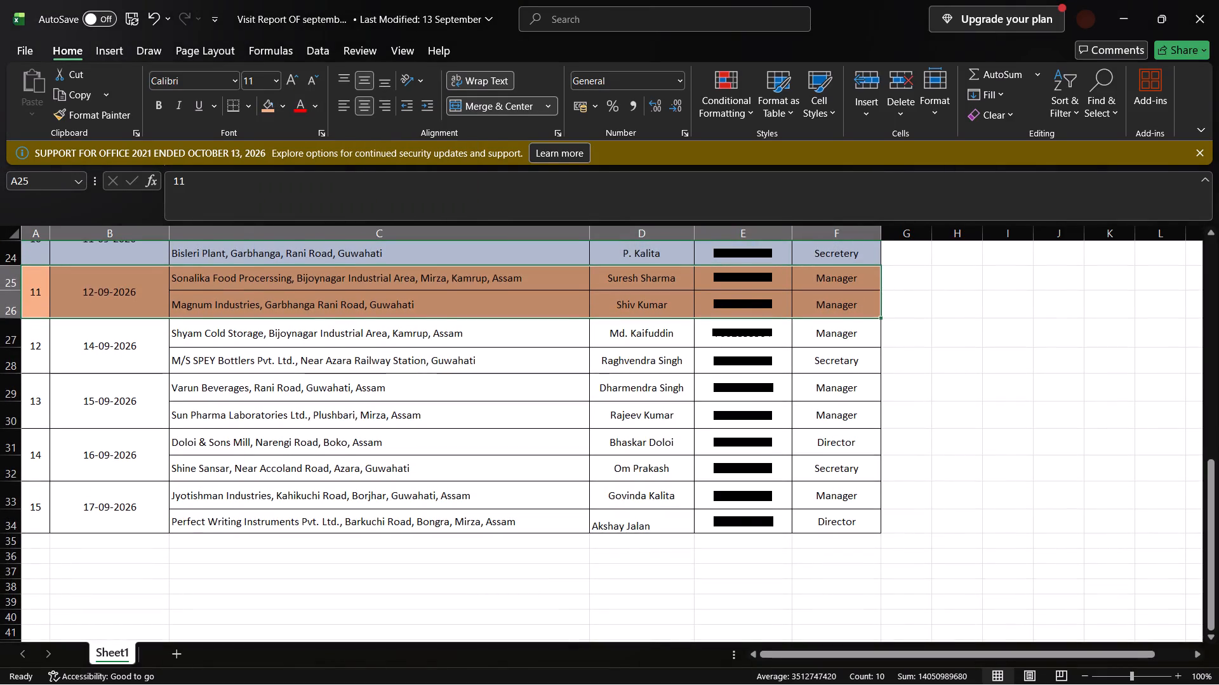
drag(34, 337, 843, 353)
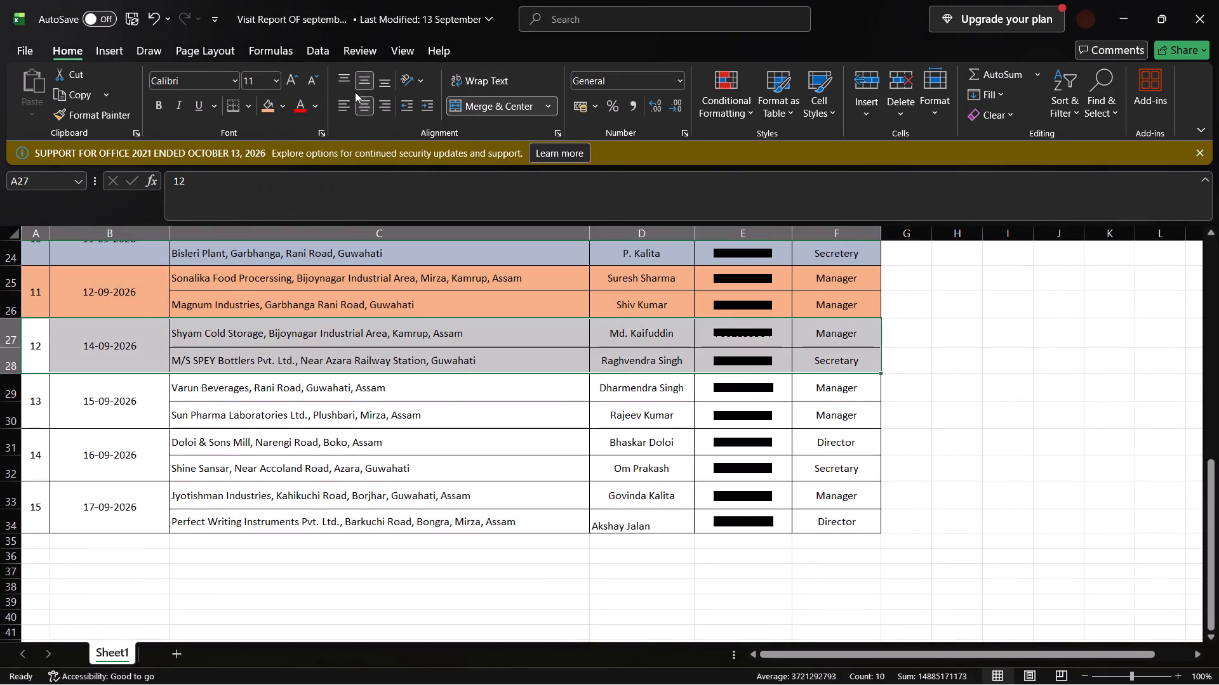
click(279, 107)
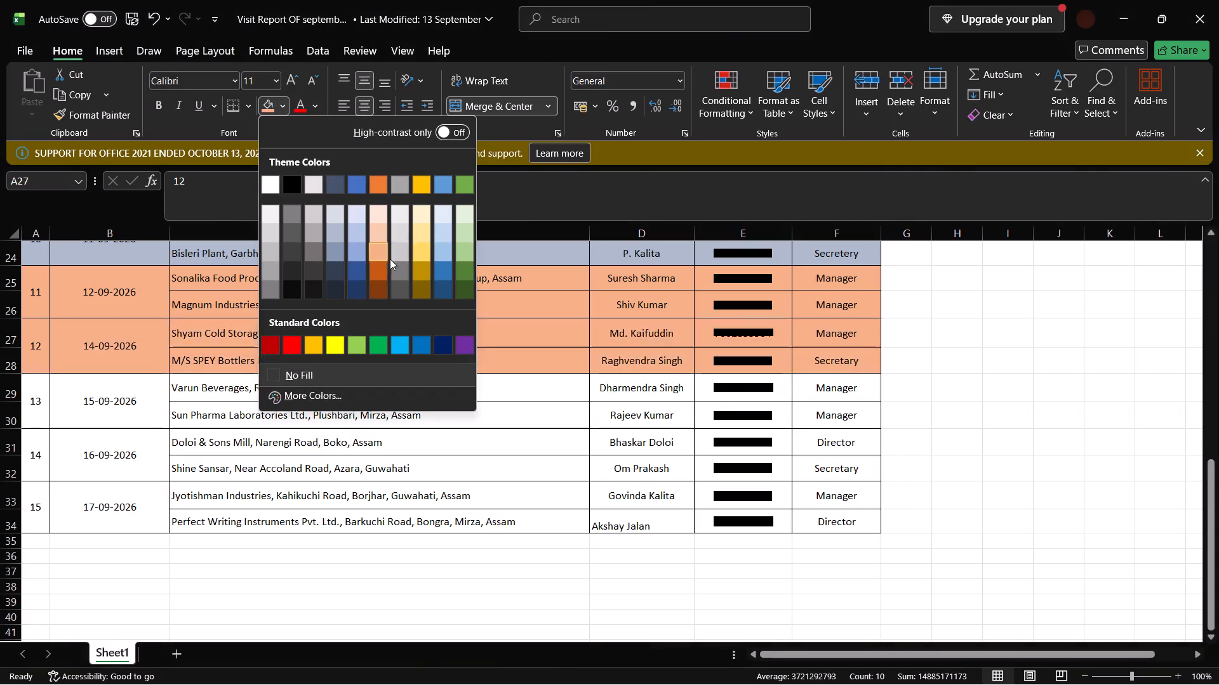
click(427, 250)
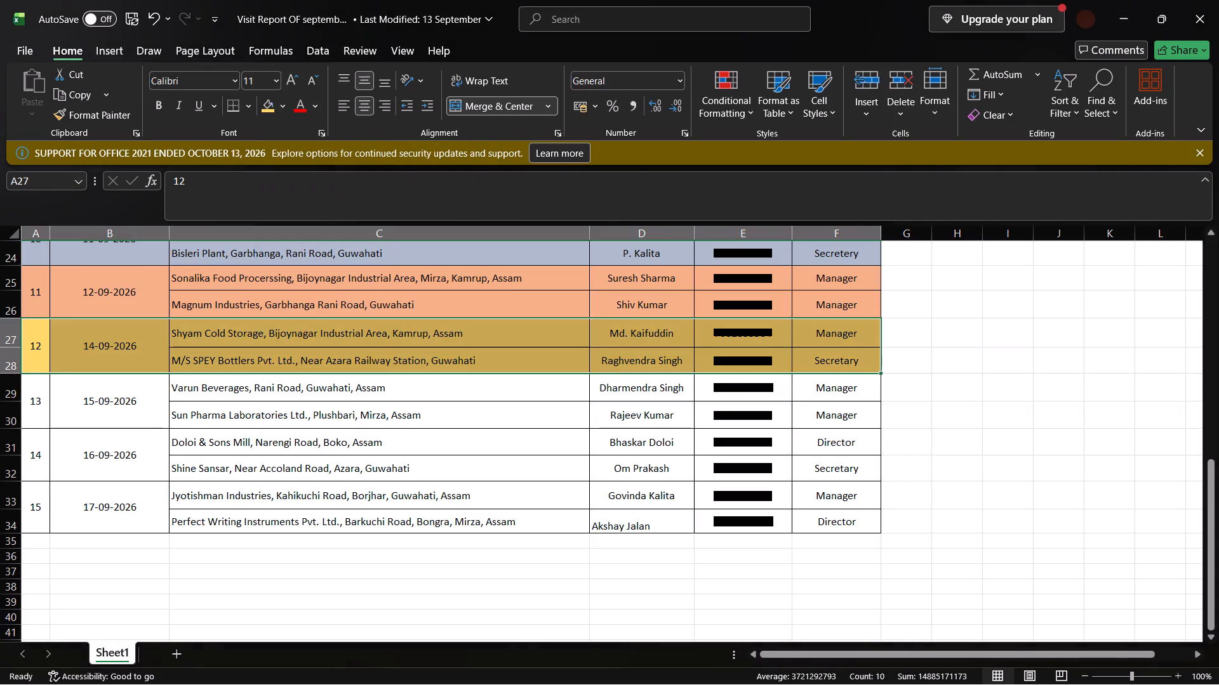
Fill the 15-09-2026 visit block, rows 29 and 30 across columns A to F, with a medium sky-blue theme shade.
drag(39, 393, 822, 397)
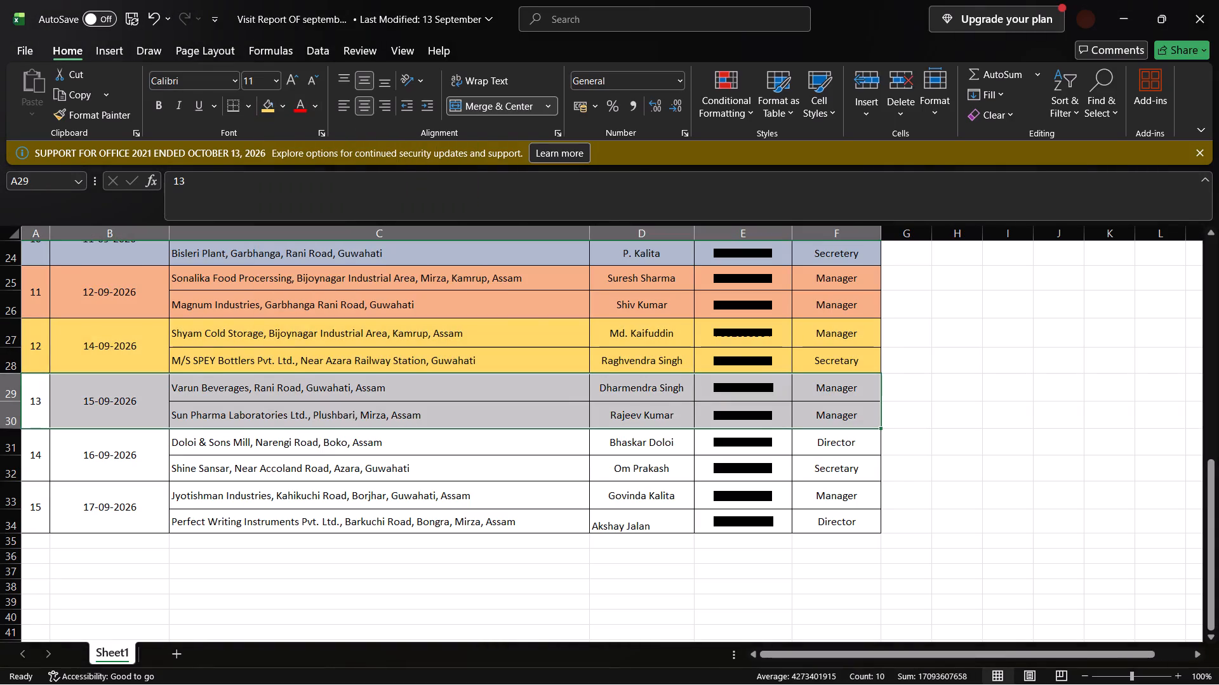
click(283, 101)
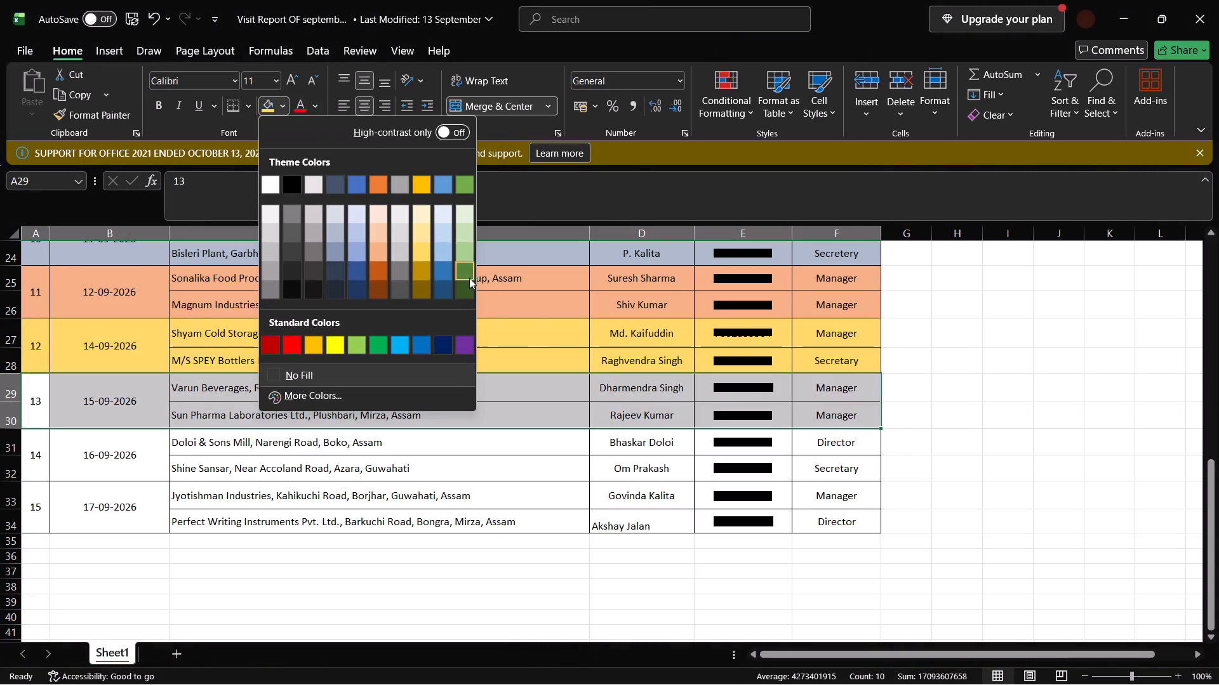
click(444, 244)
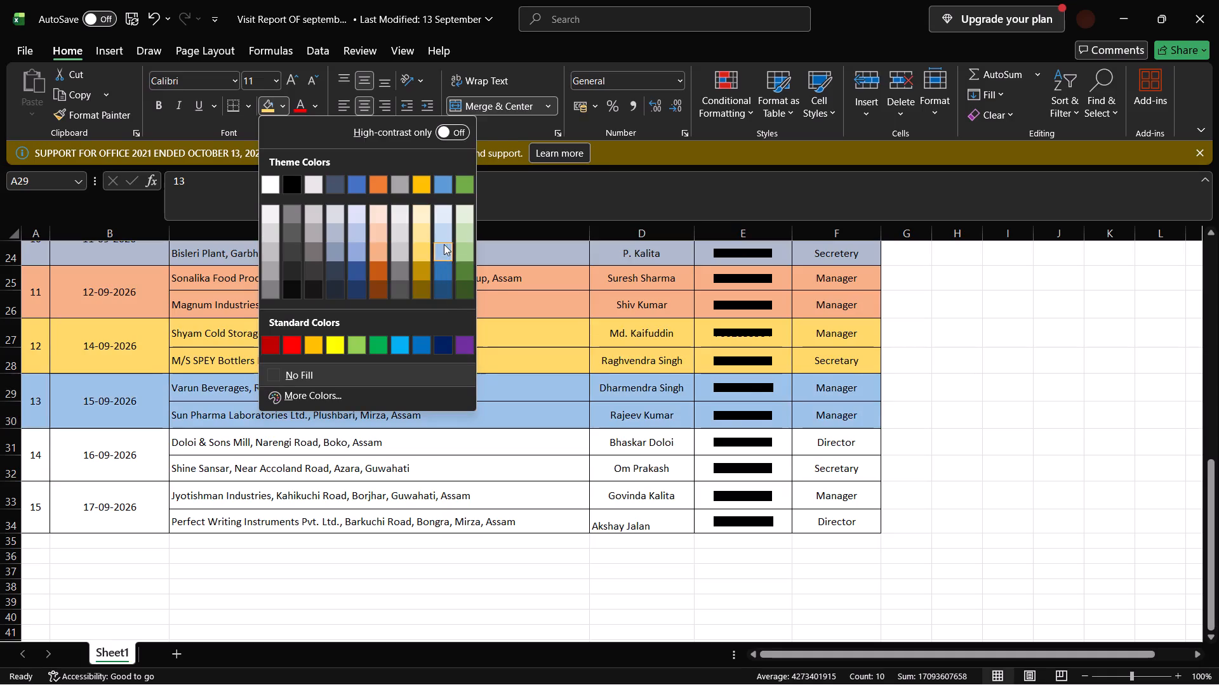
Fill the 16-09-2026 visit block, rows 31 and 32 across columns A to F, with Green, Accent 6, Lighter 40%.
drag(41, 463, 618, 462)
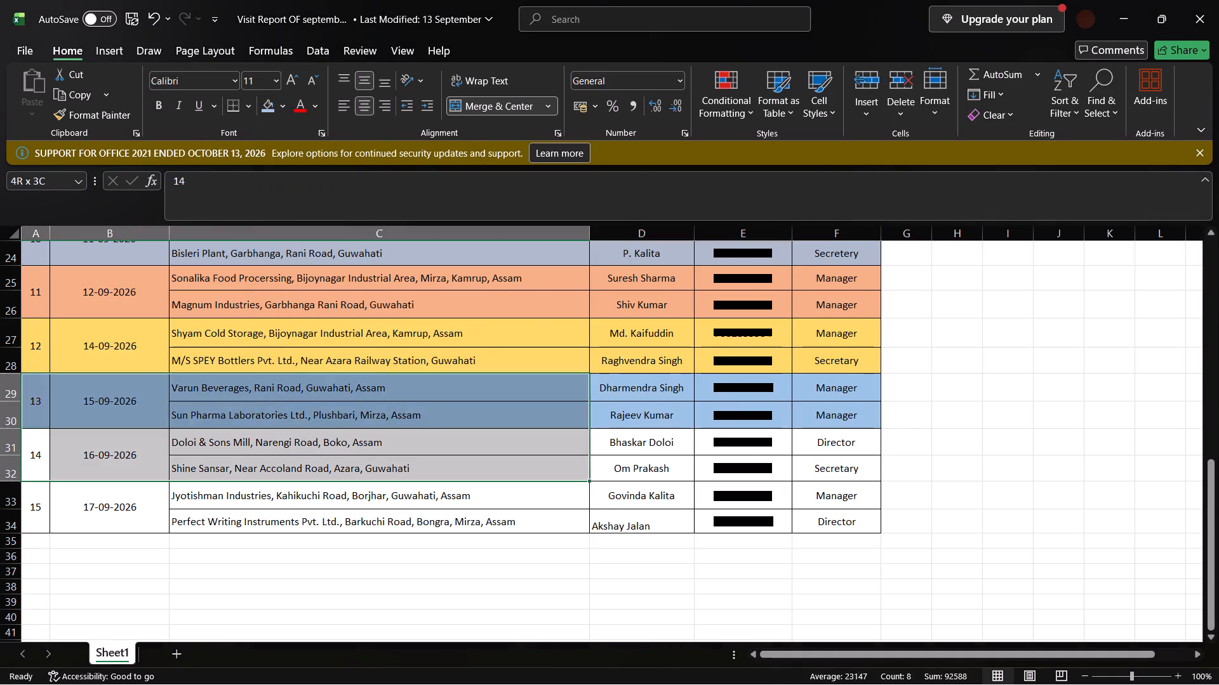
drag(618, 462, 806, 473)
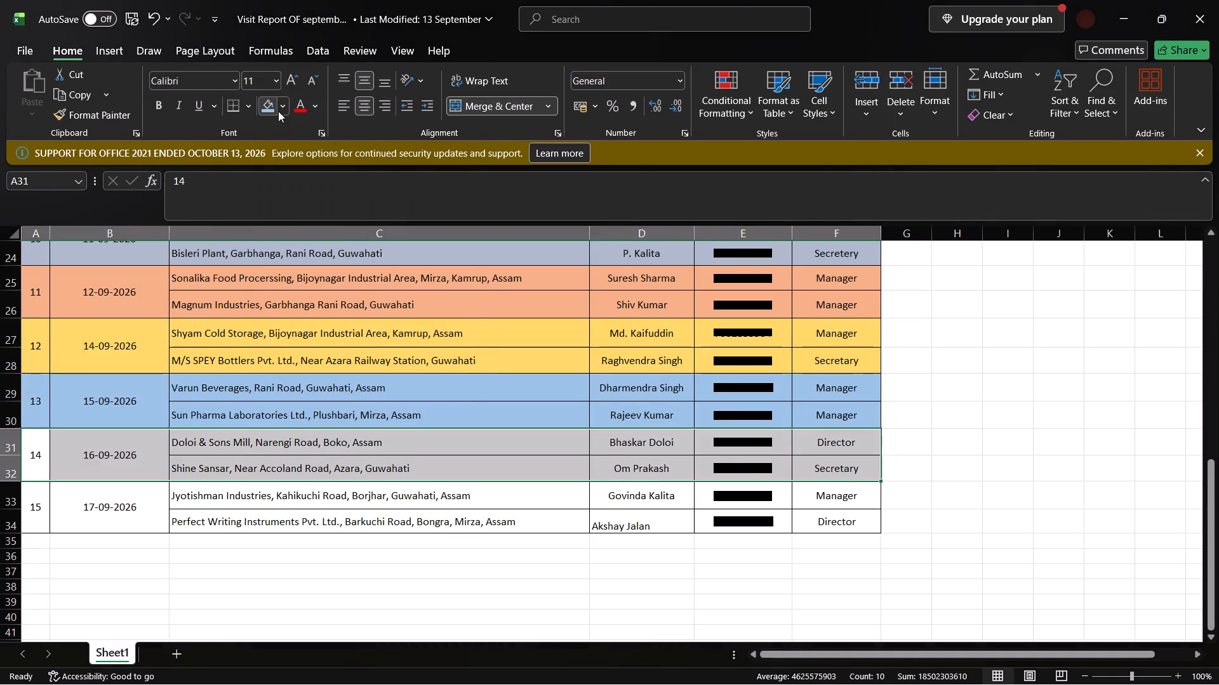
click(281, 107)
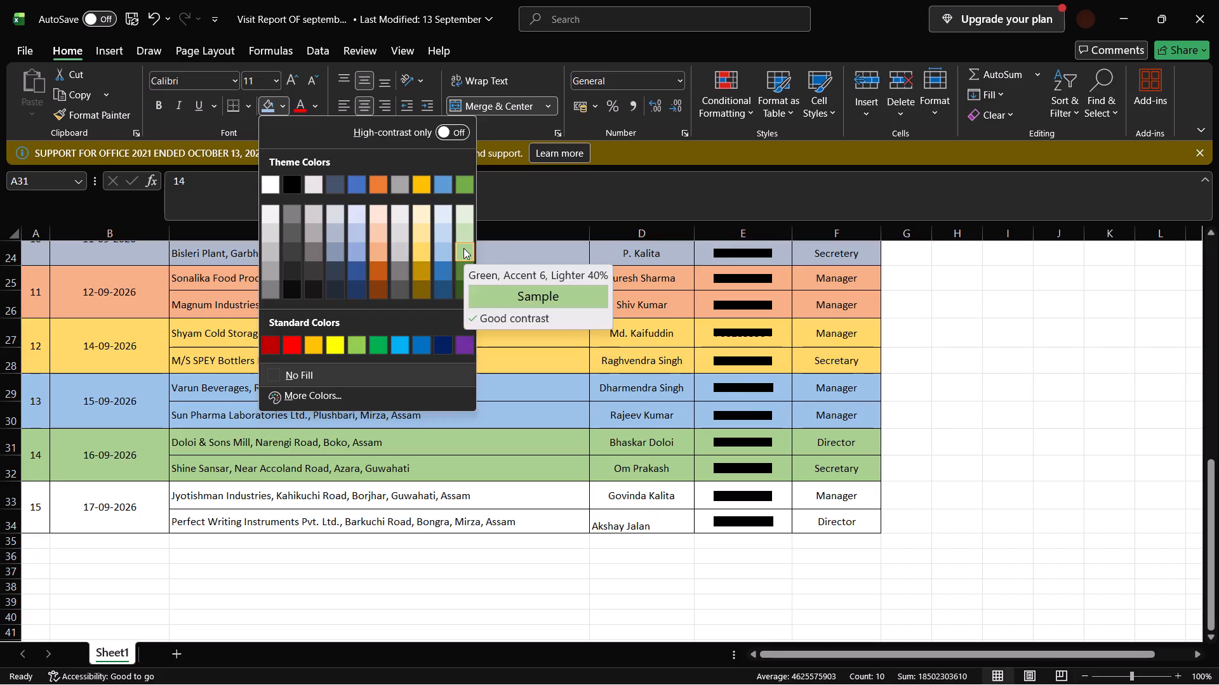
click(463, 248)
Fill the 17-09-2026 visit block, rows 33 and 34 across columns A to F, with a light-to-medium grey shade of the White theme colour.
drag(37, 499, 655, 502)
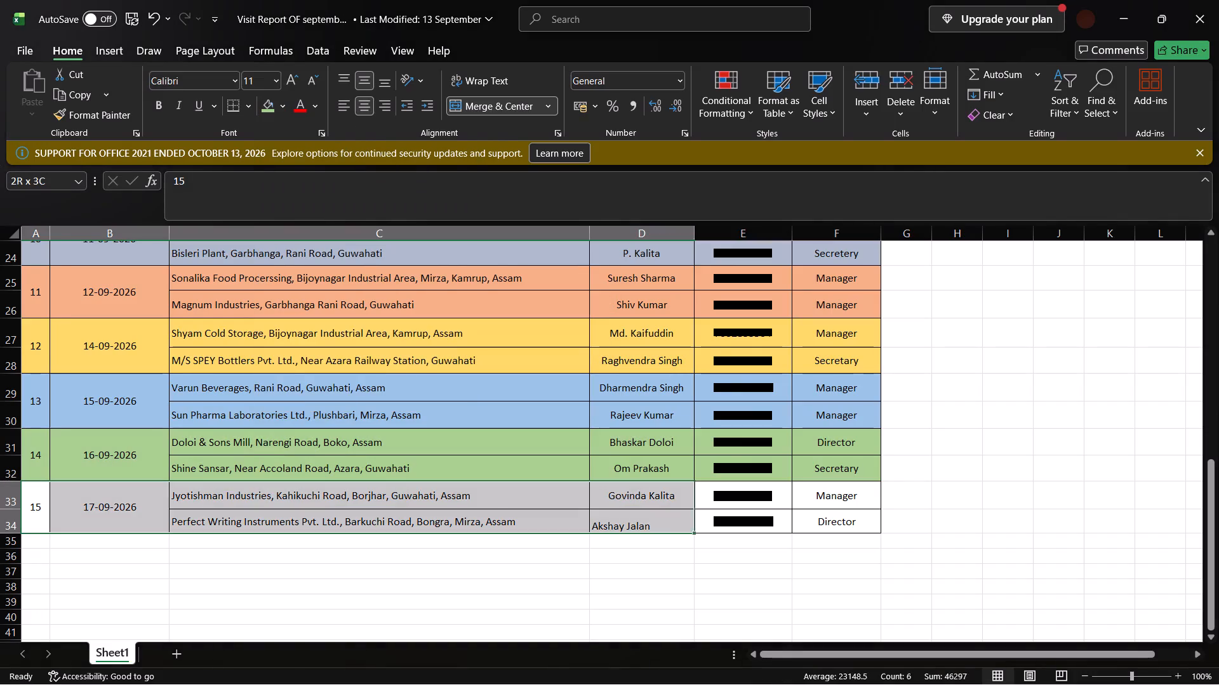
drag(655, 502, 809, 509)
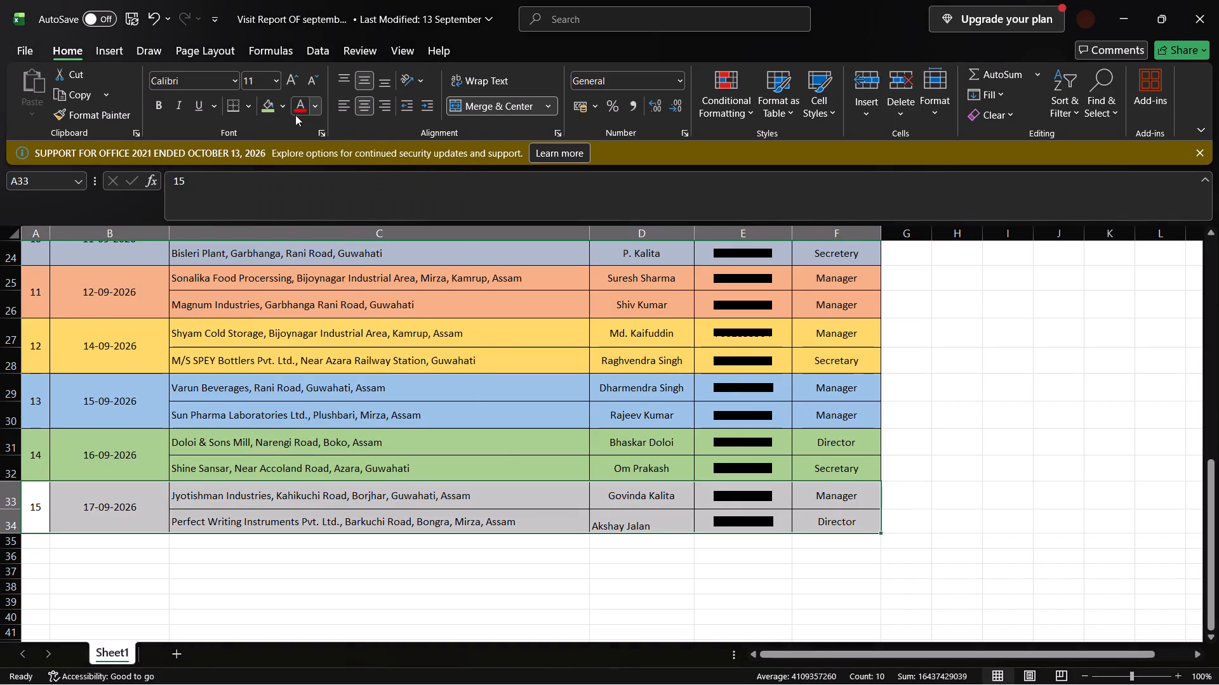
click(285, 106)
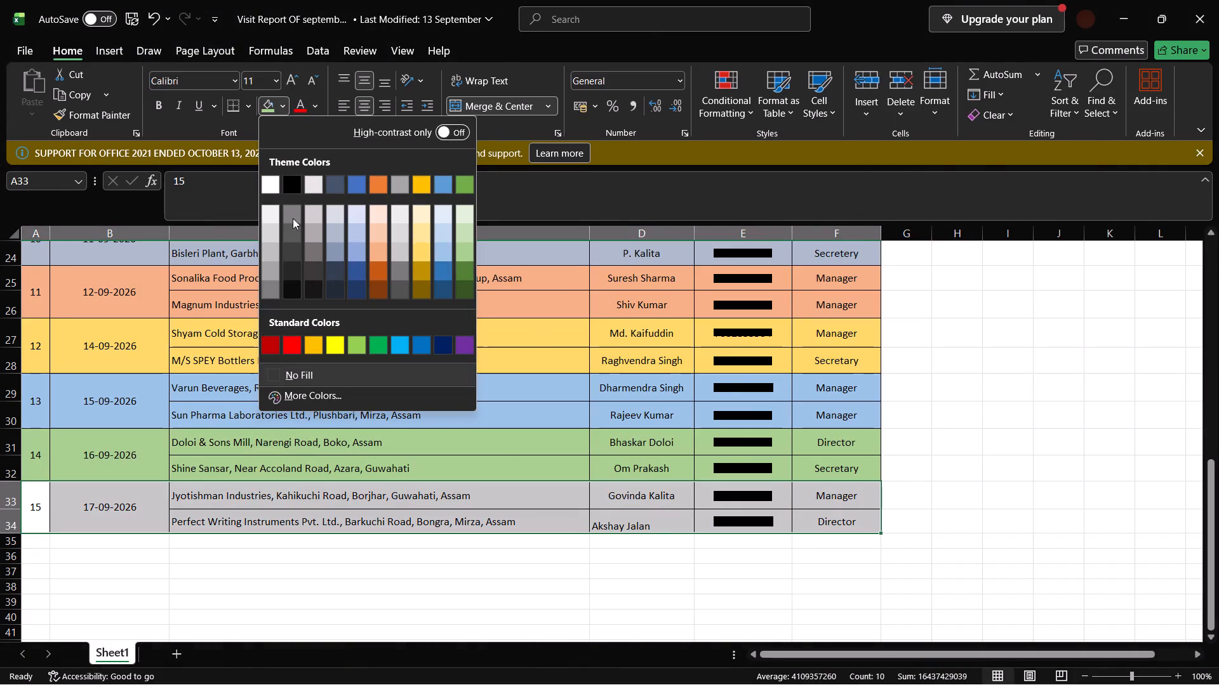
click(265, 247)
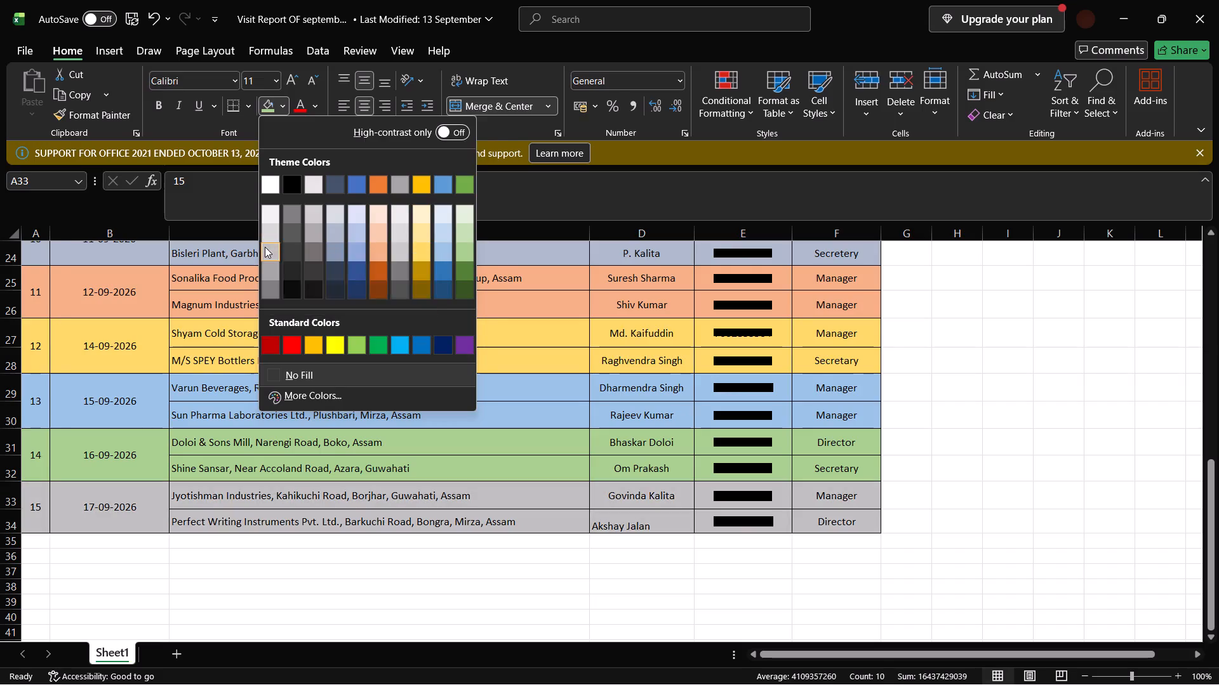
click(970, 455)
Save the visit report workbook with its completed date-block colours.
scroll(970, 455, up, 2)
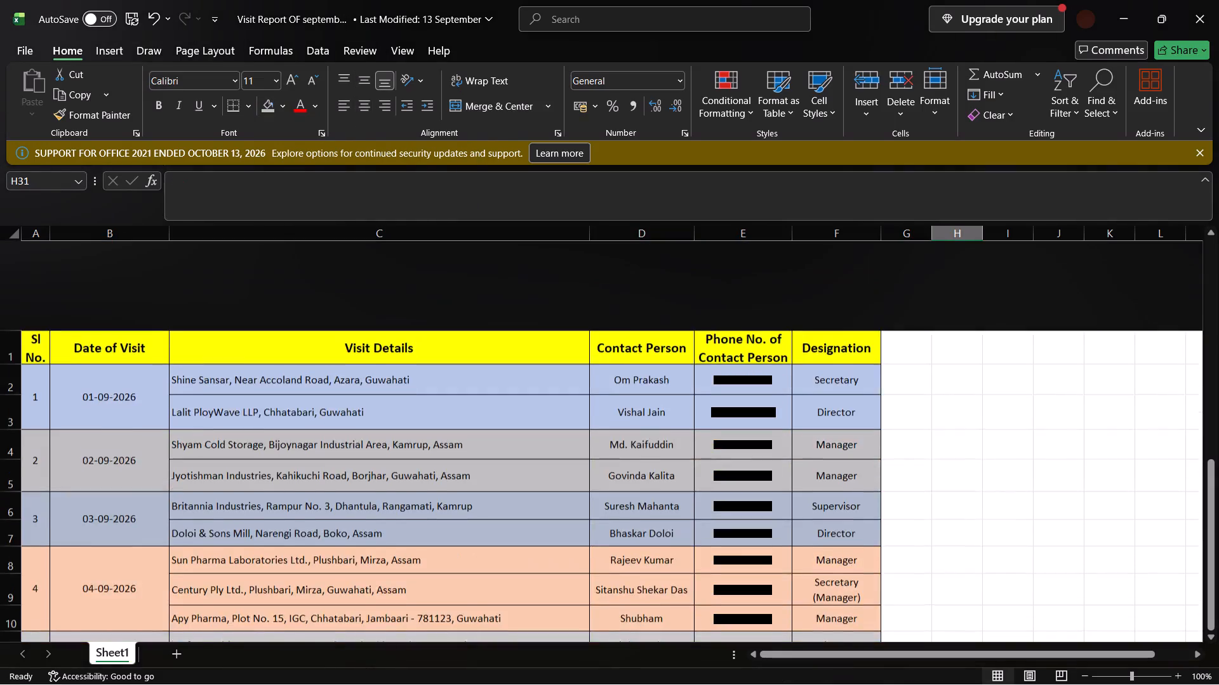
scroll(970, 455, up, 1)
scroll(970, 455, down, 7)
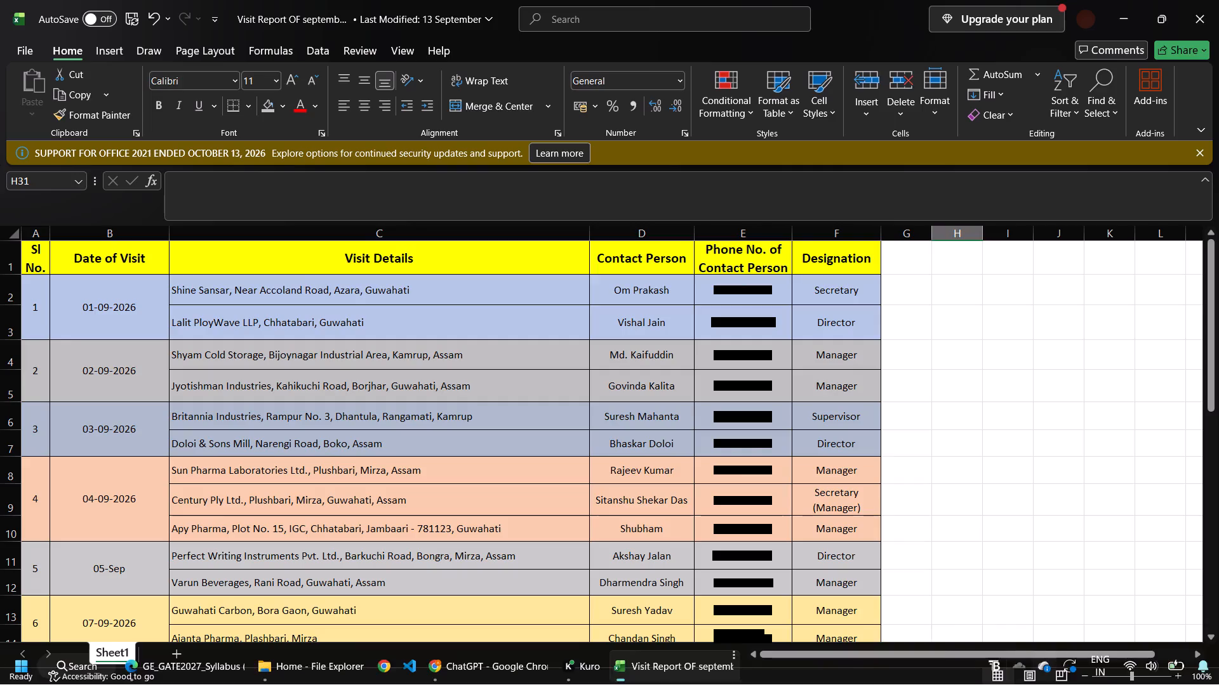
click(134, 20)
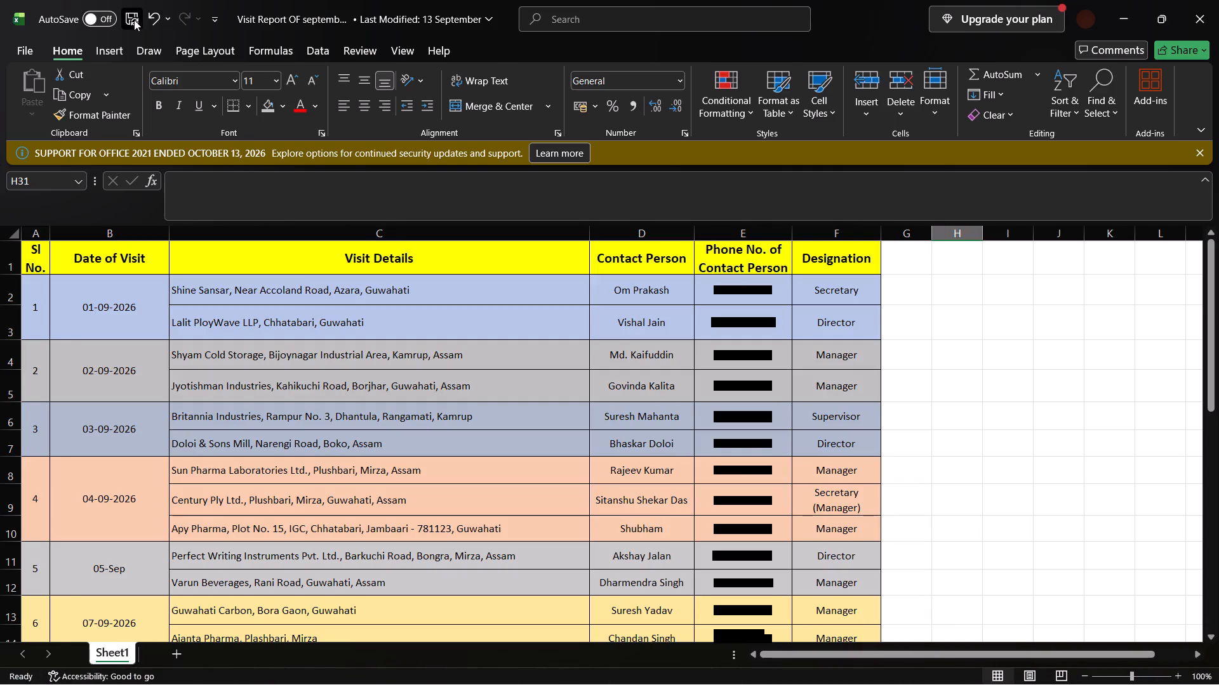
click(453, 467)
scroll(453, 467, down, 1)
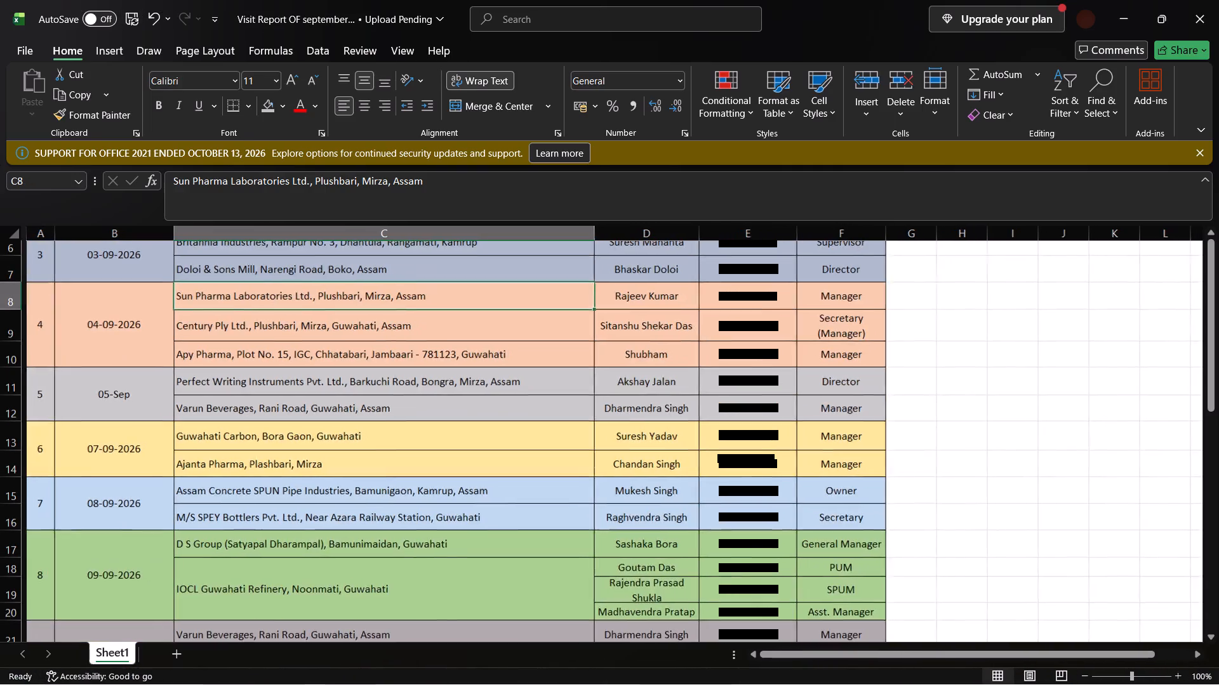
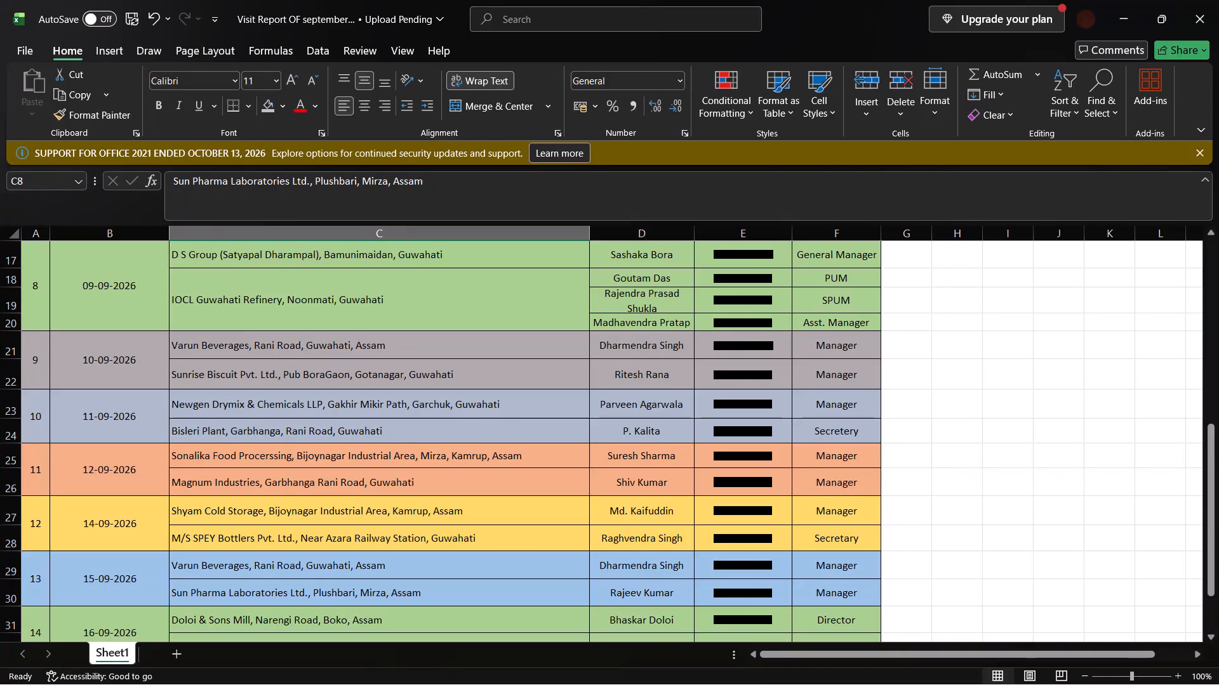
Slightly increase the heights of rows 17, 18 and 19 in the 09-09-2026 visit block.
drag(11, 313, 11, 318)
drag(7, 289, 8, 295)
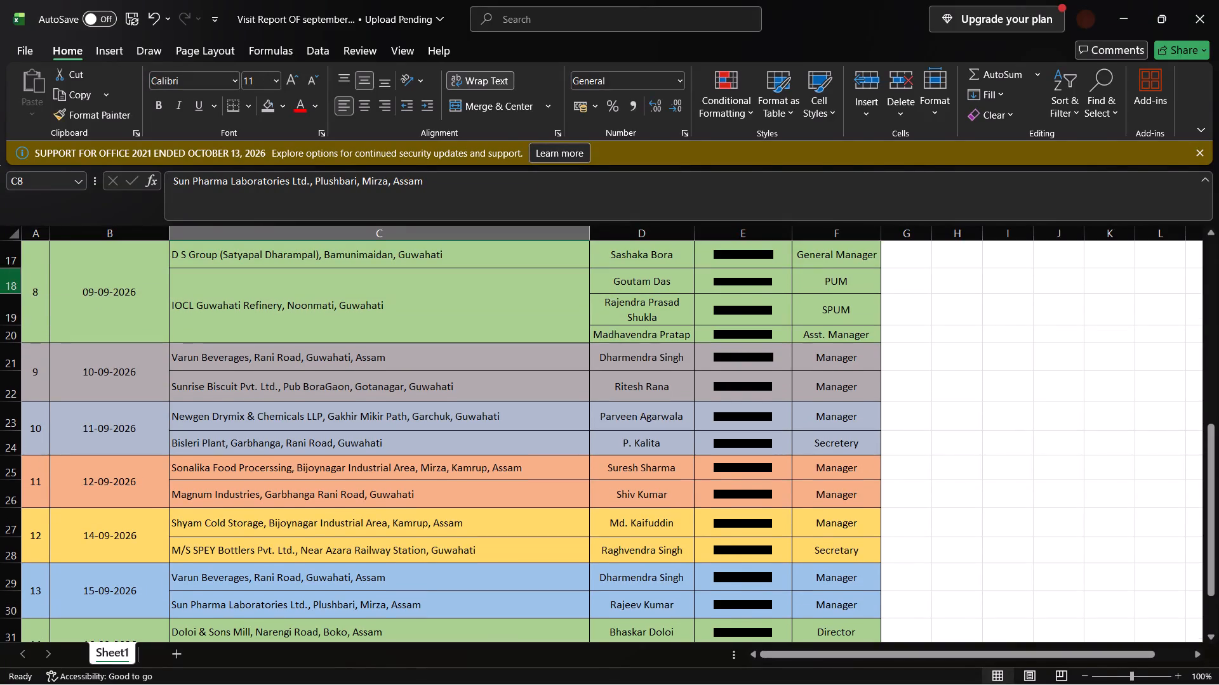
click(11, 266)
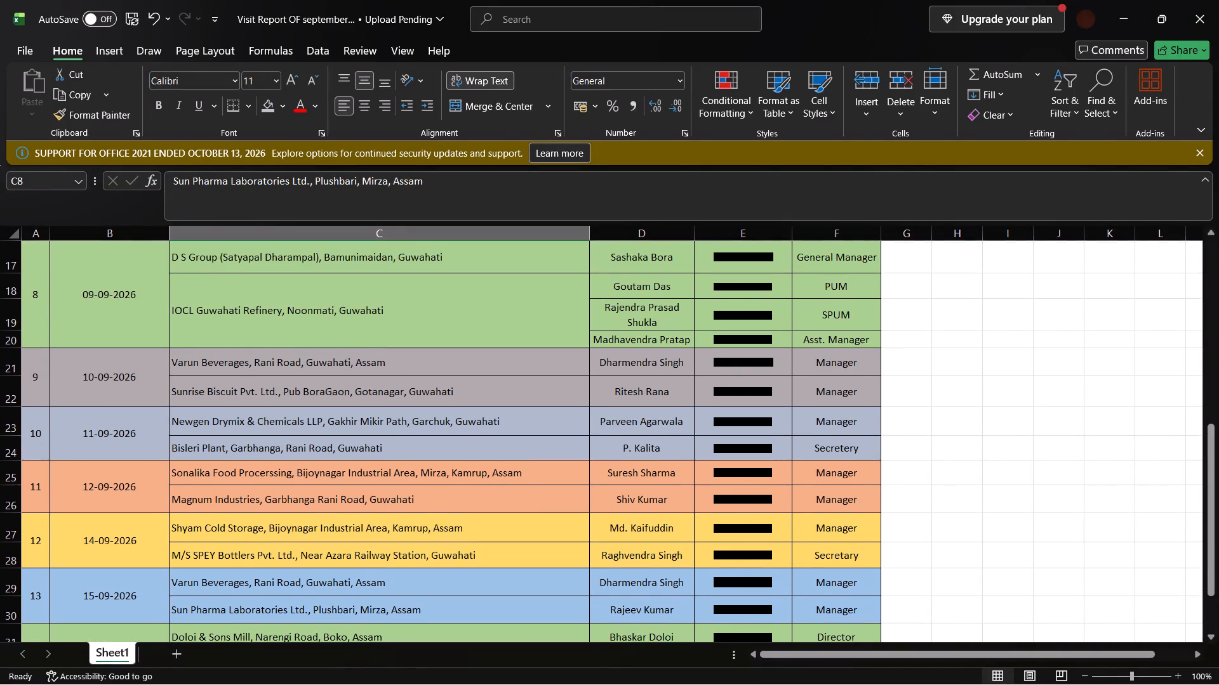
Correct the D S Group contact person's first name in cell D17 to Sashanka, keeping the surname.
scroll(244, 299, up, 1)
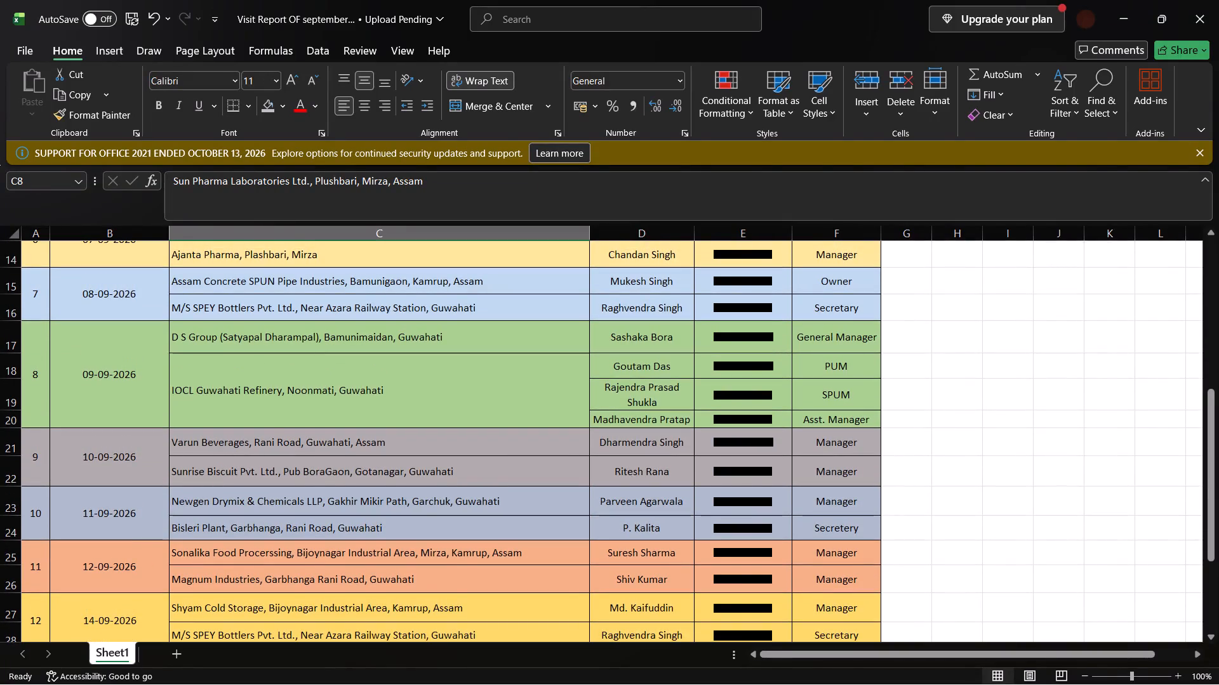
click(637, 342)
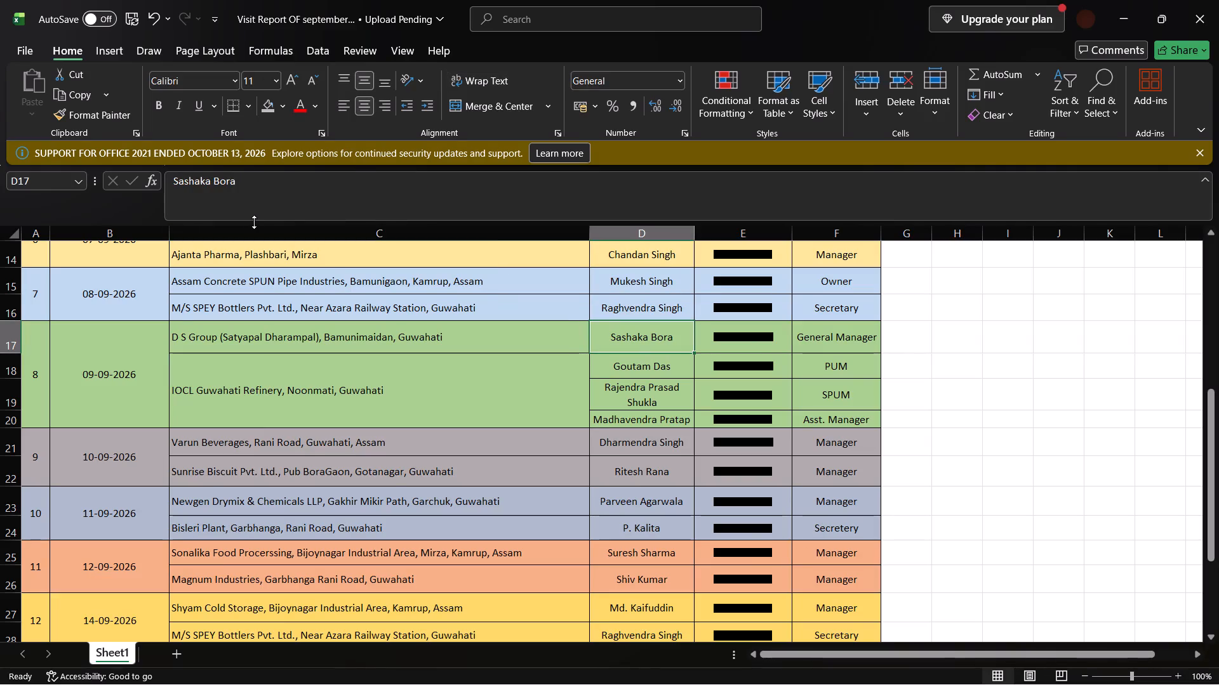
key(BackSpace)
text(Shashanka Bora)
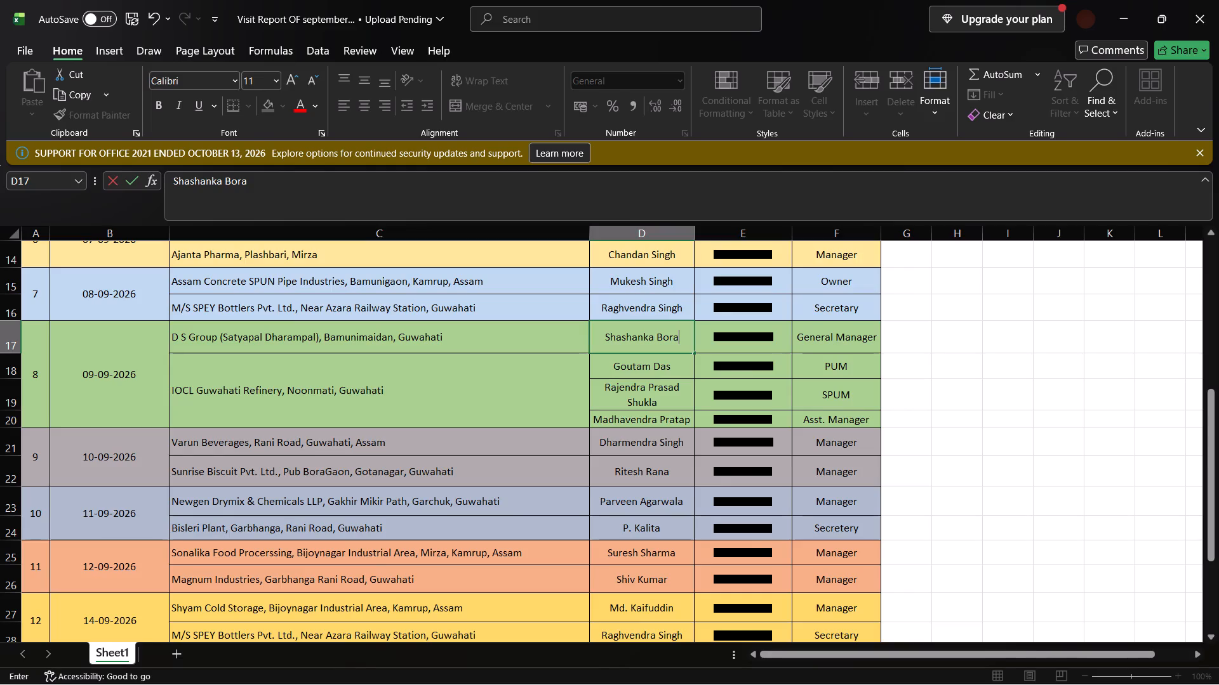
click(208, 182)
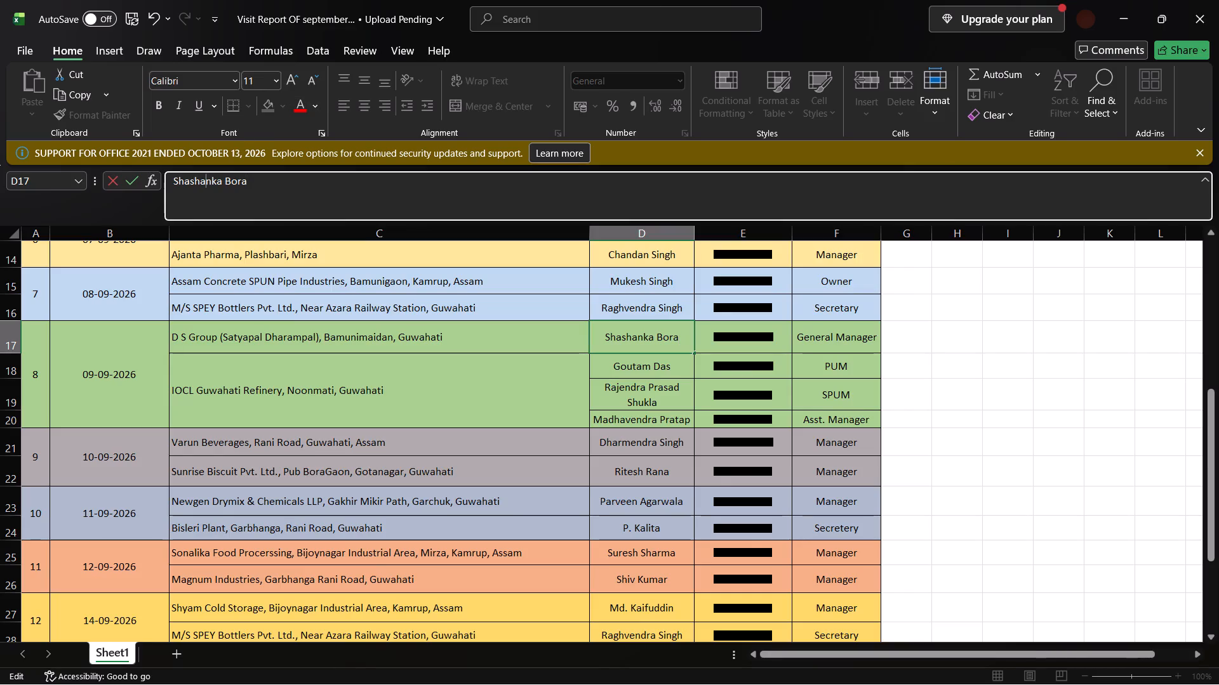
click(210, 182)
key(BackSpace)
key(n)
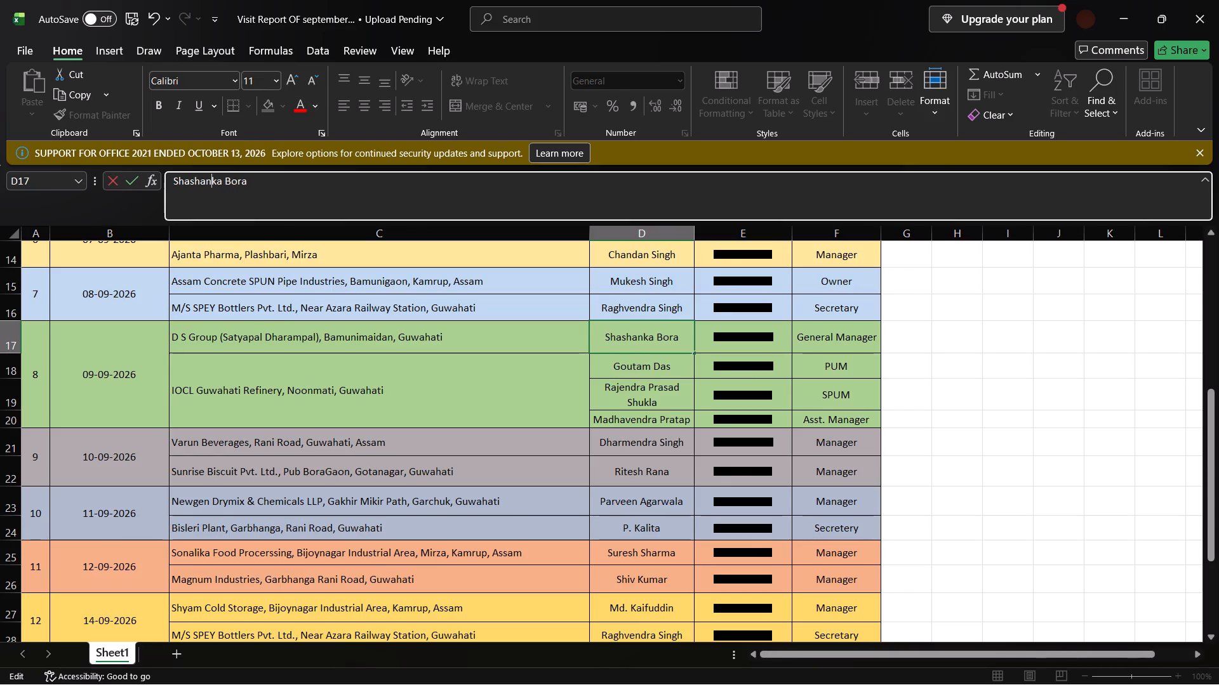
click(184, 181)
key(BackSpace)
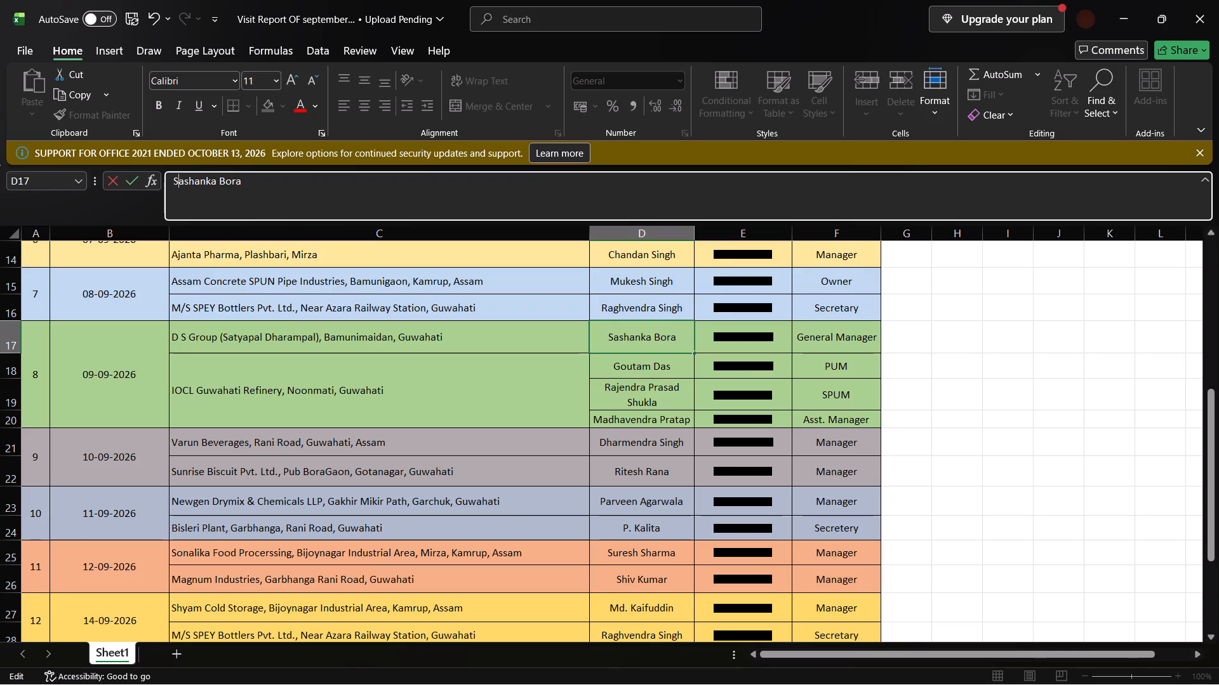
click(206, 181)
key(BackSpace)
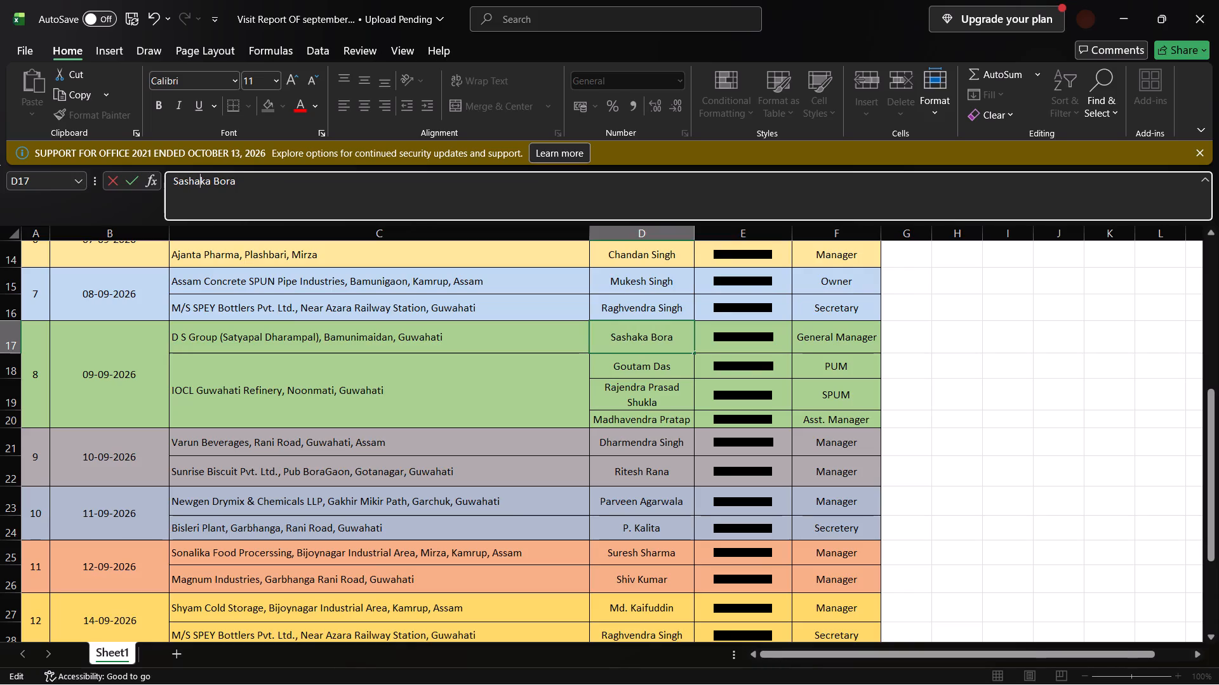
click(192, 183)
key(BackSpace)
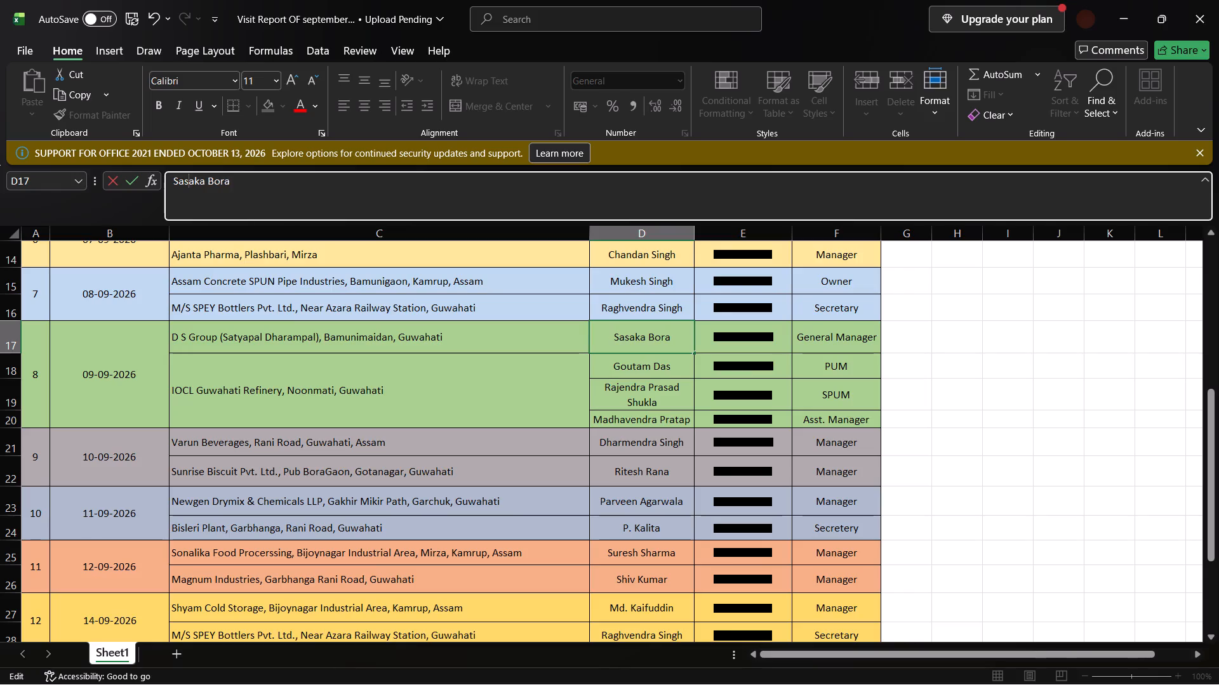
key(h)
key(Right)
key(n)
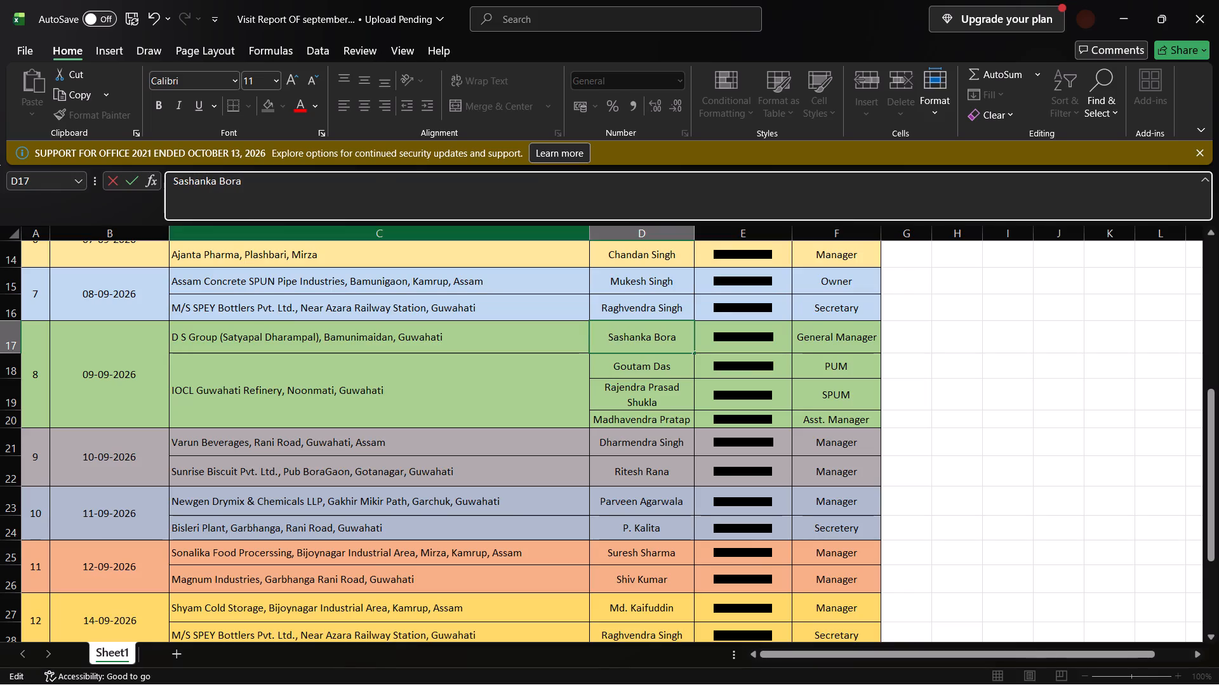
key(Return)
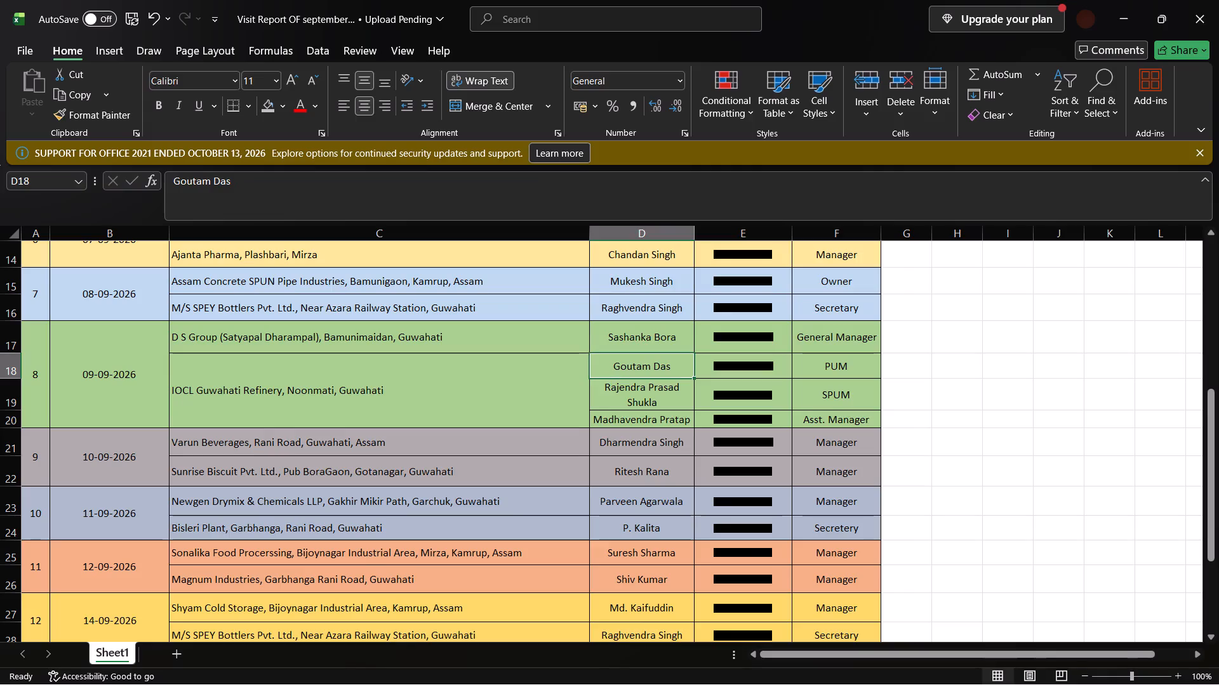
Increase the height of row 20, the last row of the 09-09-2026 visit block, to about 22.8.
click(642, 428)
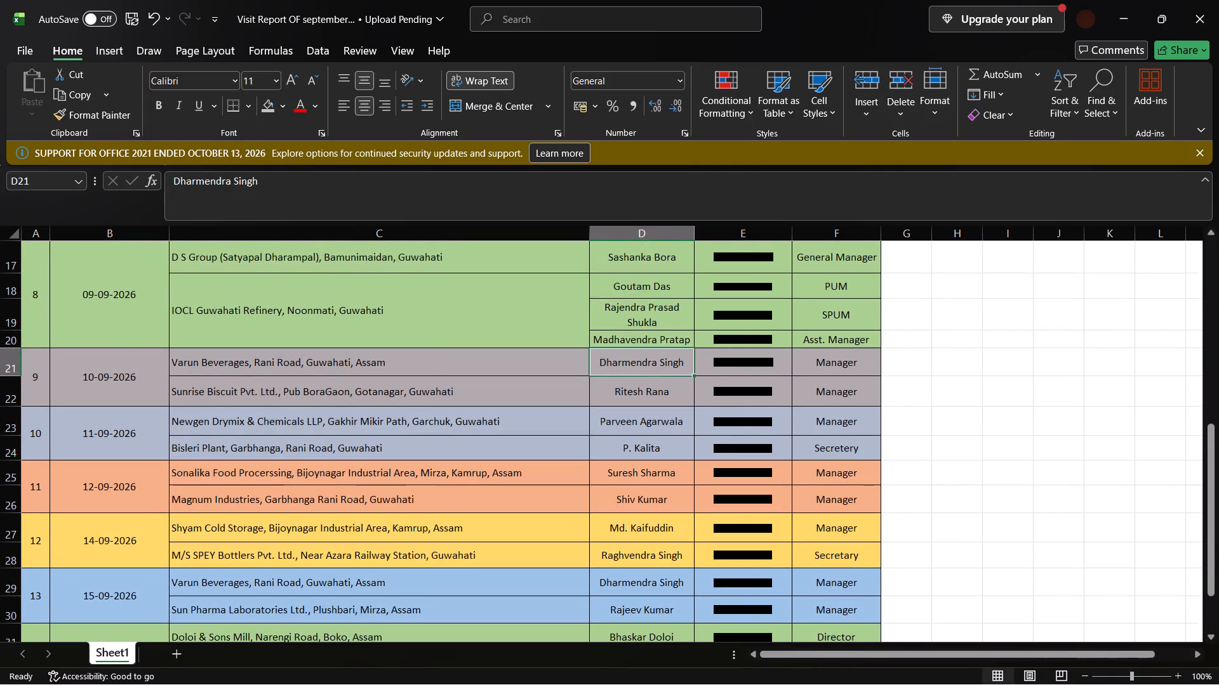
drag(11, 345, 11, 353)
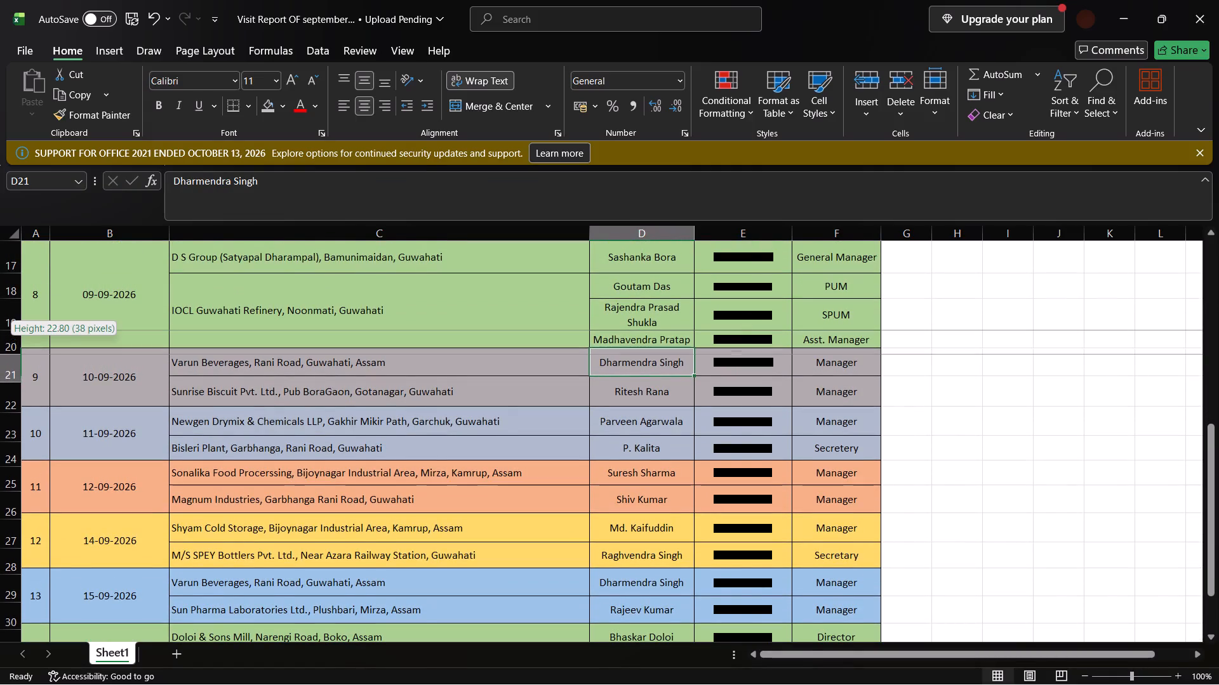
drag(11, 353, 11, 352)
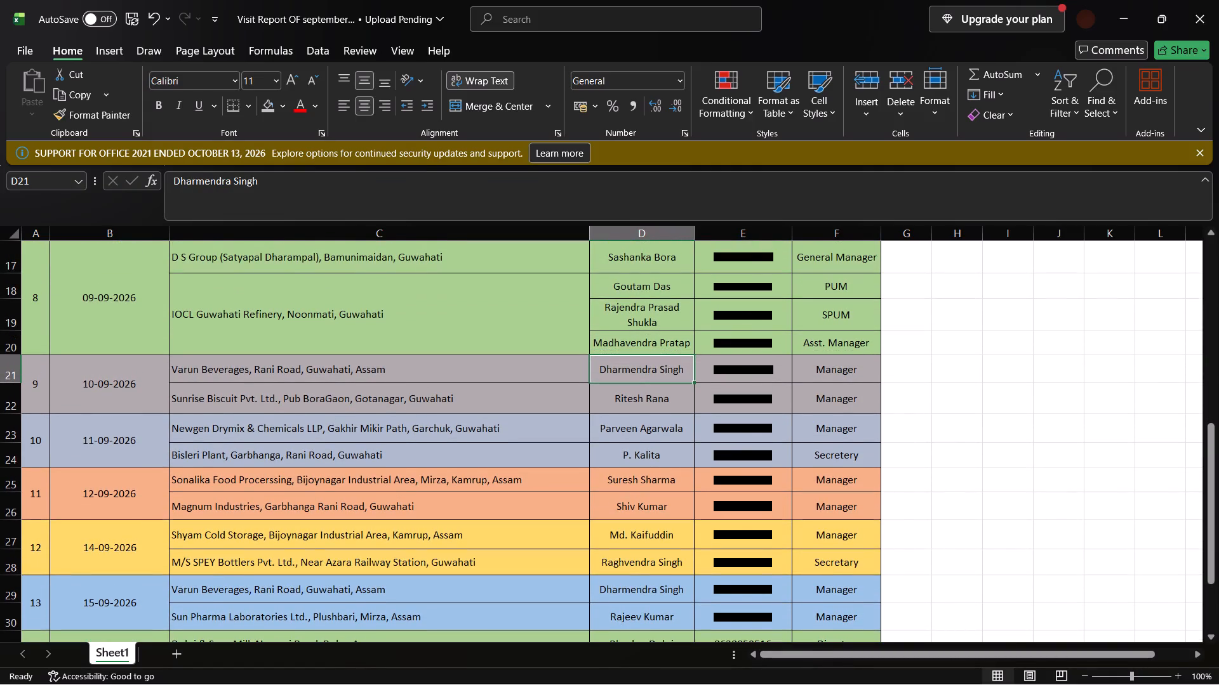
click(966, 452)
Centre the contact person's name in cell D34 both horizontally and vertically.
scroll(966, 452, down, 2)
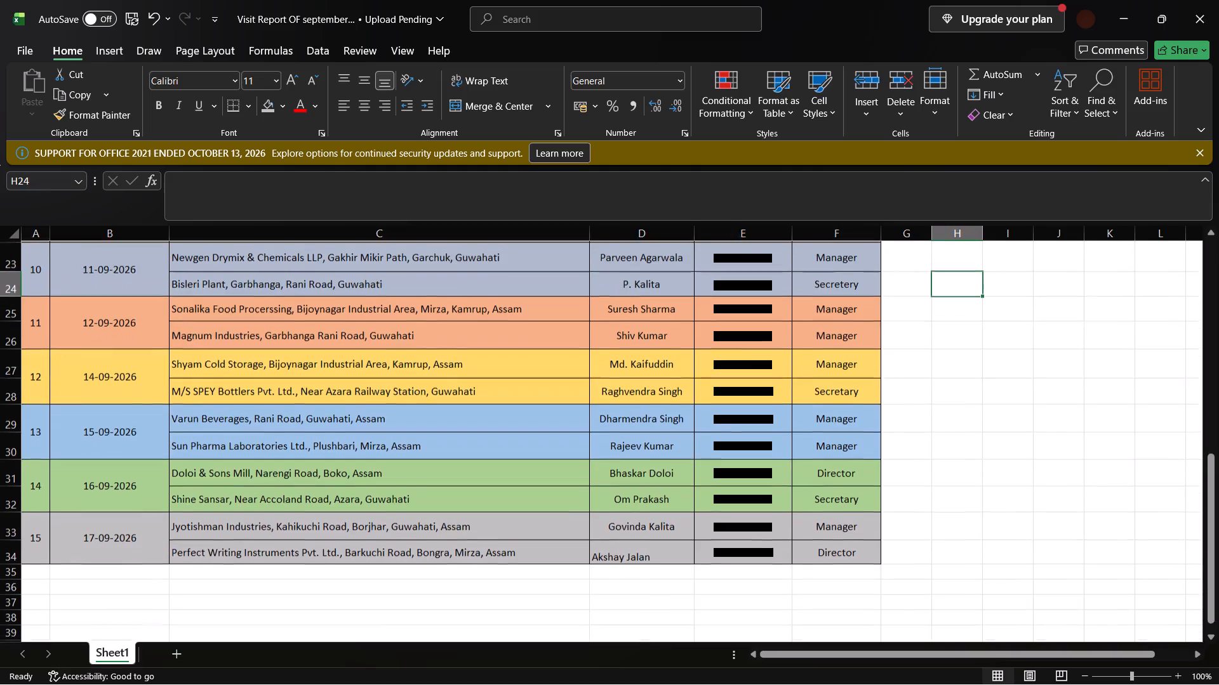
scroll(966, 452, right, 1)
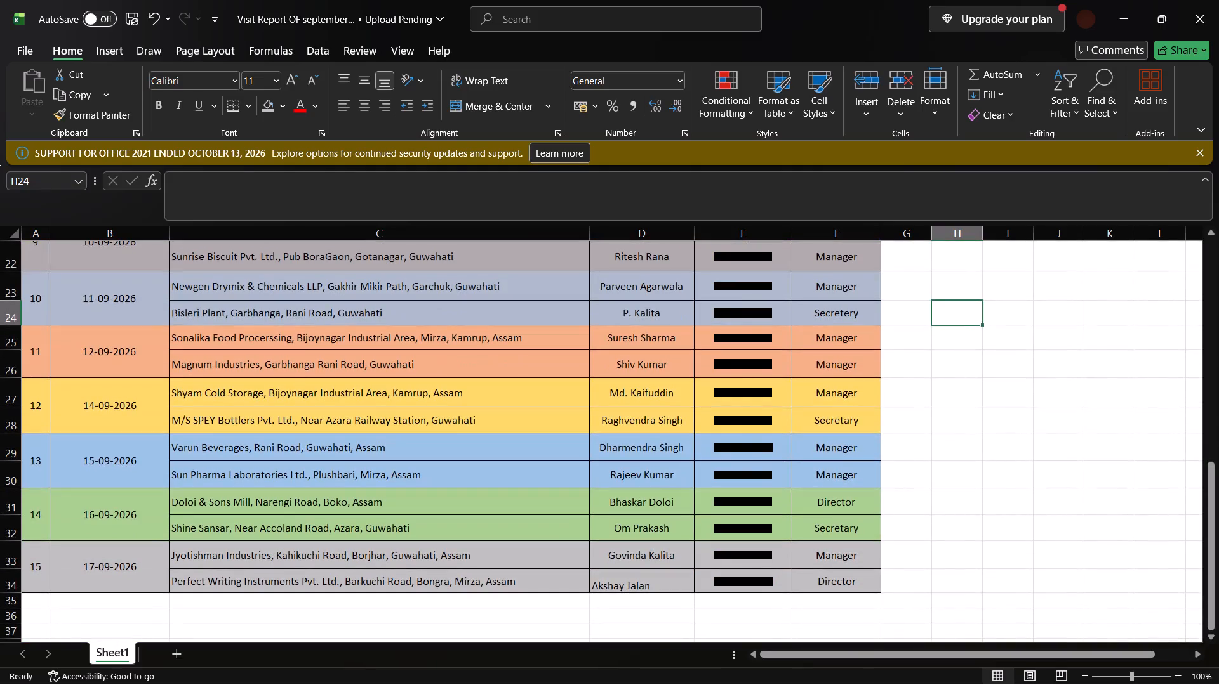
click(667, 590)
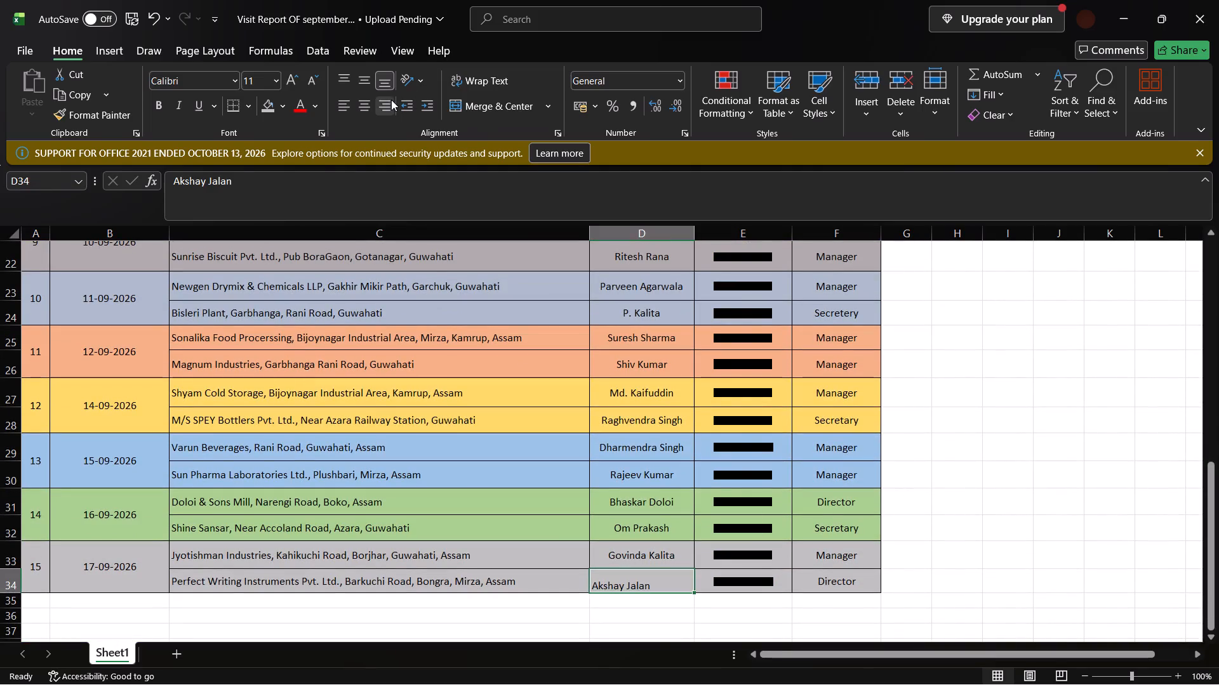
click(369, 105)
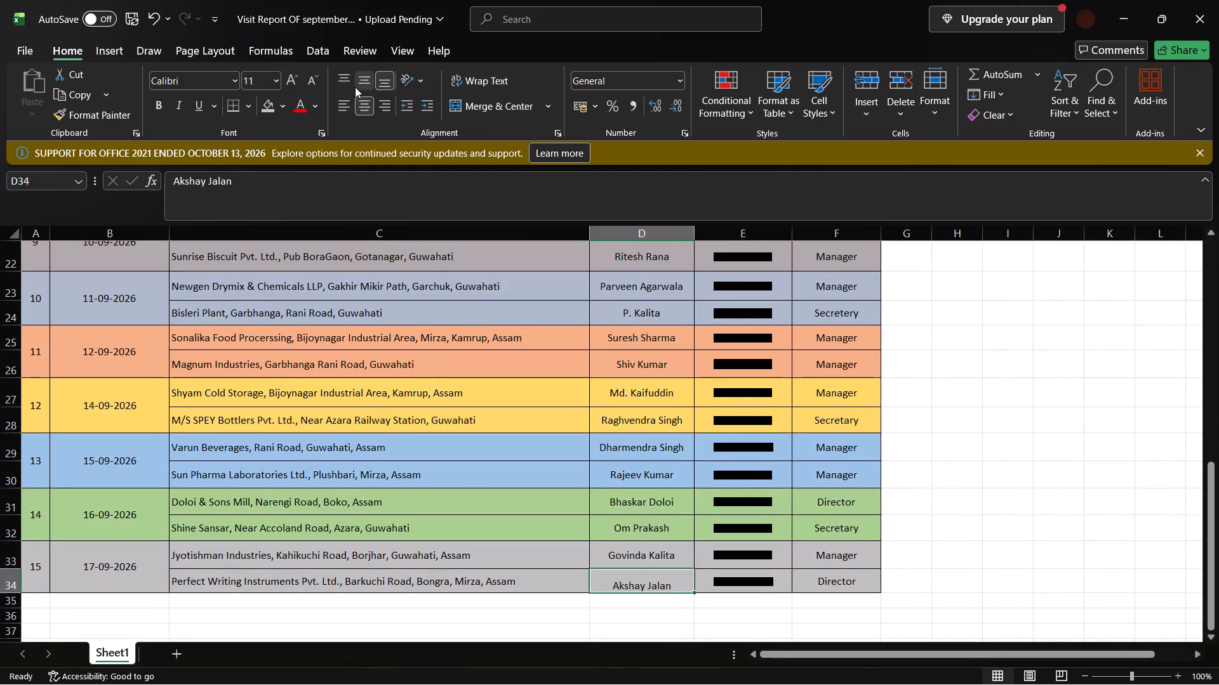
click(364, 86)
Review the visit report table from the header row down to the 17-09-2026 visit block.
click(623, 368)
scroll(623, 368, up, 5)
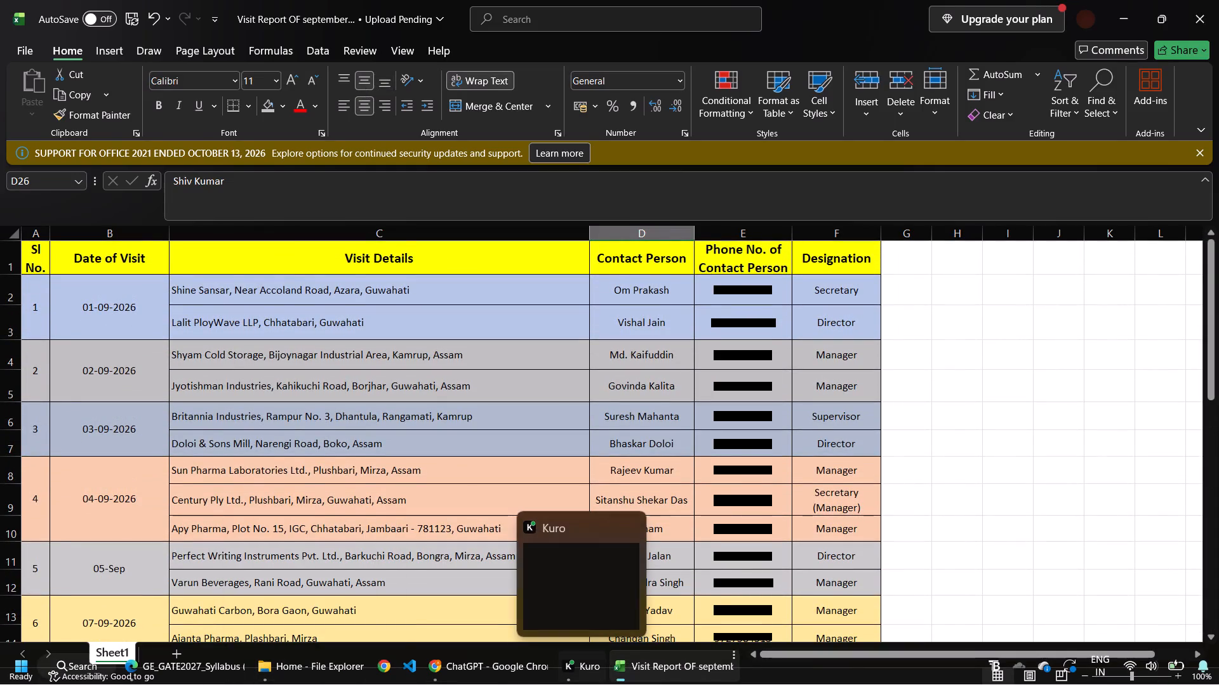
scroll(843, 409, down, 6)
scroll(843, 409, up, 1)
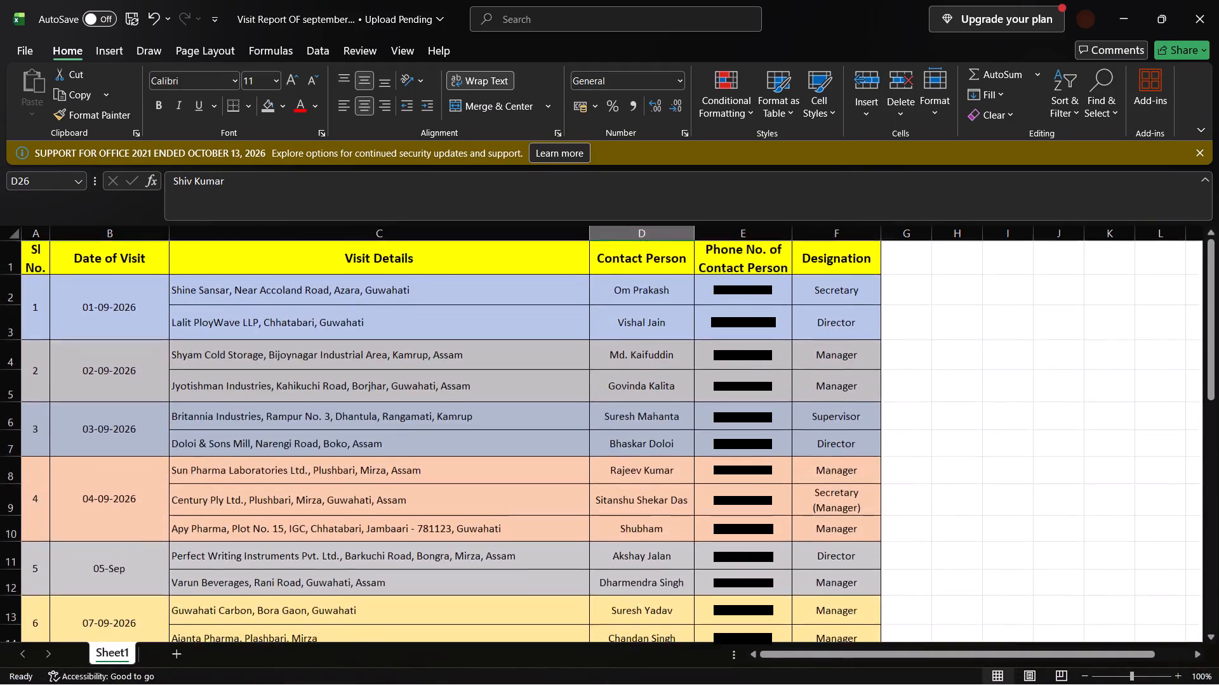
scroll(748, 403, down, 4)
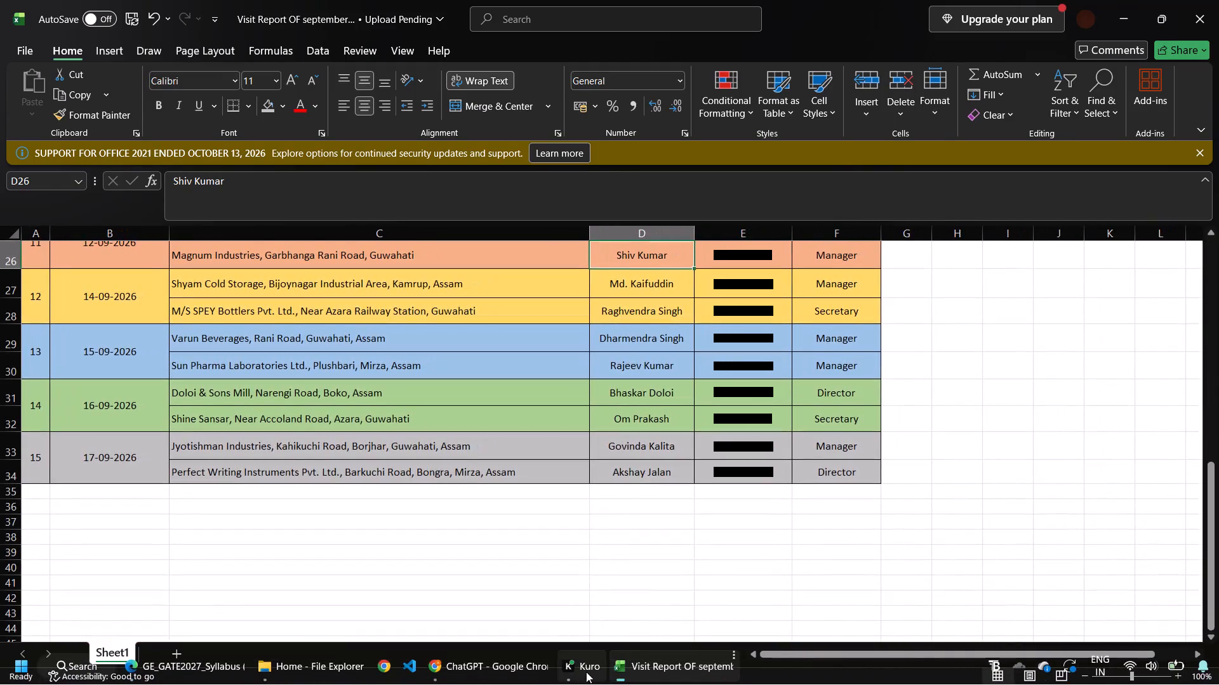
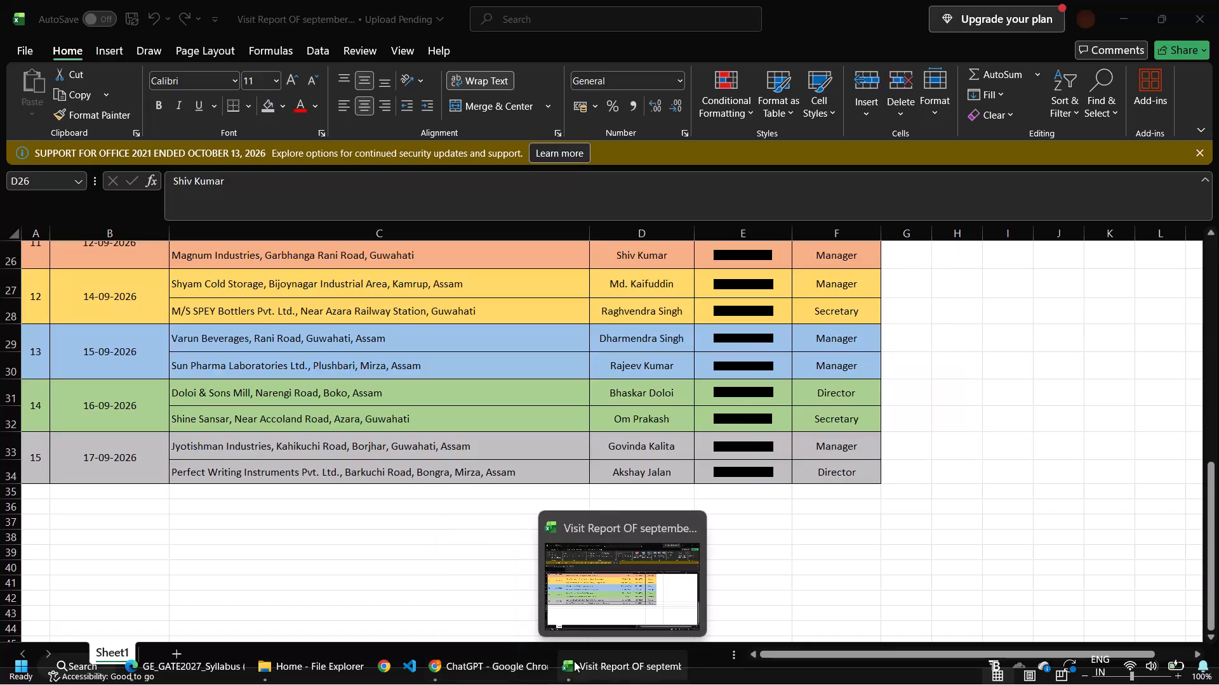
Close the Visit Report OF september26 workbook, saving its changes.
click(681, 538)
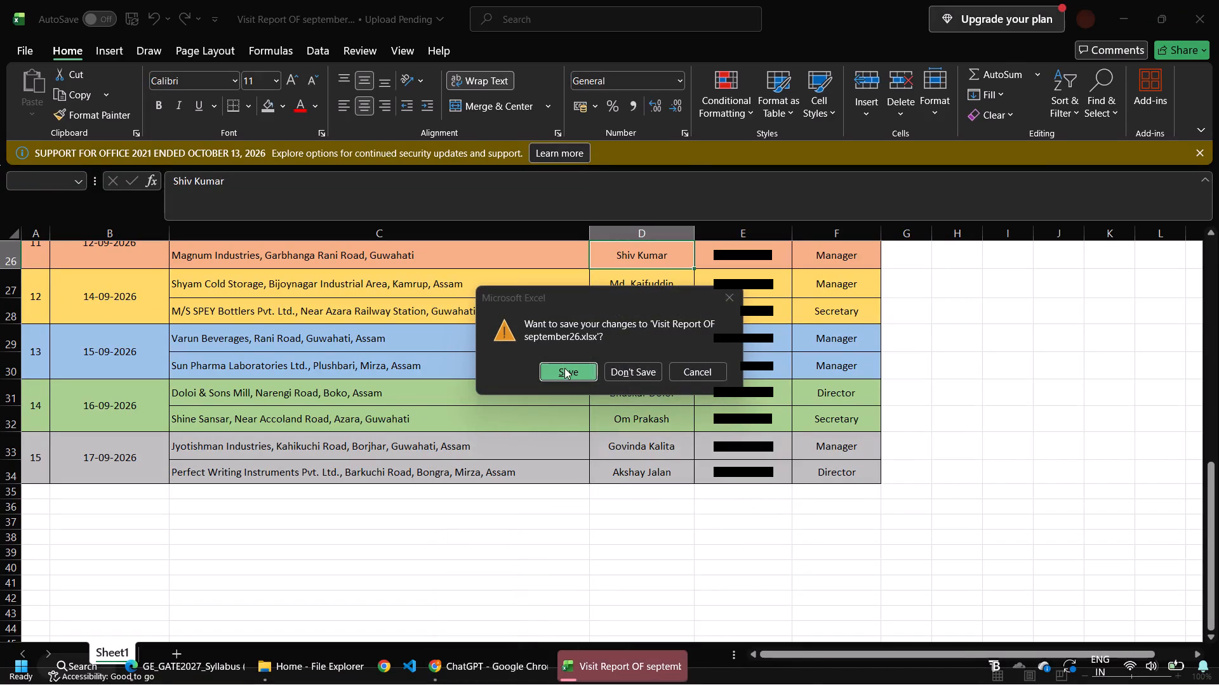
click(564, 368)
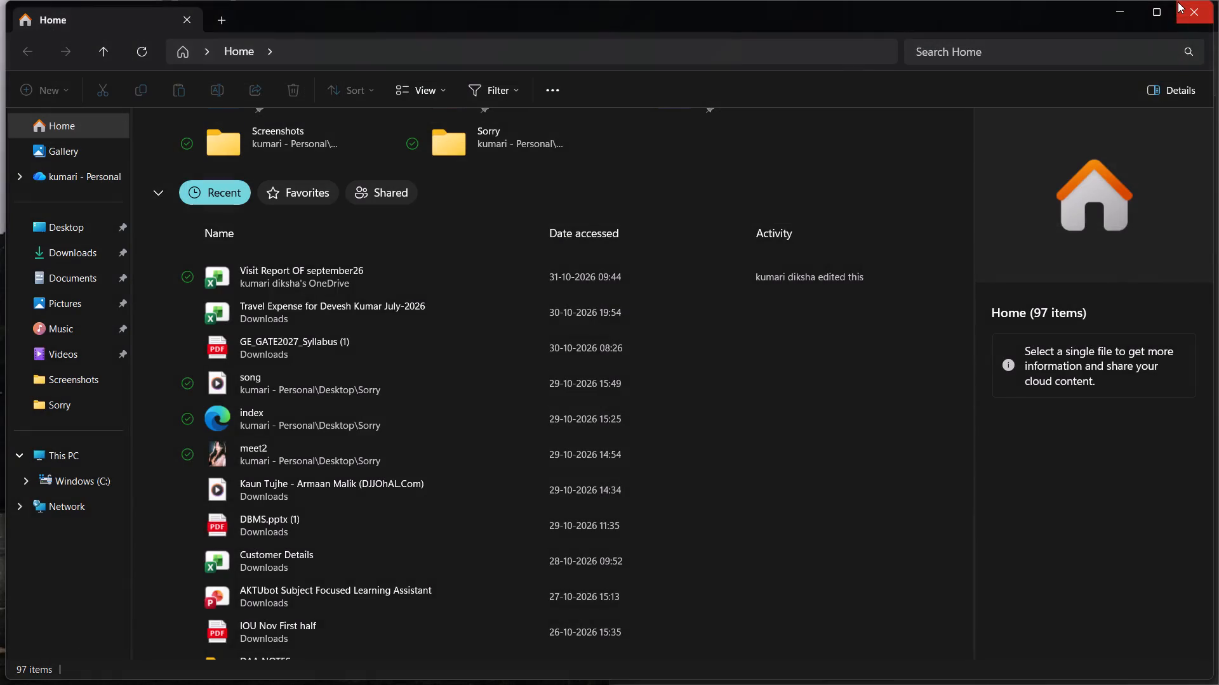
Clear the desktop by closing the File Explorer window and minimizing the ChatGPT and GATE syllabus PDF windows.
drag(1217, 1, 1182, 17)
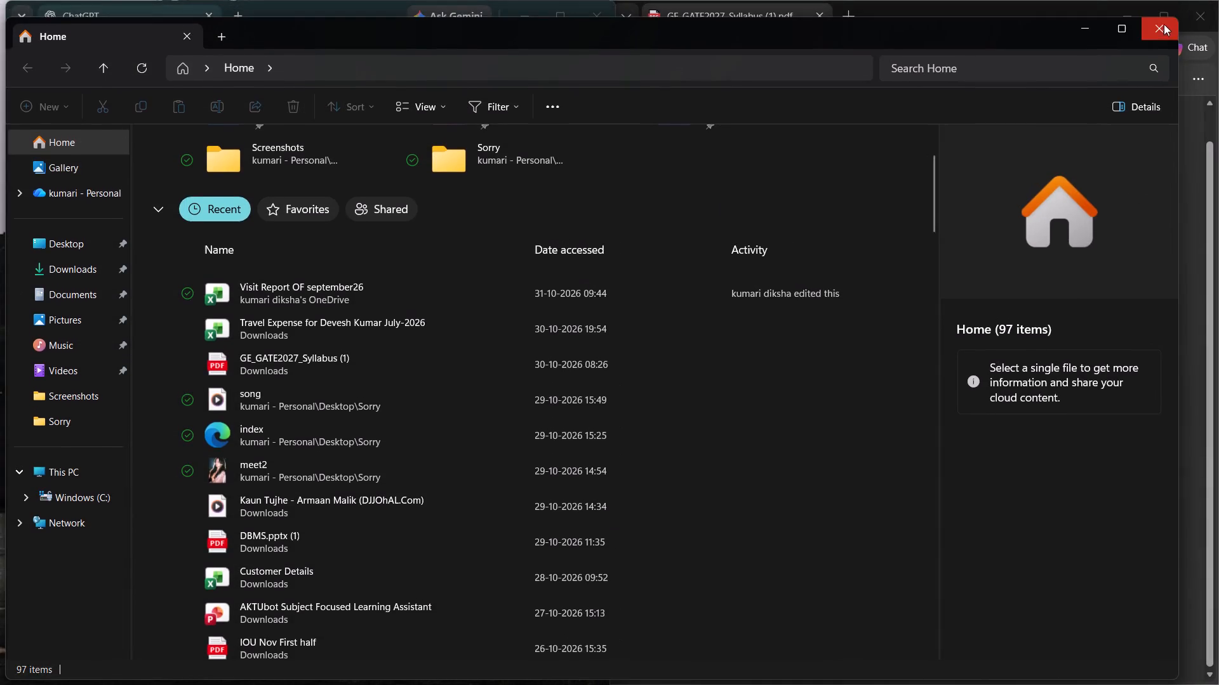
click(1161, 28)
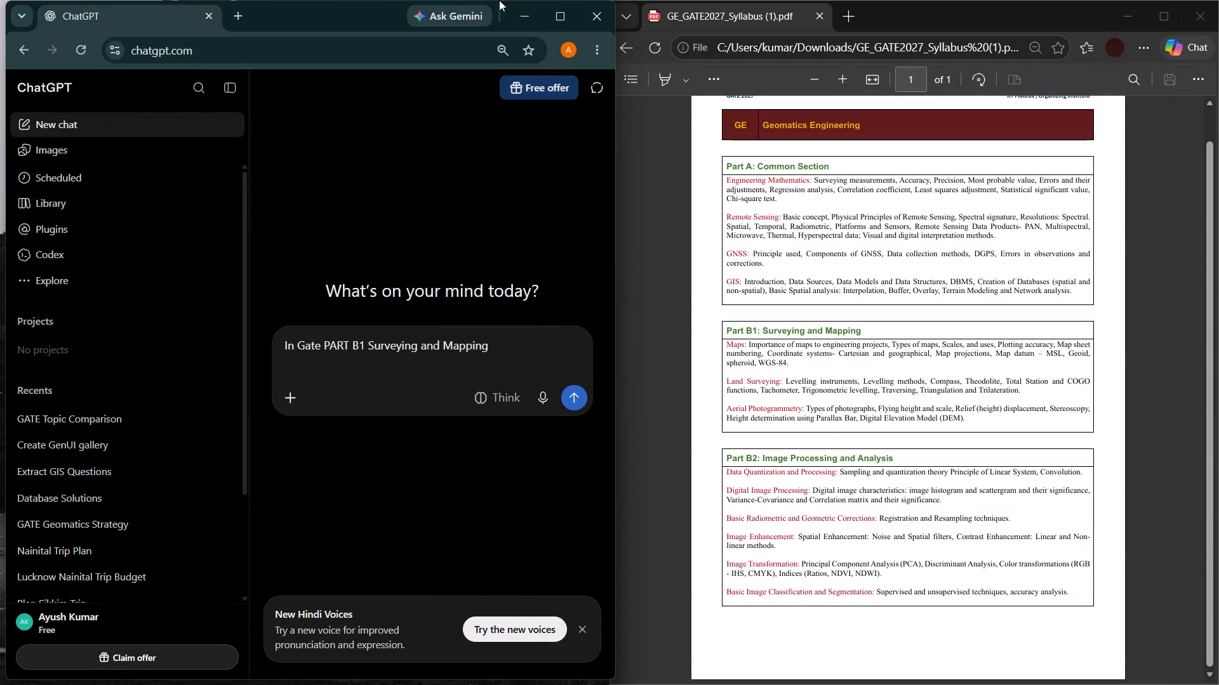
click(532, 16)
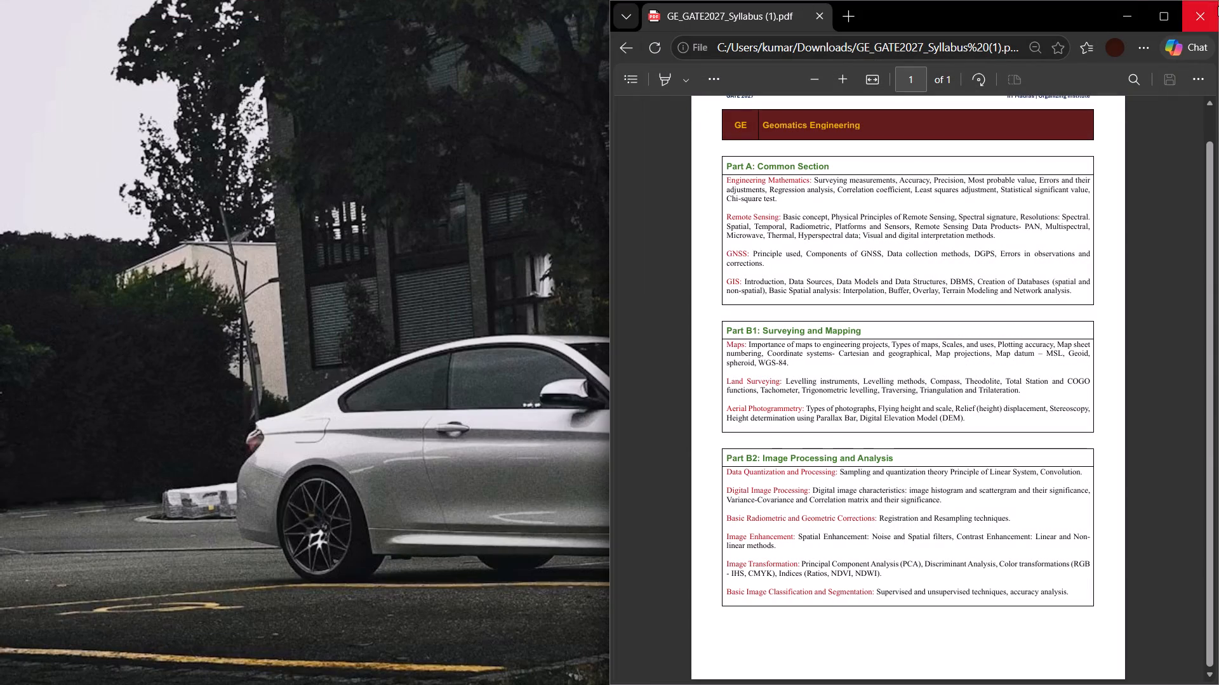
click(1133, 16)
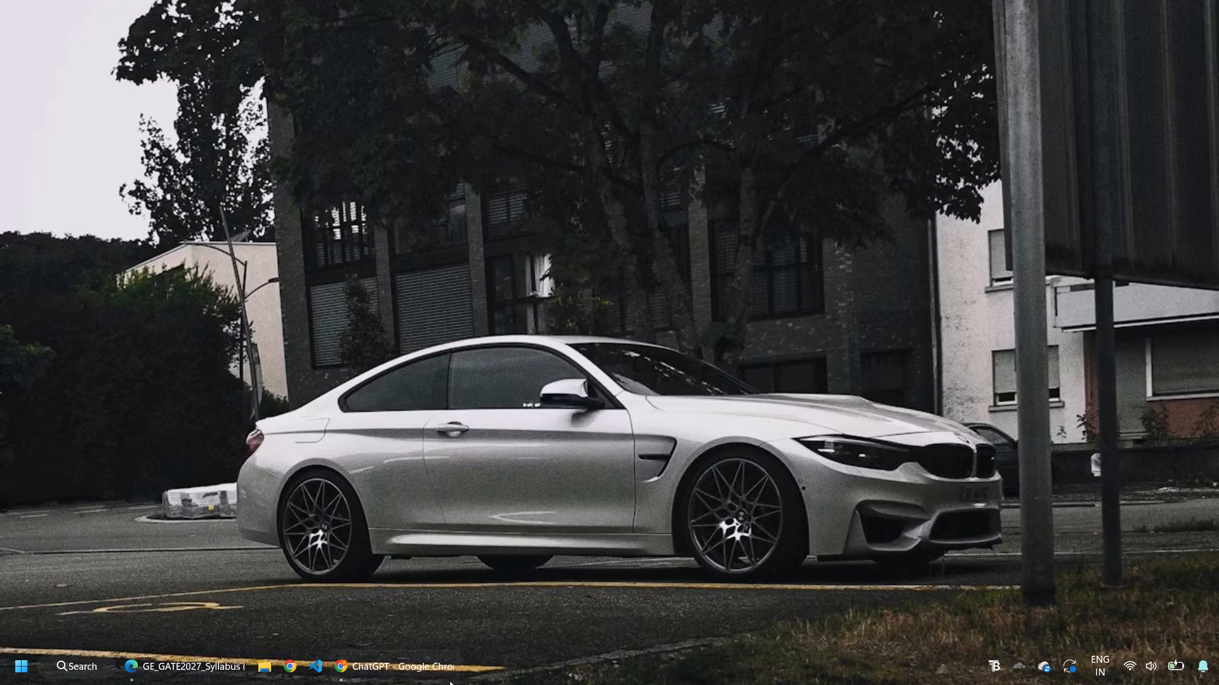
Search Windows for "kuro" and open the best match.
click(57, 672)
text(kuro)
key(Return)
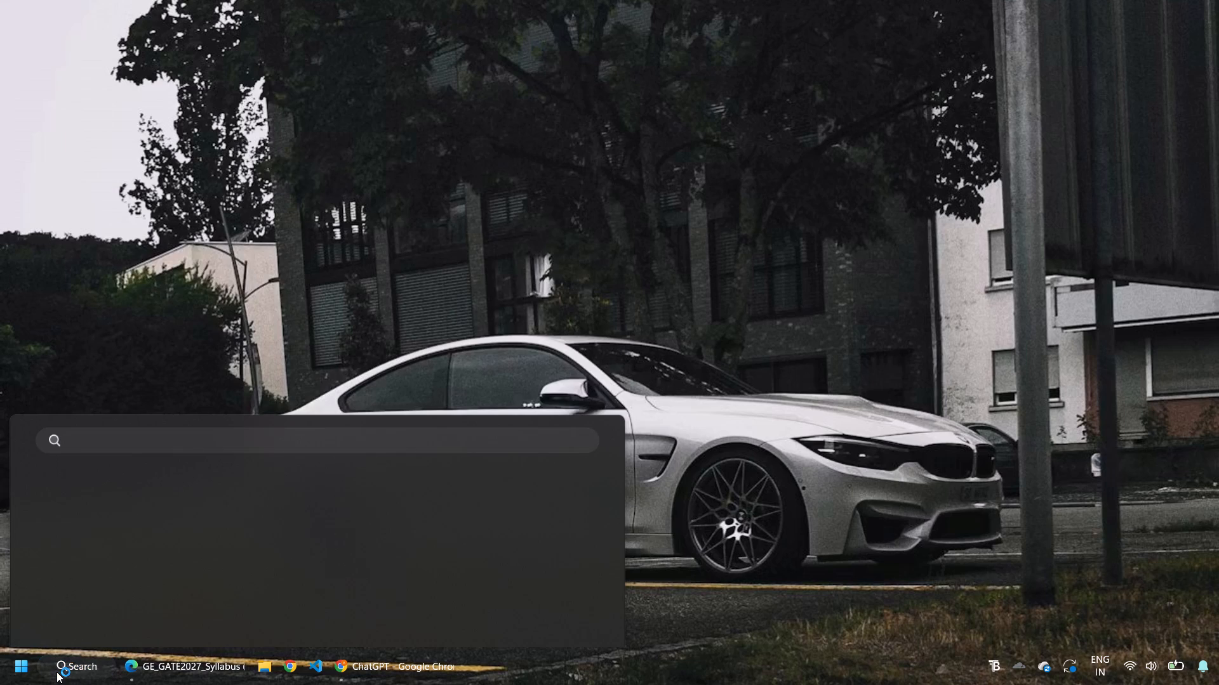
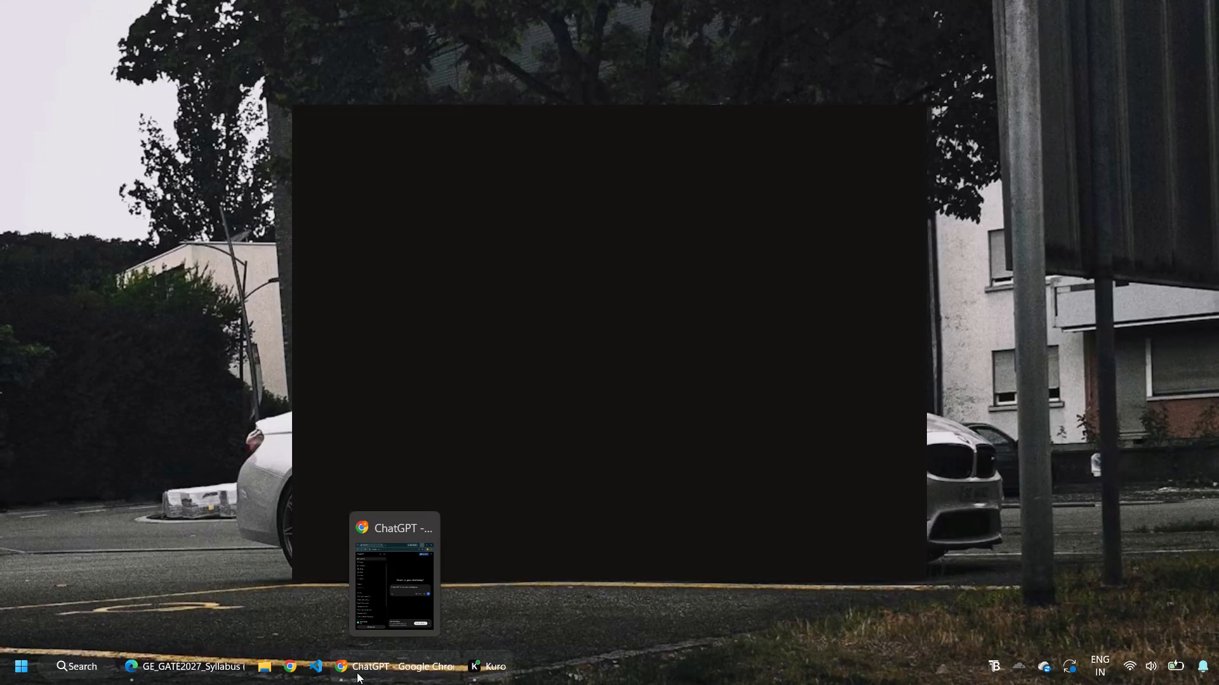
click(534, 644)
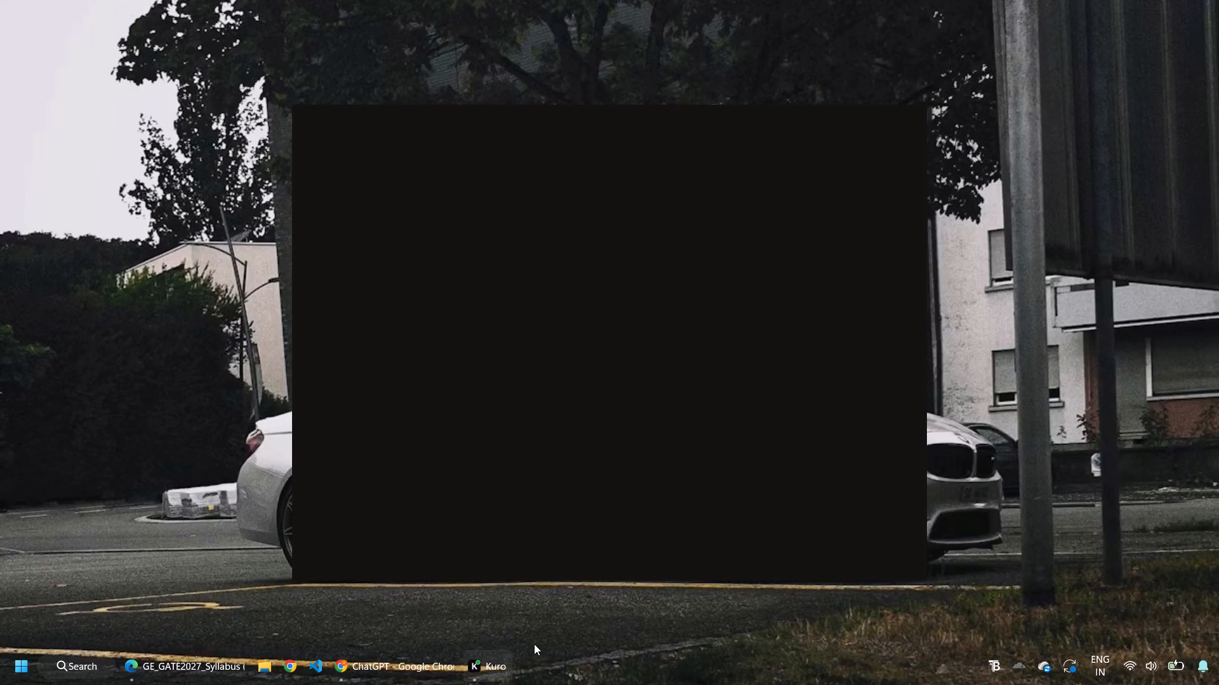